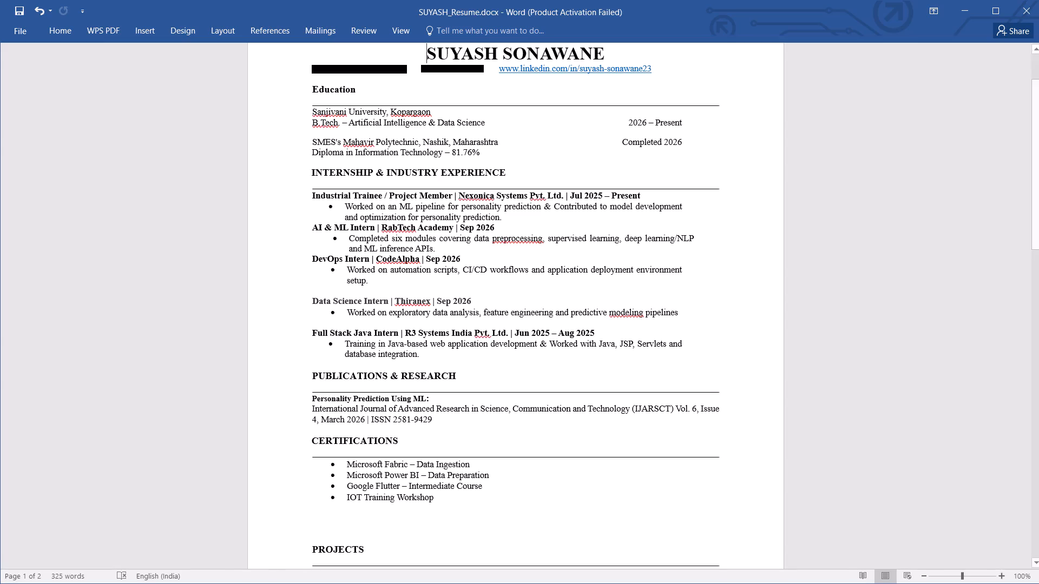
Adjust the height of the divider line beneath the INTERNSHIP & INDUSTRY EXPERIENCE heading so it sits slightly closer to the heading.
{"action": "scroll", "coordinate": [560, 247], "scroll_direction": "up", "scroll_amount": 3}
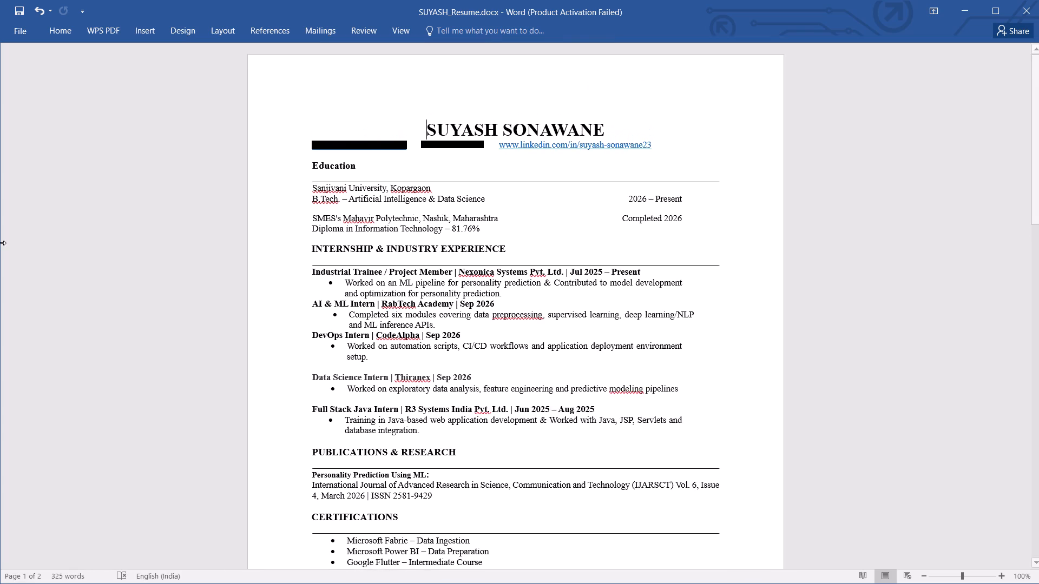
{"action": "scroll", "coordinate": [547, 147], "scroll_direction": "up", "scroll_amount": 1}
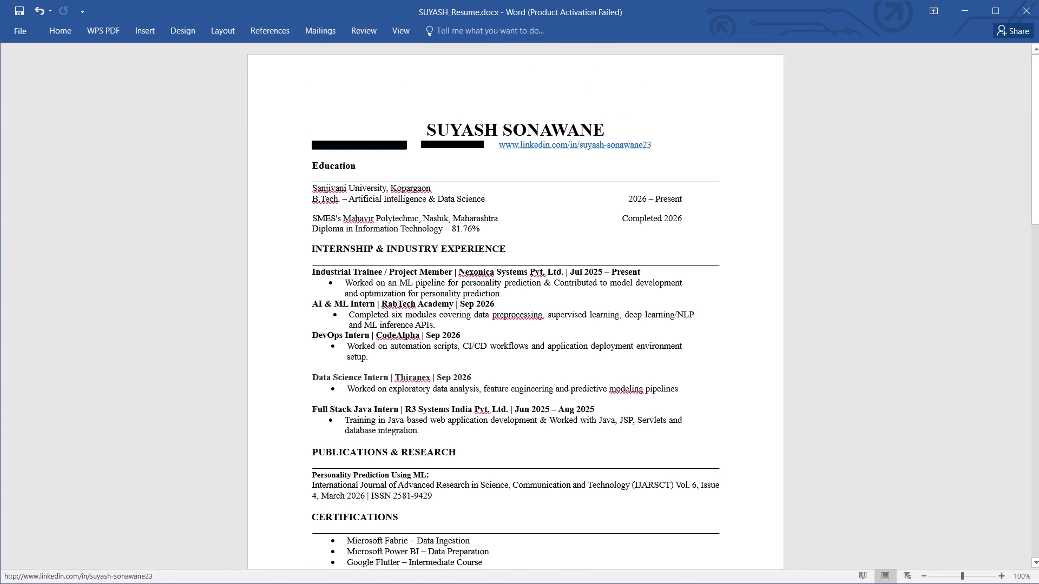
{"action": "scroll", "coordinate": [547, 147], "scroll_direction": "up", "scroll_amount": 1}
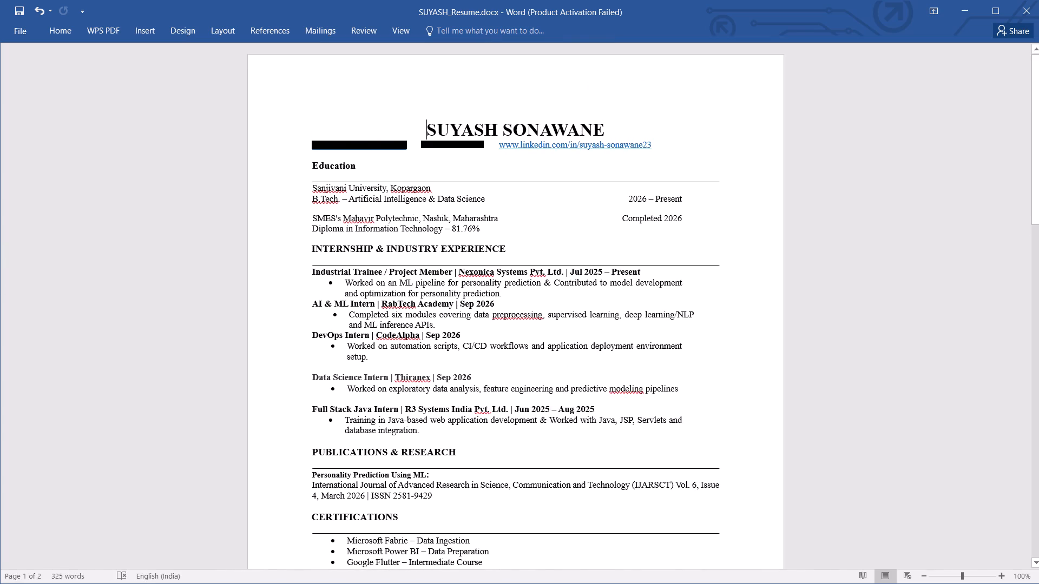
{"action": "left_click", "coordinate": [483, 258]}
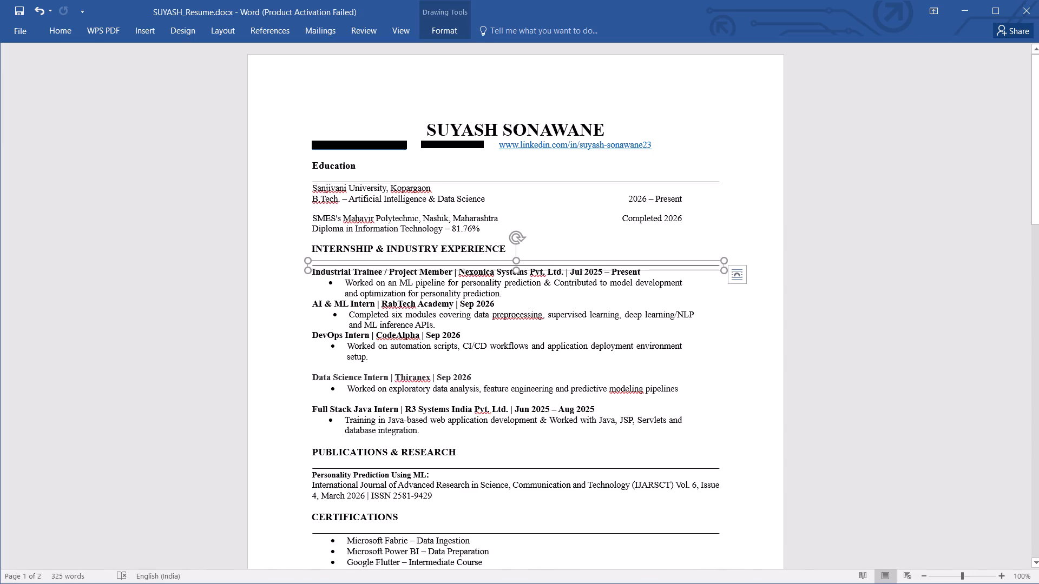
{"action": "left_click", "coordinate": [484, 249]}
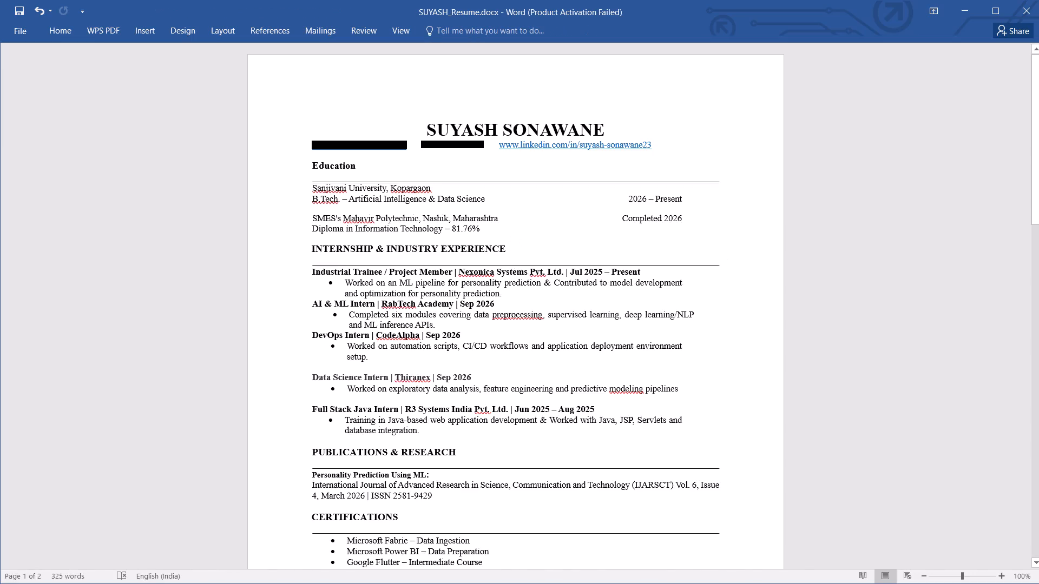
{"action": "left_click", "coordinate": [494, 263]}
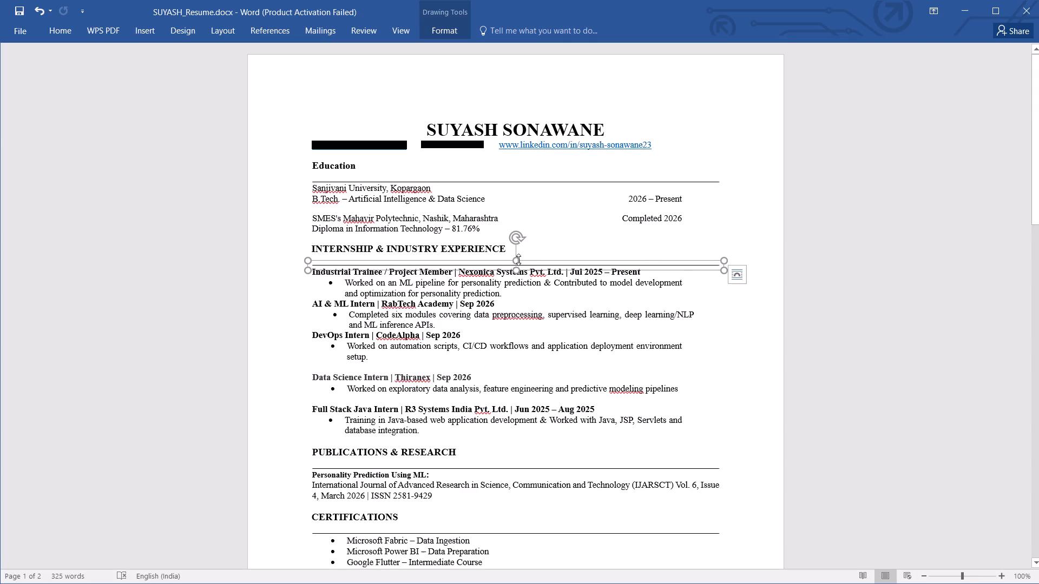
{"action": "left_click", "coordinate": [518, 260]}
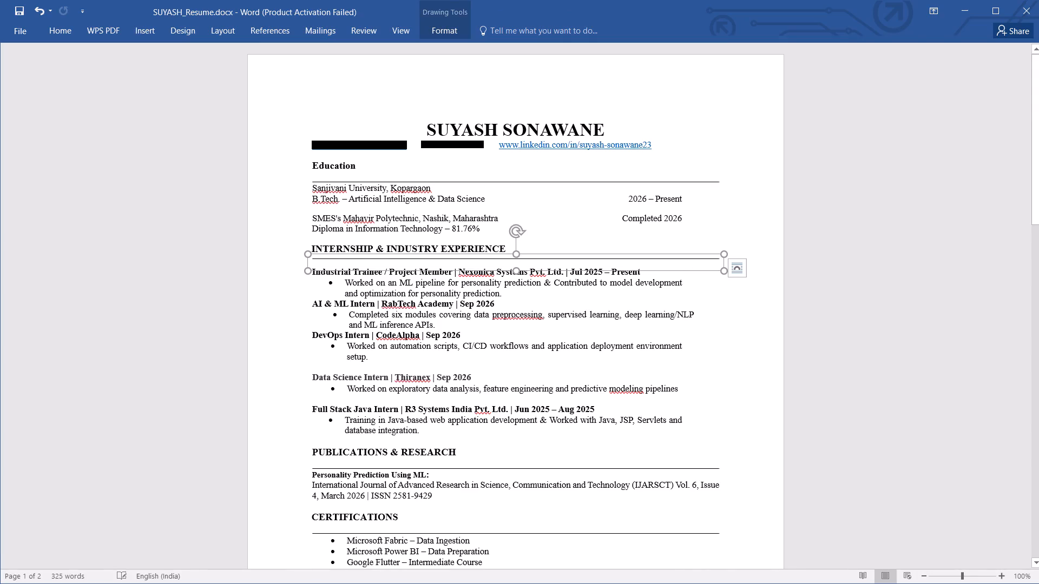
{"action": "left_click", "coordinate": [515, 268]}
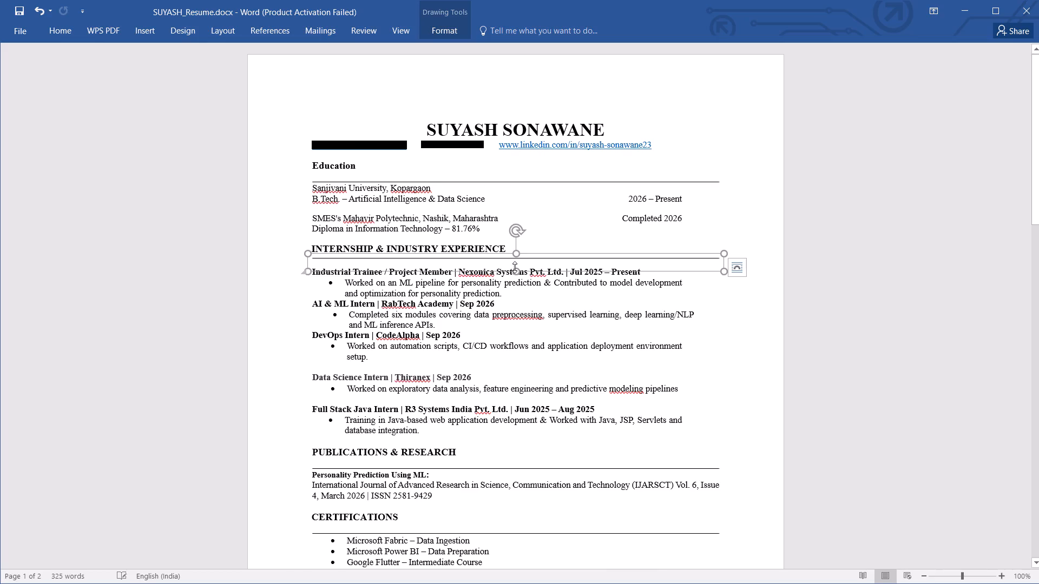
{"action": "left_click", "coordinate": [538, 245]}
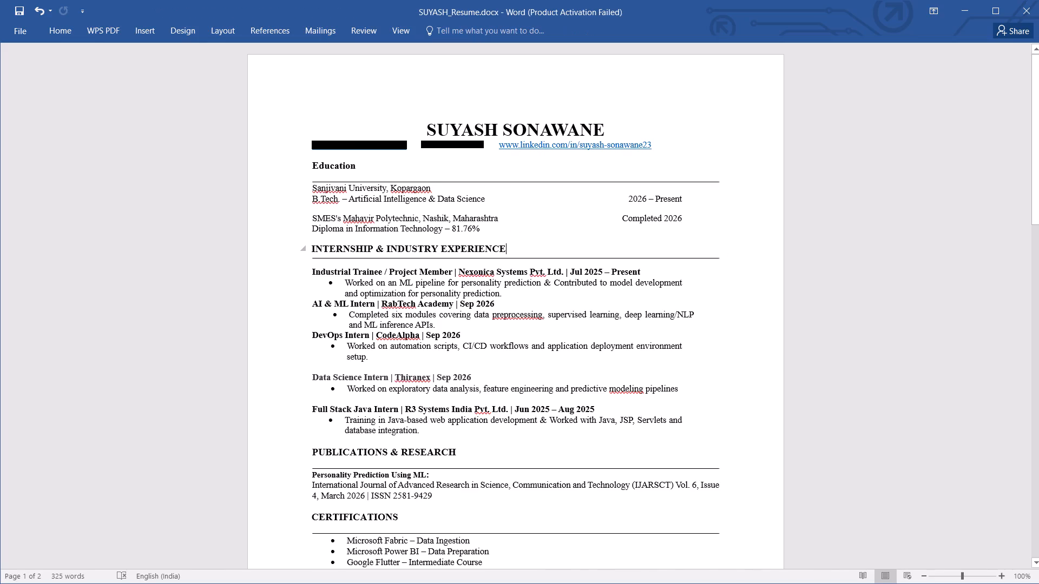
{"action": "left_click", "coordinate": [552, 256]}
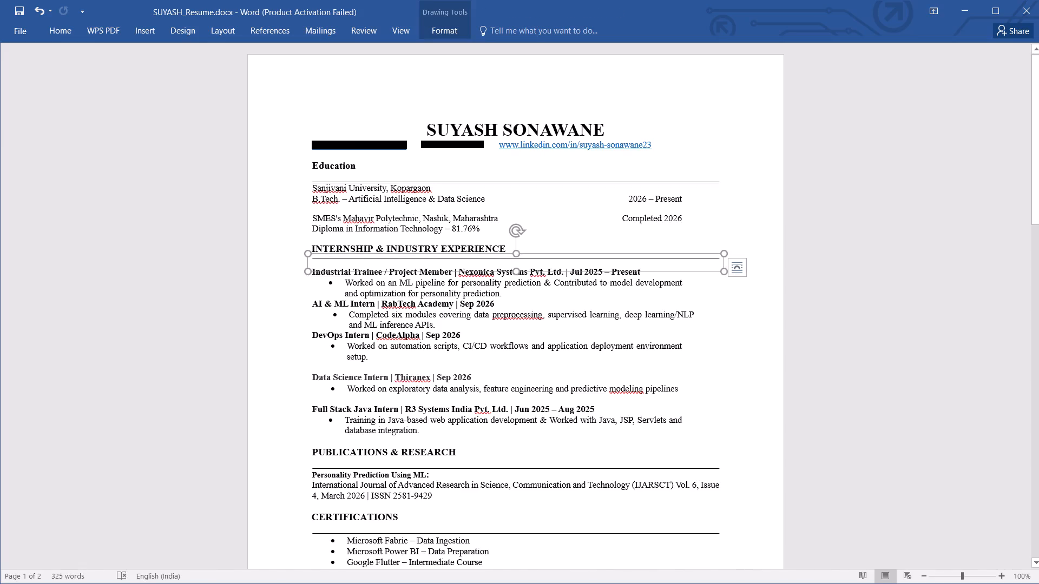
{"action": "left_click", "coordinate": [725, 272]}
{"action": "left_click_drag", "start_coordinate": [516, 272], "coordinate": [516, 267]}
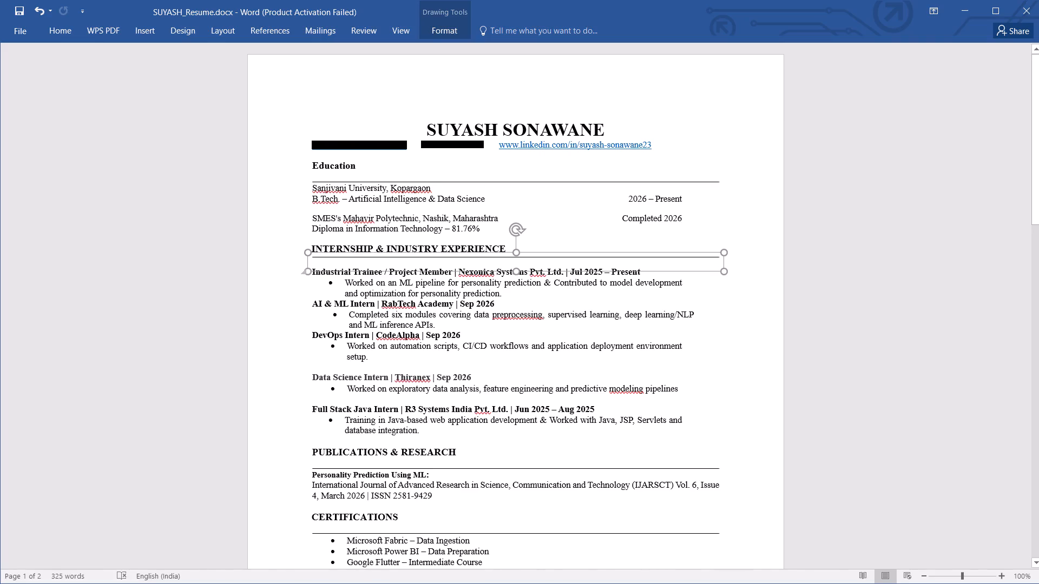
{"action": "left_click_drag", "start_coordinate": [516, 267], "coordinate": [518, 260]}
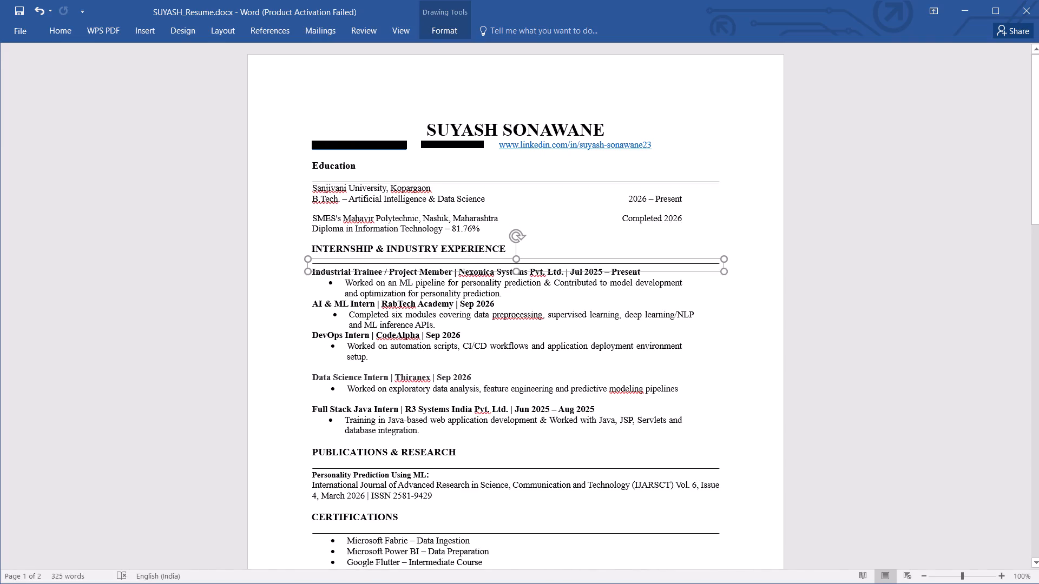
{"action": "left_click_drag", "start_coordinate": [518, 260], "coordinate": [519, 266]}
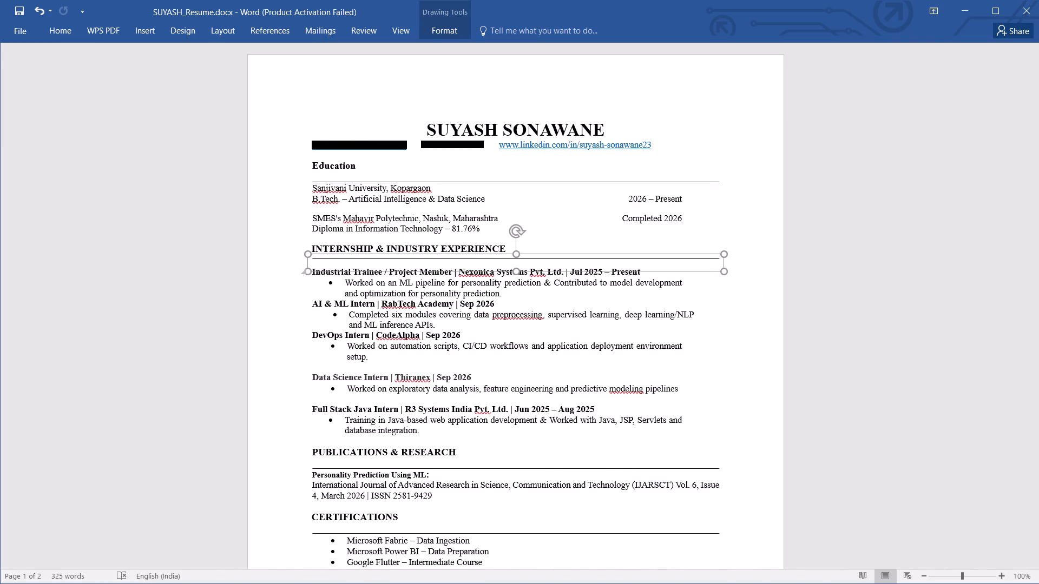
{"action": "left_click_drag", "start_coordinate": [519, 266], "coordinate": [521, 256]}
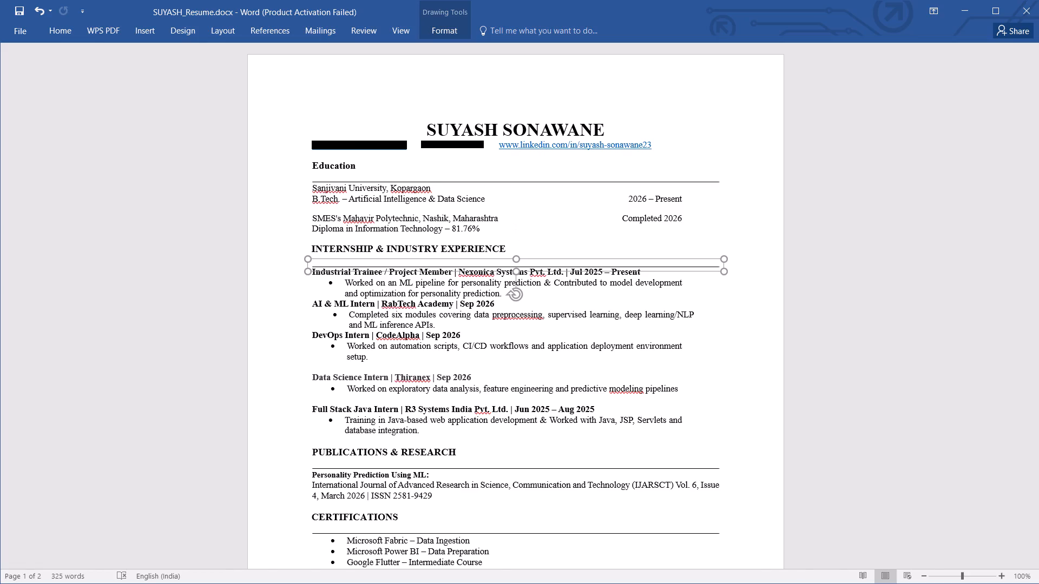
{"action": "left_click_drag", "start_coordinate": [521, 256], "coordinate": [521, 258]}
{"action": "left_click", "coordinate": [535, 237]}
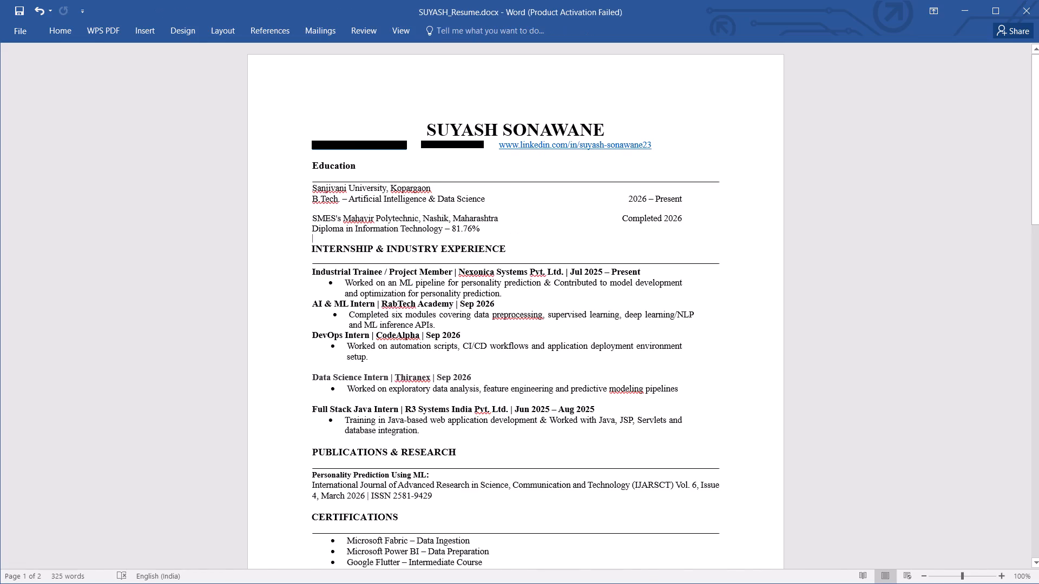
Increase the left indentation of the INTERNSHIP & INDUSTRY EXPERIENCE heading by one increment in its paragraph settings.
{"action": "left_click", "coordinate": [527, 250]}
{"action": "left_click", "coordinate": [49, 24]}
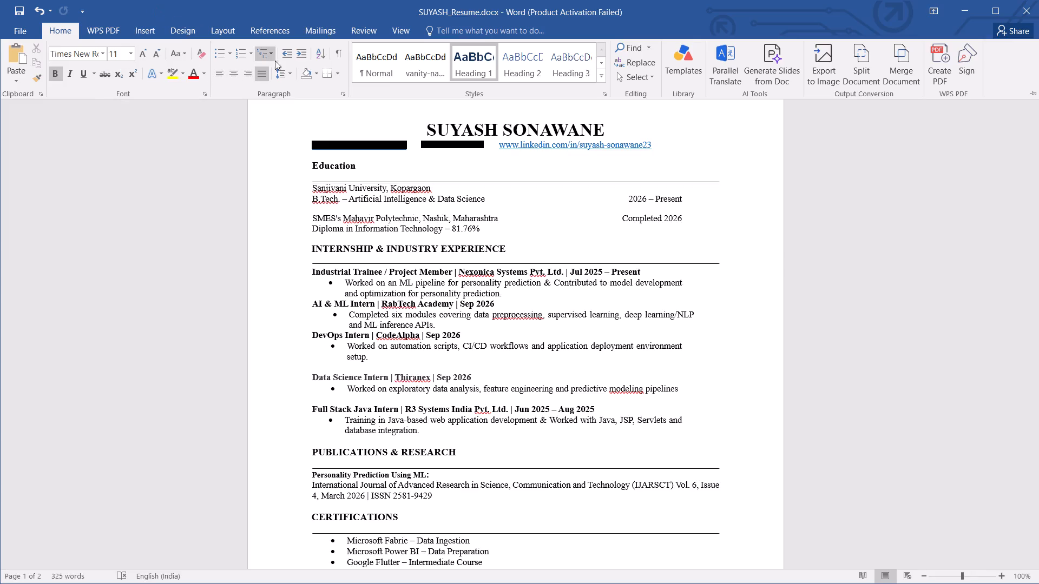
{"action": "left_click", "coordinate": [291, 71]}
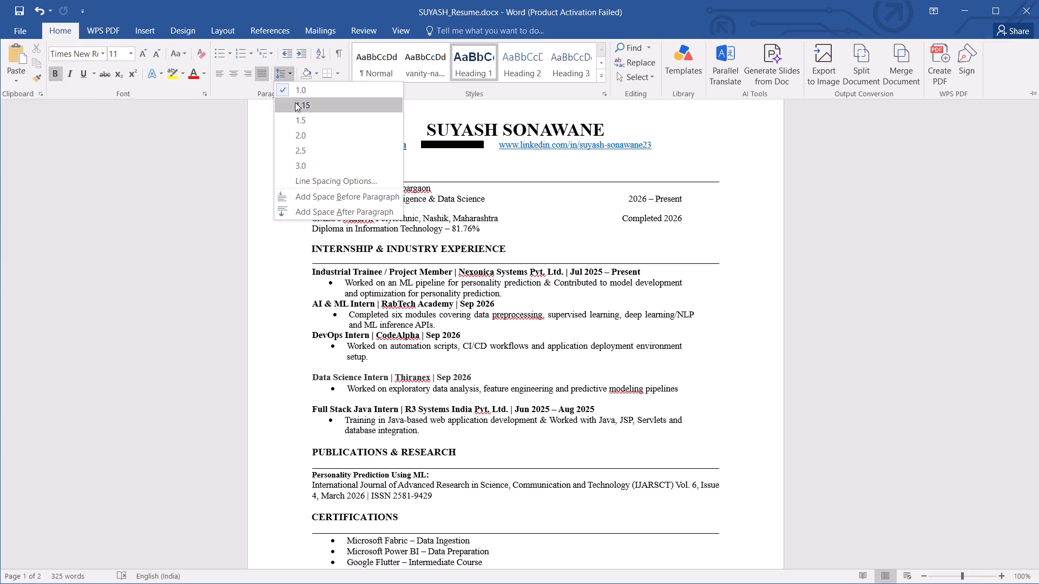
{"action": "left_click", "coordinate": [304, 176]}
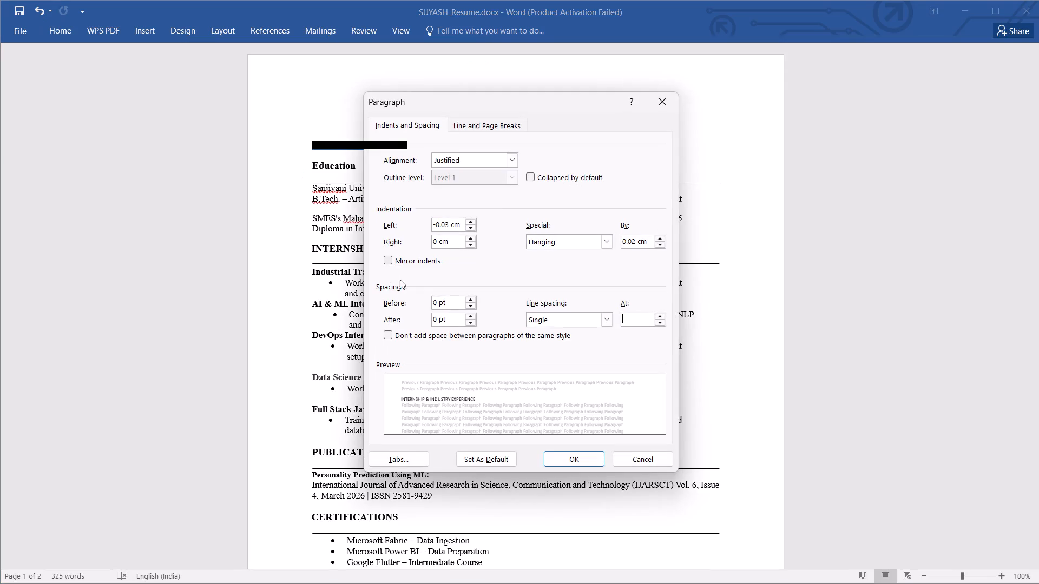
{"action": "left_click", "coordinate": [467, 221]}
{"action": "left_click", "coordinate": [599, 456]}
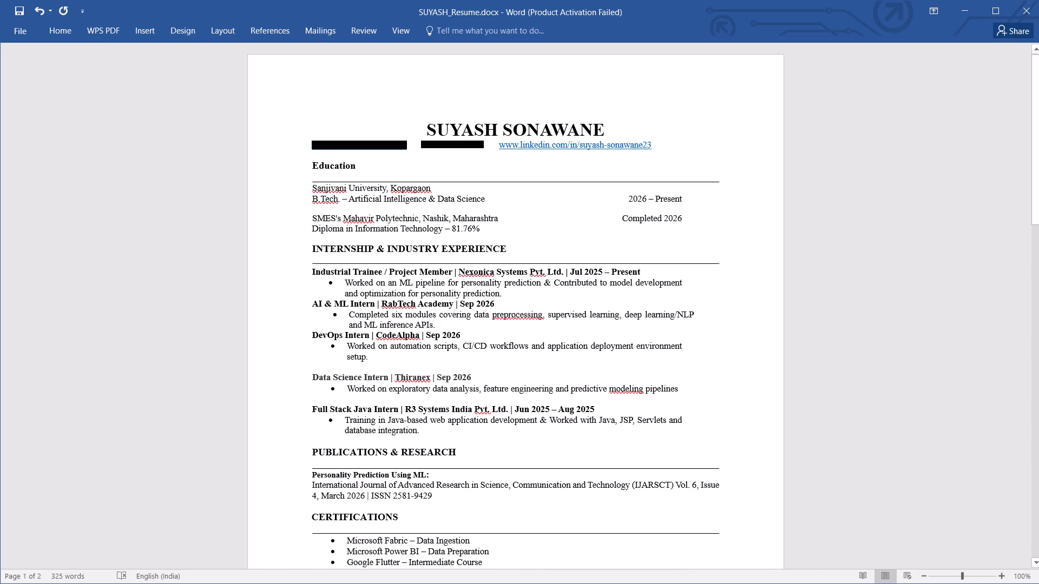
Enlarge the Education heading to font size 12.
{"action": "double_click", "coordinate": [347, 251]}
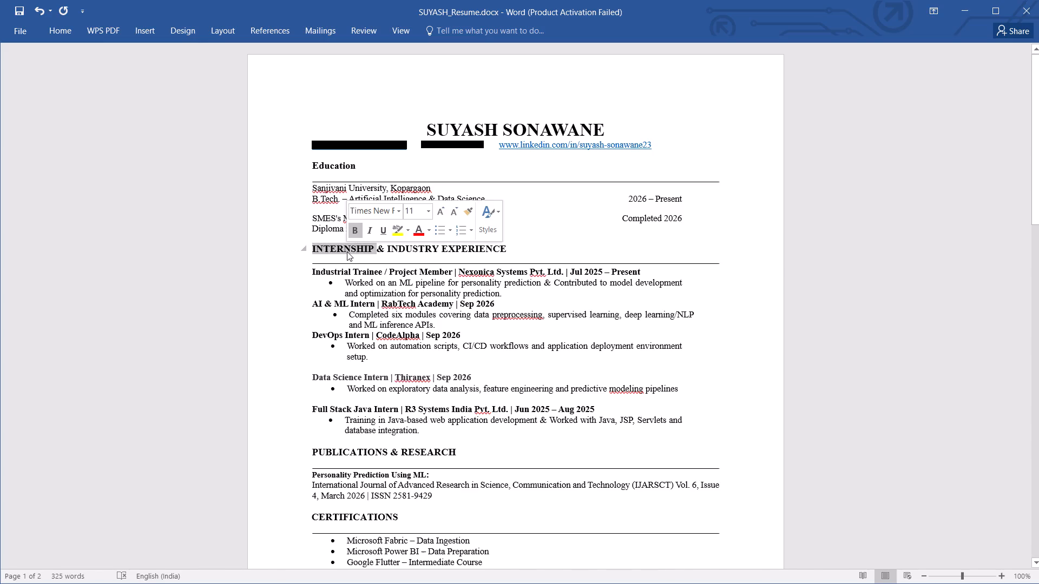
{"action": "left_click", "coordinate": [340, 175]}
{"action": "double_click", "coordinate": [340, 165]}
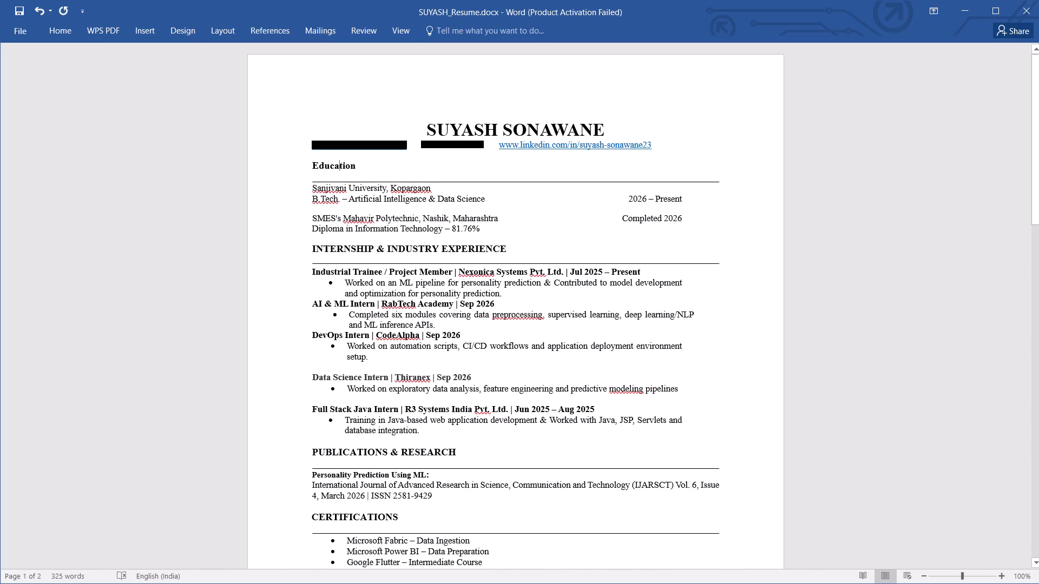
{"action": "left_click", "coordinate": [355, 172]}
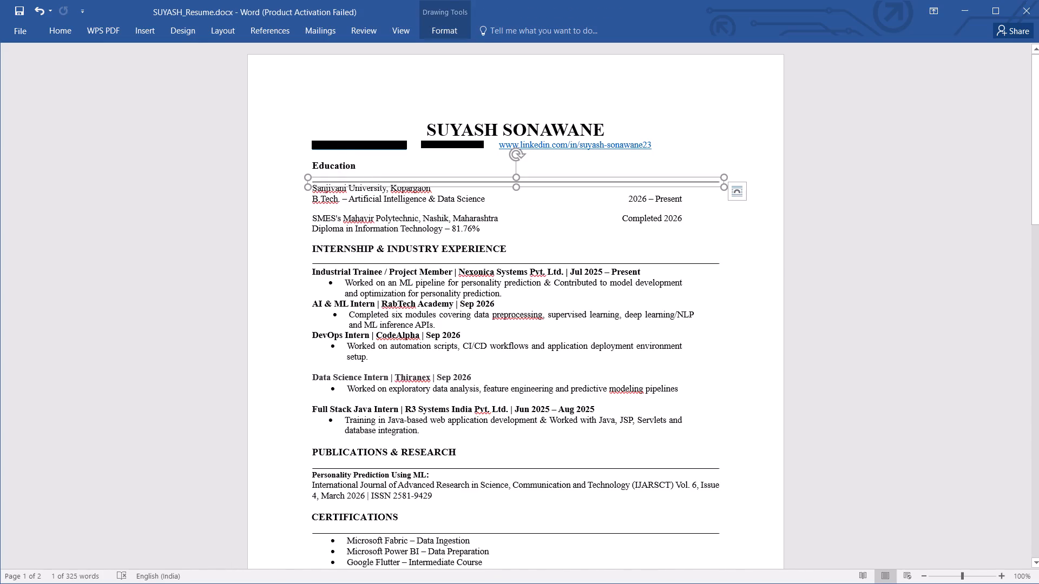
{"action": "left_click_drag", "start_coordinate": [360, 166], "coordinate": [308, 165]}
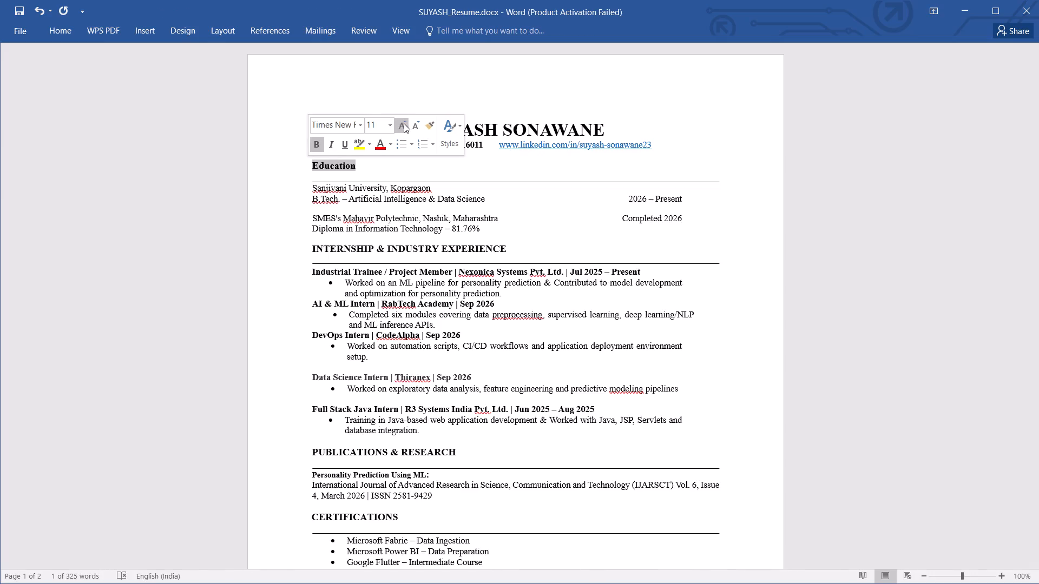
{"action": "left_click", "coordinate": [404, 123]}
{"action": "left_click", "coordinate": [399, 128]}
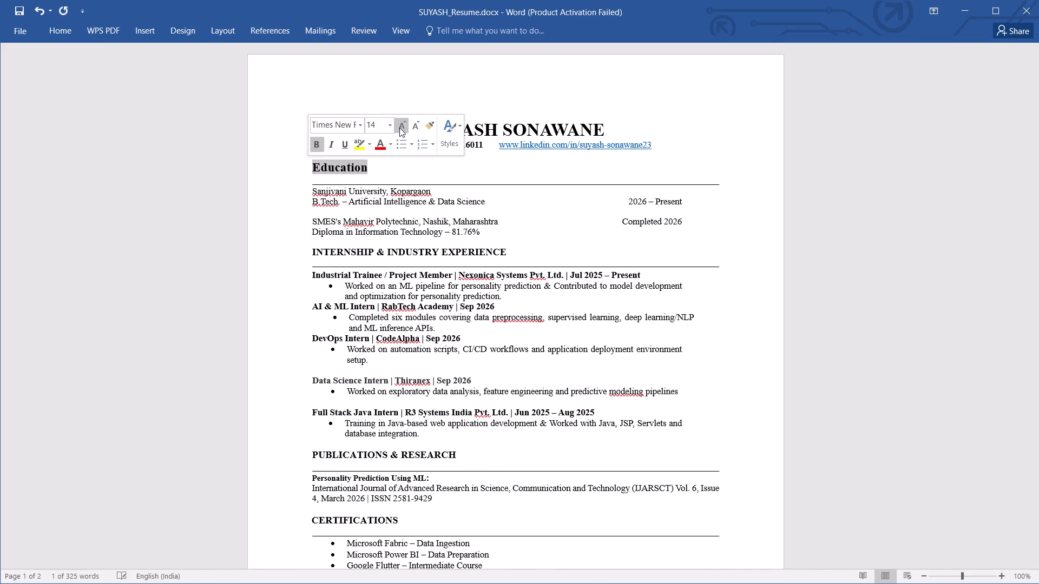
{"action": "left_click", "coordinate": [409, 128]}
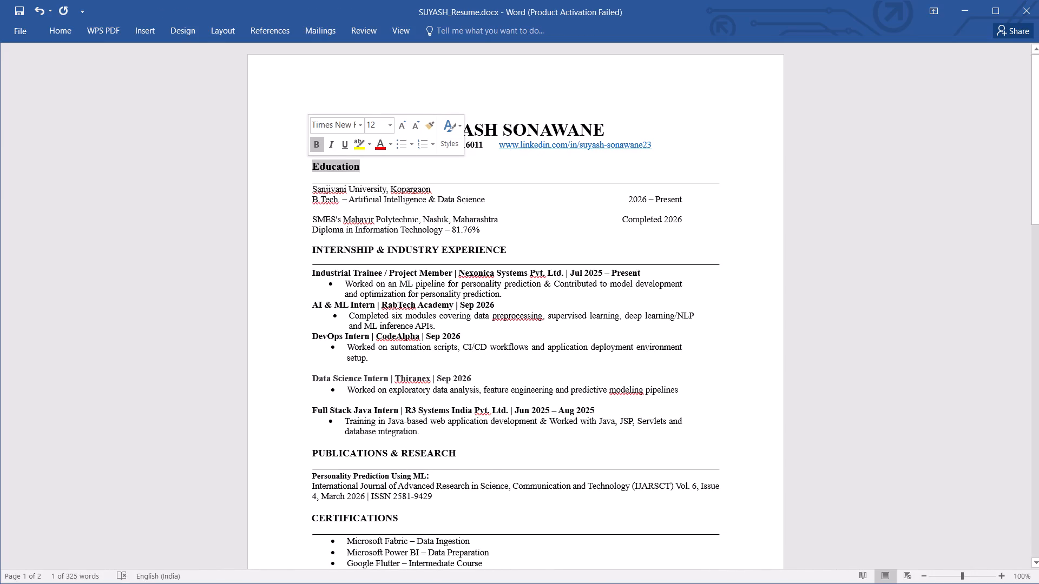
{"action": "left_click", "coordinate": [390, 162]}
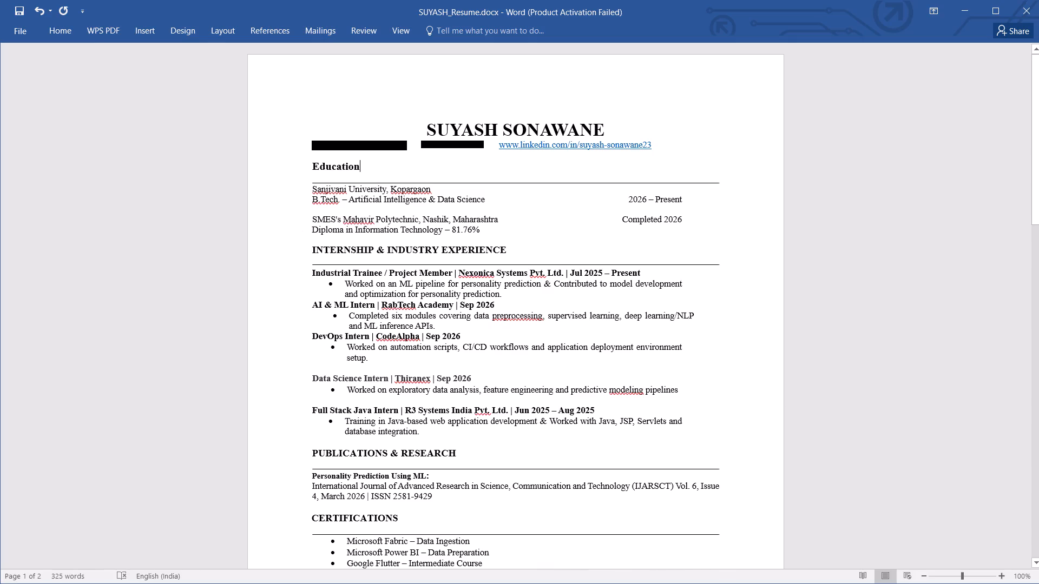
{"action": "double_click", "coordinate": [353, 459]}
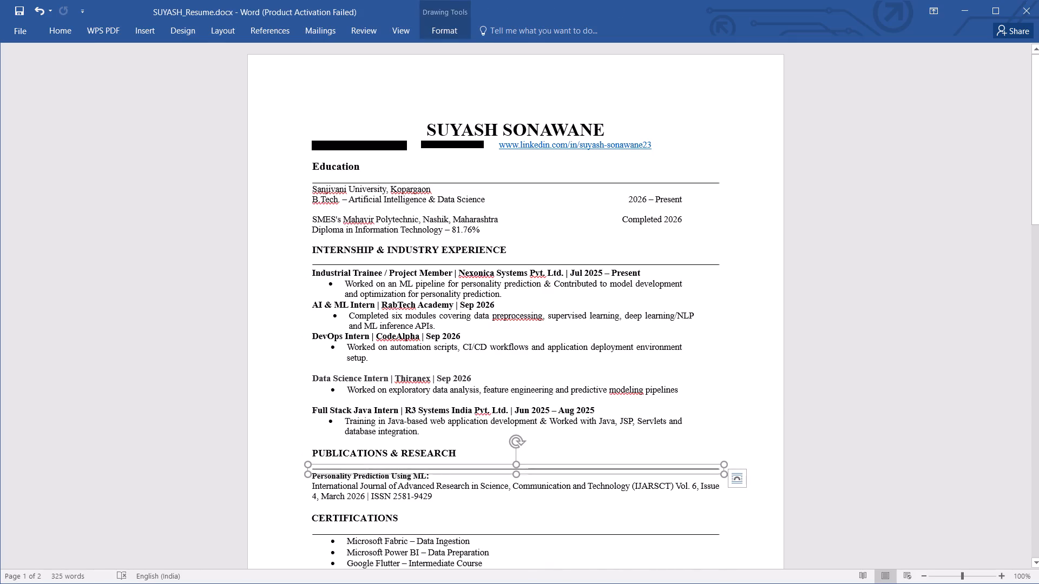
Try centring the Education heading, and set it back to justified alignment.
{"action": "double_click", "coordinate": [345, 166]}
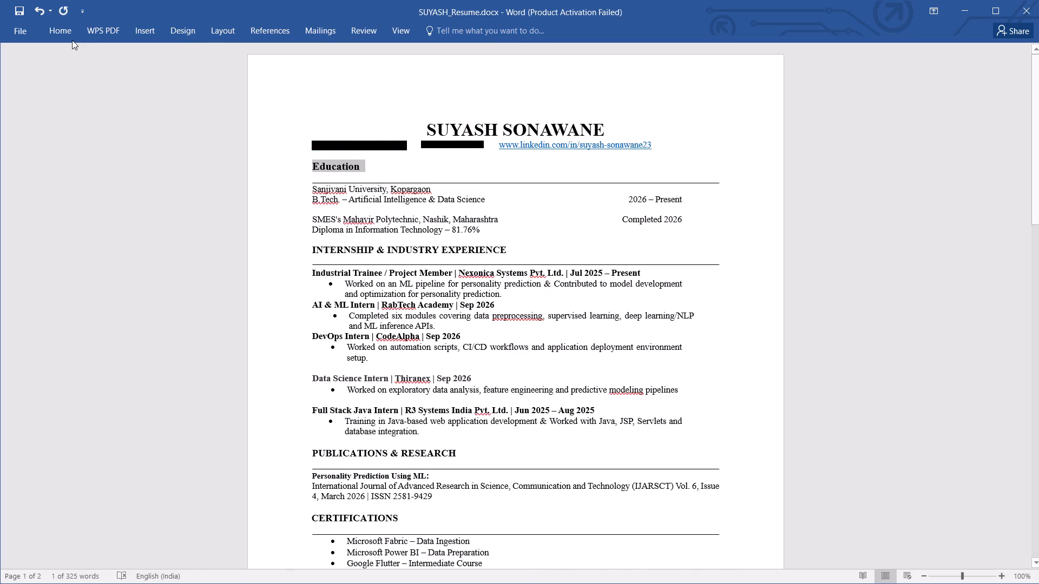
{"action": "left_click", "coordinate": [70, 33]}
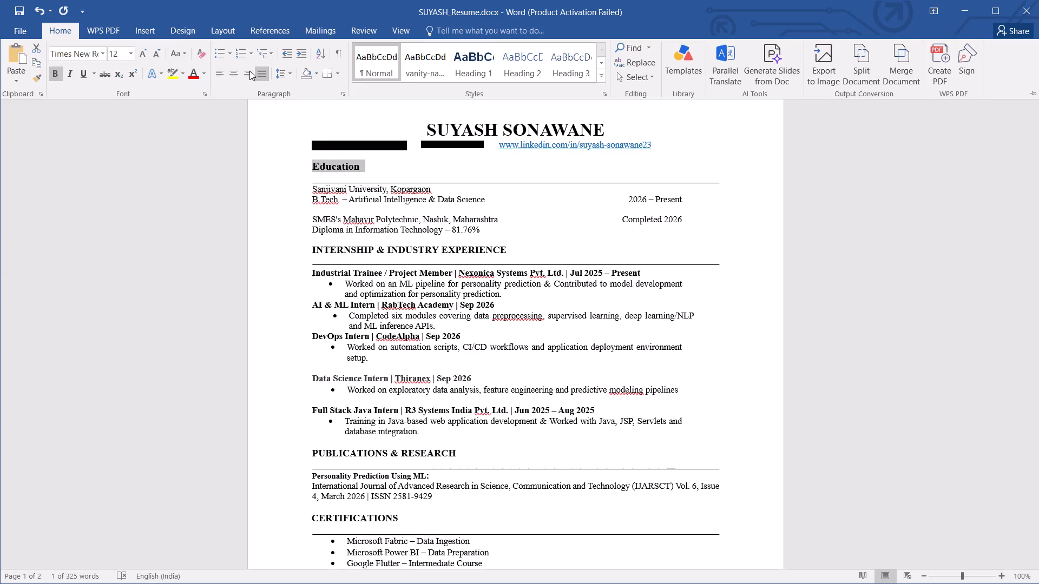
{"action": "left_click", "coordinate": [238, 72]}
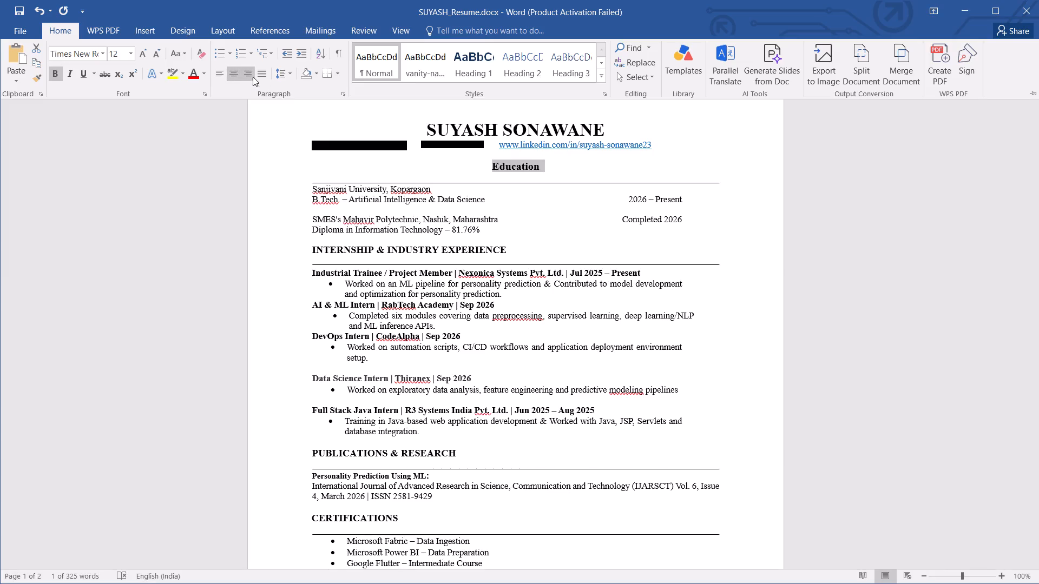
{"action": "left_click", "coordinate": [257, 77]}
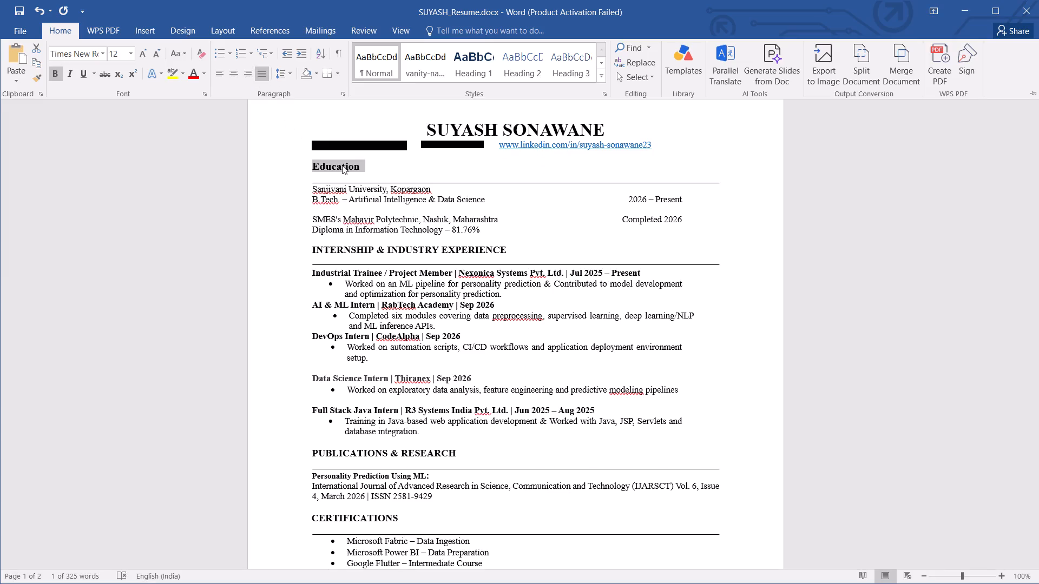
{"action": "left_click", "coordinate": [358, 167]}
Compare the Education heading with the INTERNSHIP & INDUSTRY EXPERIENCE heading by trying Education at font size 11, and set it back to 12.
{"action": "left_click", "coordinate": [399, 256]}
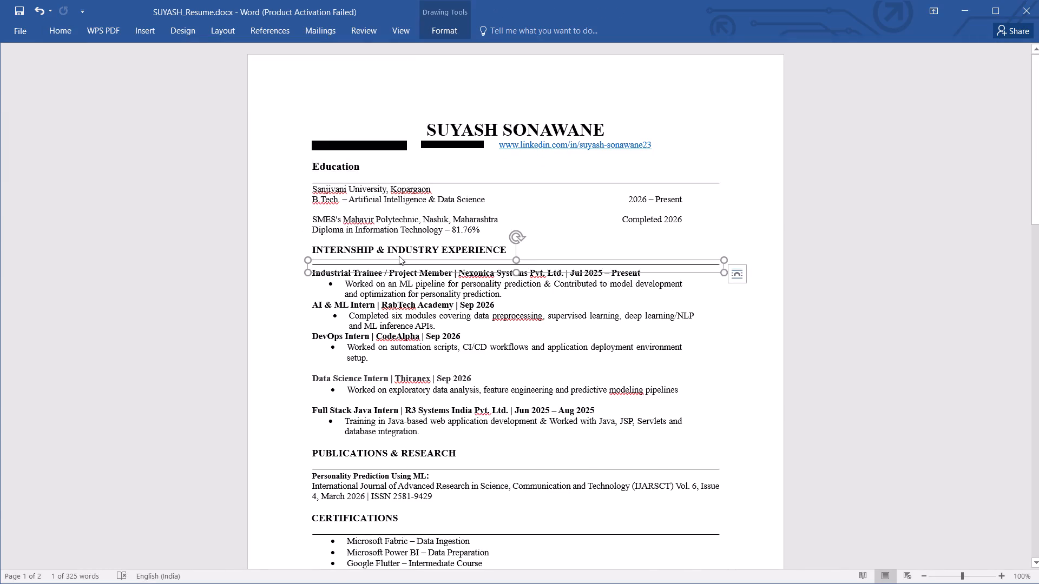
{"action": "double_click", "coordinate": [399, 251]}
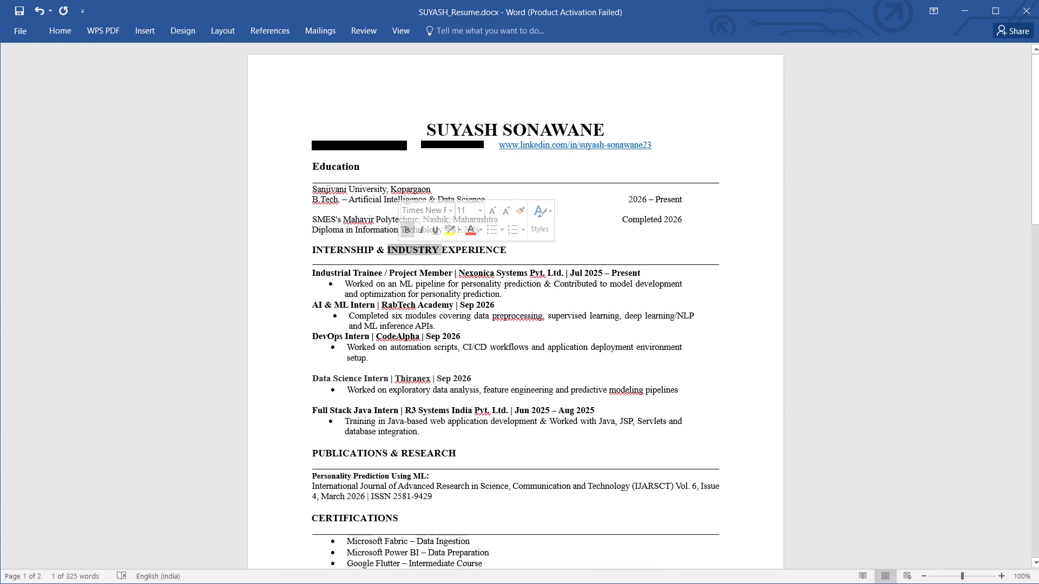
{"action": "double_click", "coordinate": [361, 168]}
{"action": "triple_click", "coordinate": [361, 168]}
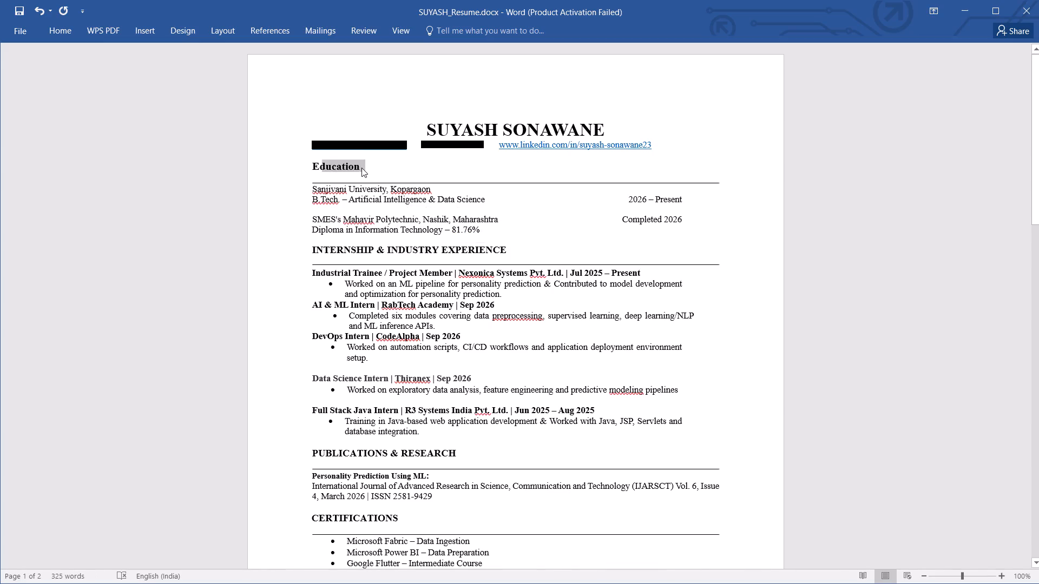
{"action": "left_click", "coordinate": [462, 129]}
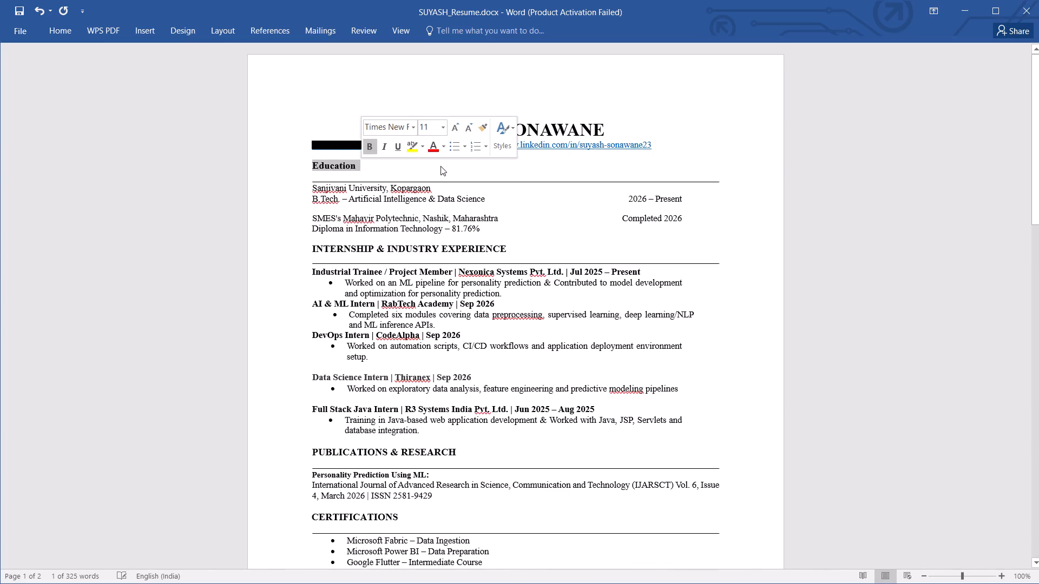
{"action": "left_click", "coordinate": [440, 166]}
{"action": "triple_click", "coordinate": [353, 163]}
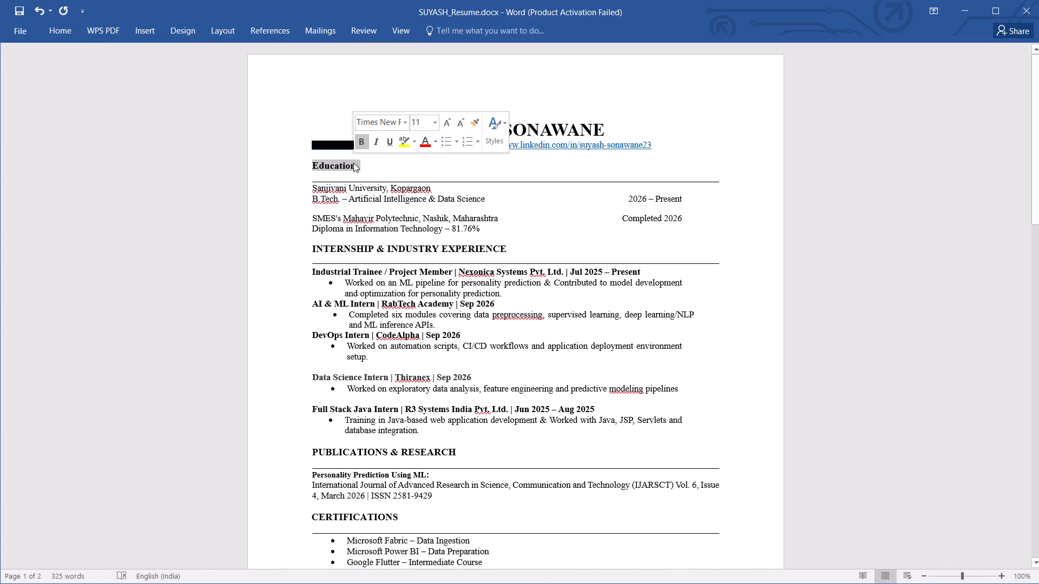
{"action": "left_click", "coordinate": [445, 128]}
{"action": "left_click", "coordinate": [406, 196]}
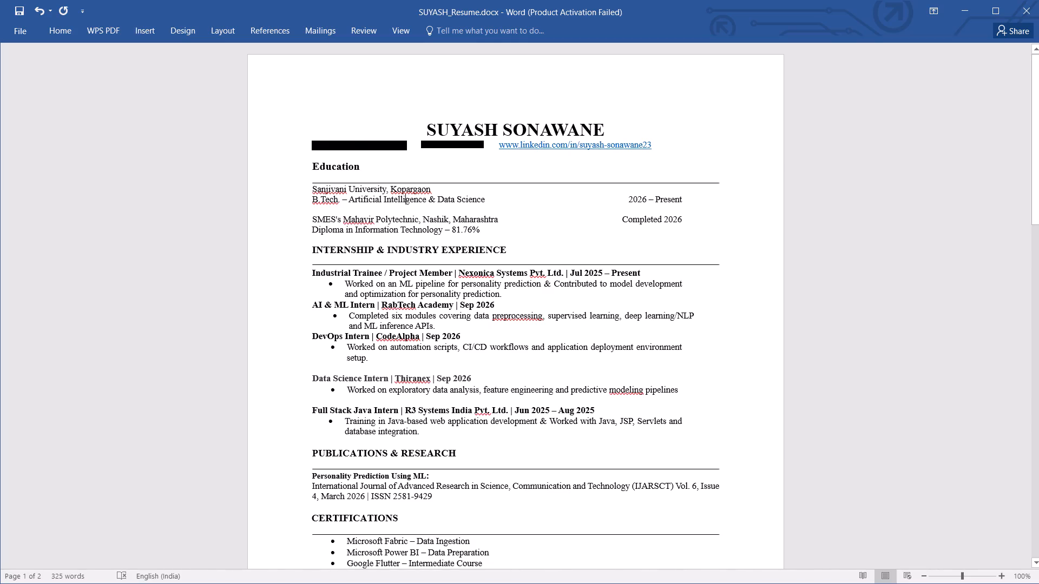
Insert four blank lines directly above the Education heading and place the cursor in the new gap.
{"action": "left_click", "coordinate": [394, 165]}
{"action": "left_click", "coordinate": [310, 165]}
{"action": "key", "text": "Return"}
{"action": "key", "text": "Return"}
{"action": "key", "text": "Return"}
{"action": "key", "text": "Return"}
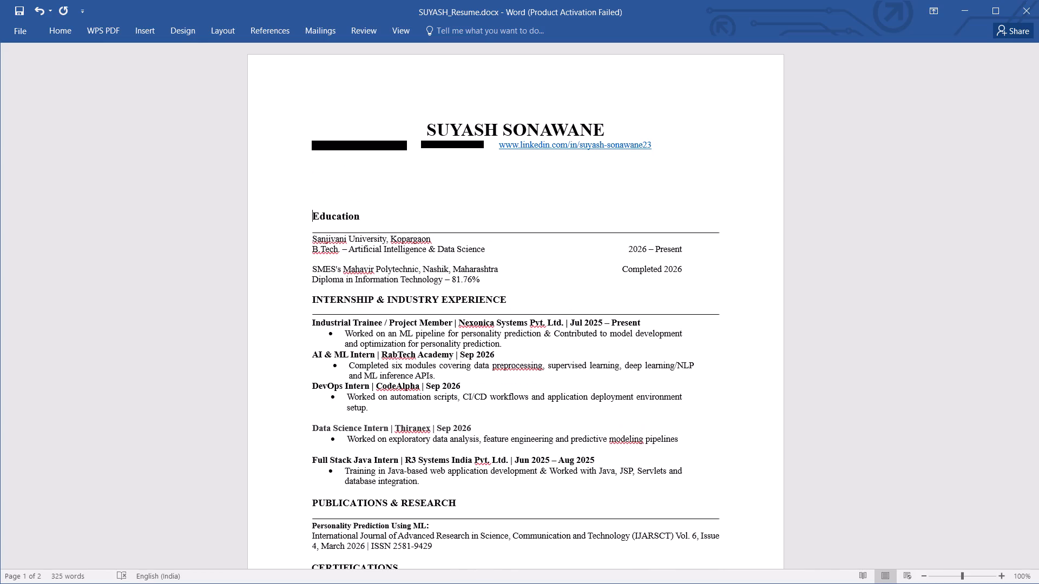
{"action": "left_click", "coordinate": [321, 168]}
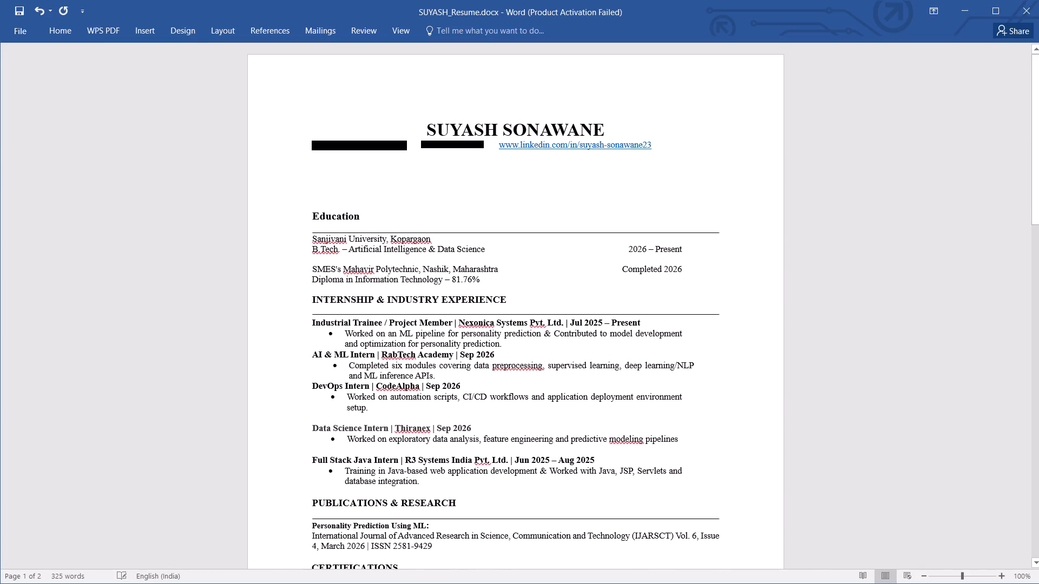
Switch from the resume document to another open window.
{"action": "key", "text": "alt+Tab"}
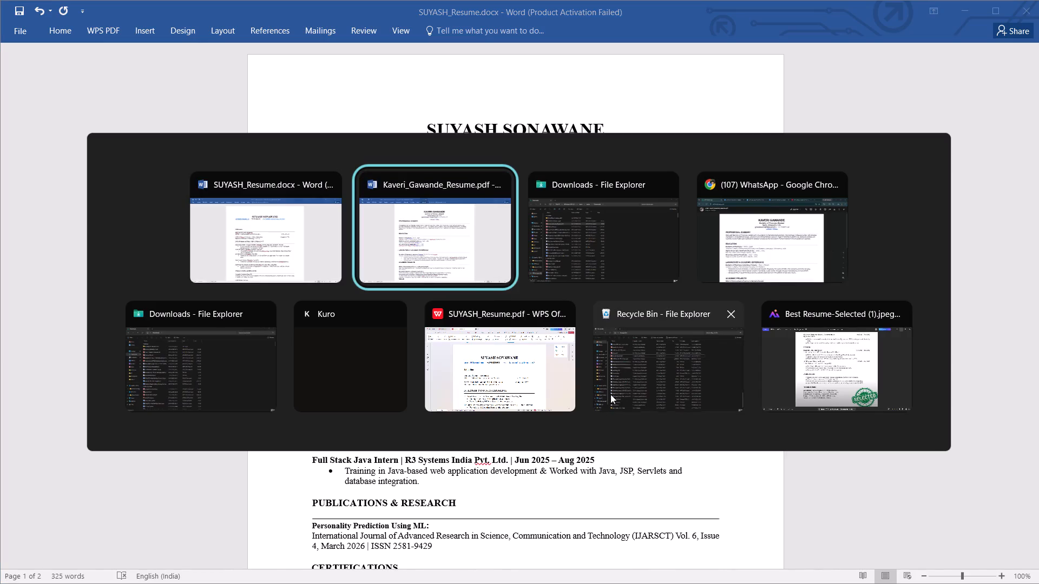
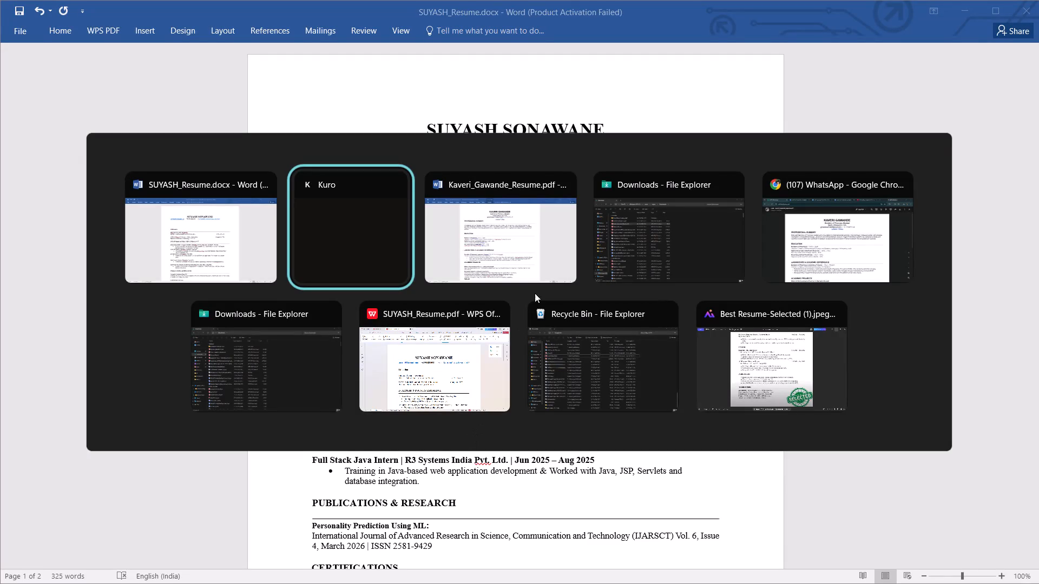
Open SUYASH_RESUME (1).pdf from the Downloads folder in Word.
{"action": "left_click", "coordinate": [628, 222], "text": "alt"}
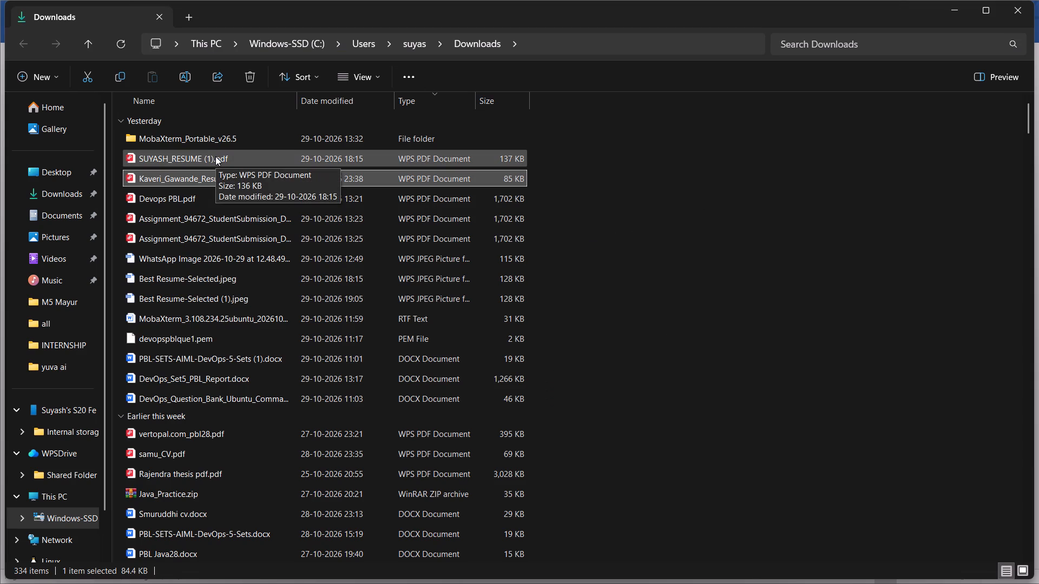
{"action": "right_click", "coordinate": [215, 156]}
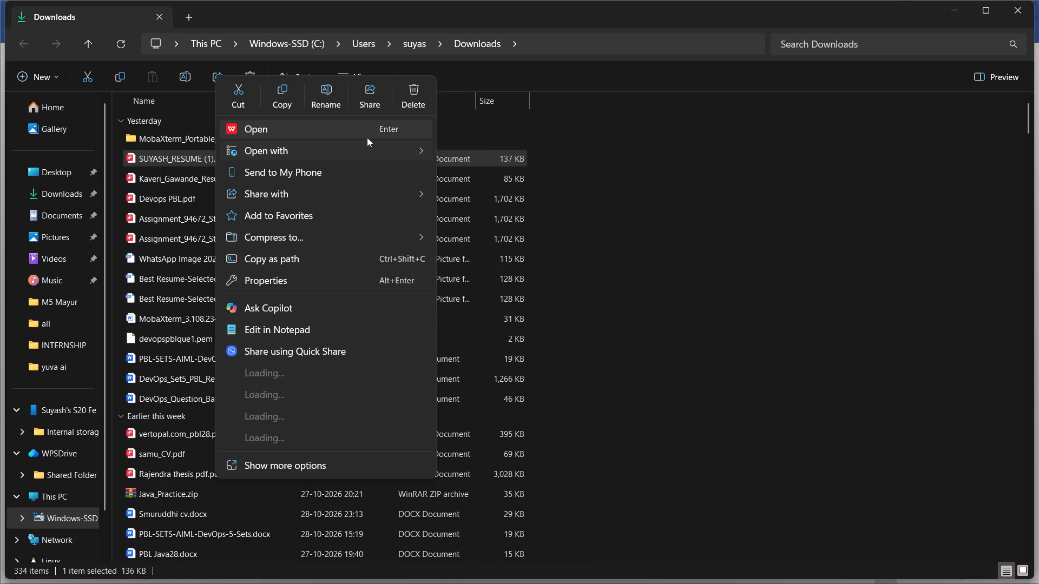
{"action": "left_click", "coordinate": [471, 236]}
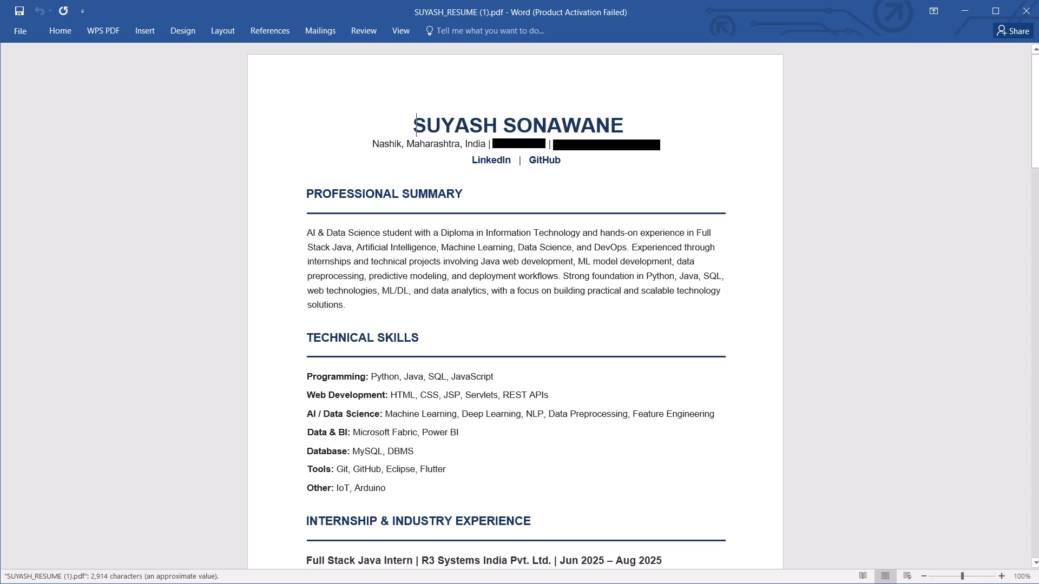
Copy the PROFESSIONAL SUMMARY heading from the PDF resume into the gap above Education in SUYASH_Resume.docx.
{"action": "scroll", "coordinate": [456, 180], "scroll_direction": "down", "scroll_amount": 14}
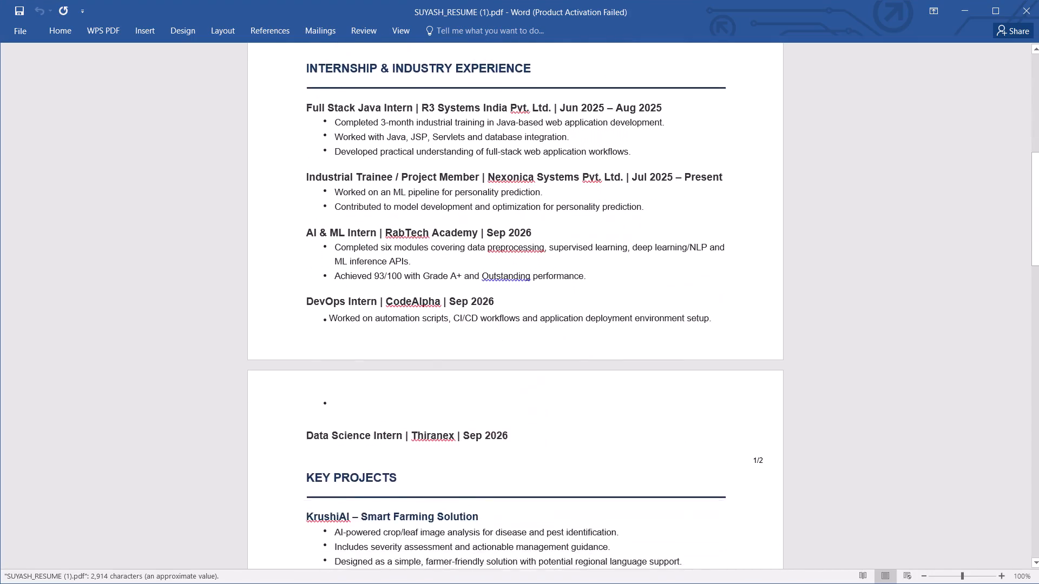
{"action": "scroll", "coordinate": [456, 180], "scroll_direction": "up", "scroll_amount": 12}
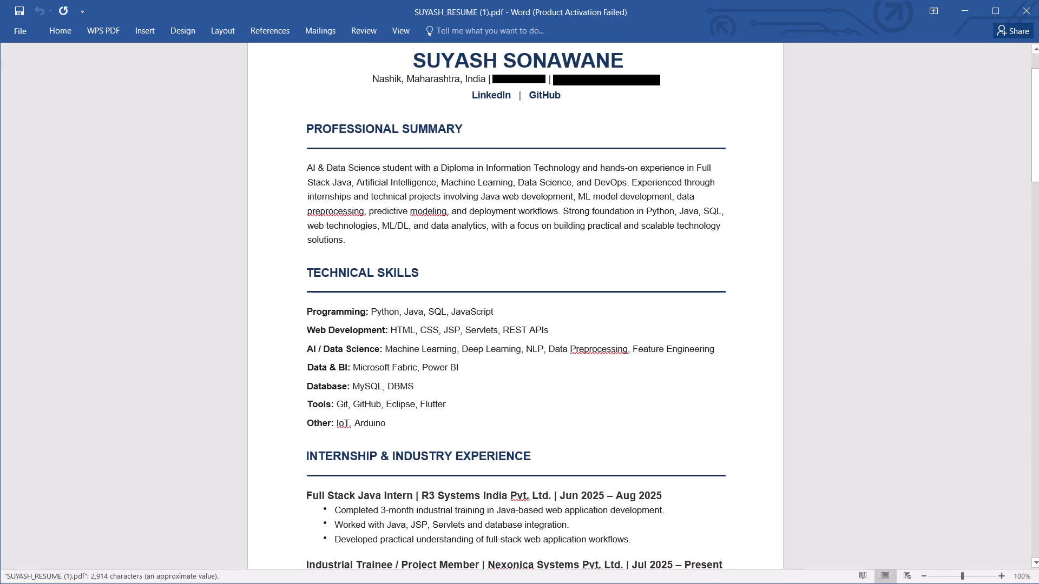
{"action": "triple_click", "coordinate": [312, 127]}
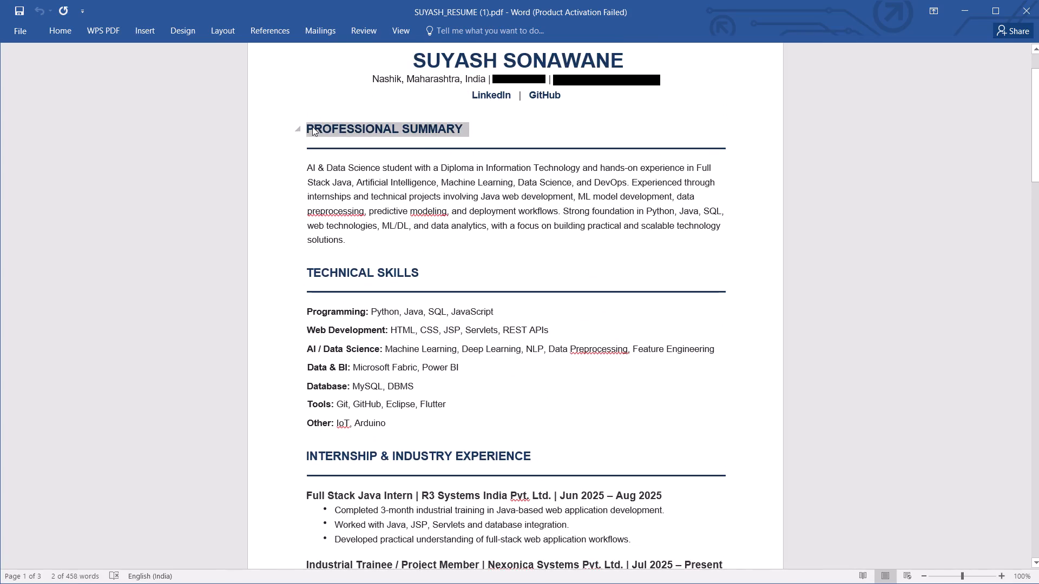
{"action": "key", "text": "ctrl+c"}
{"action": "key", "text": "alt+Tab"}
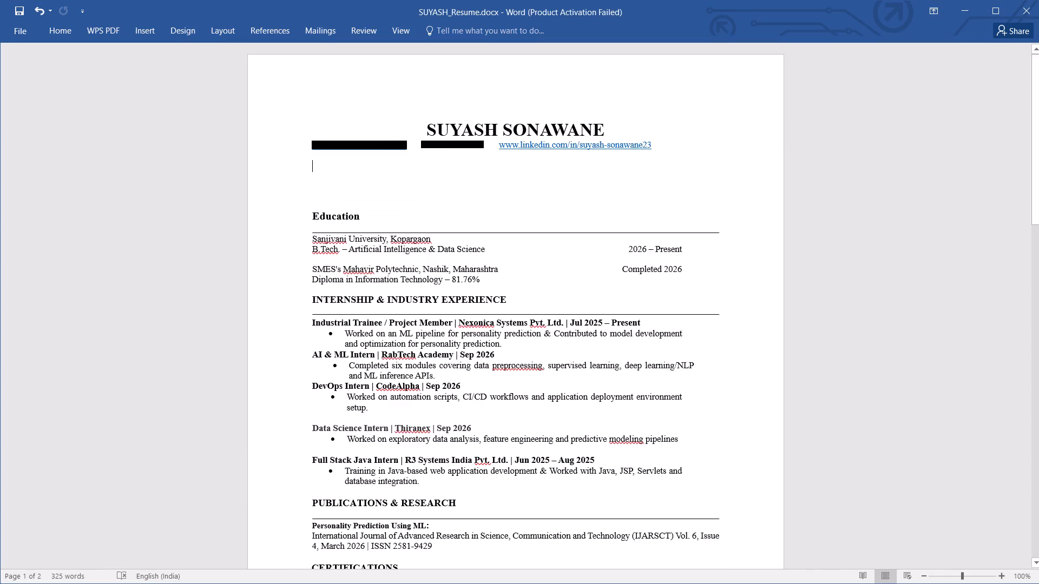
{"action": "key", "text": "ctrl+v"}
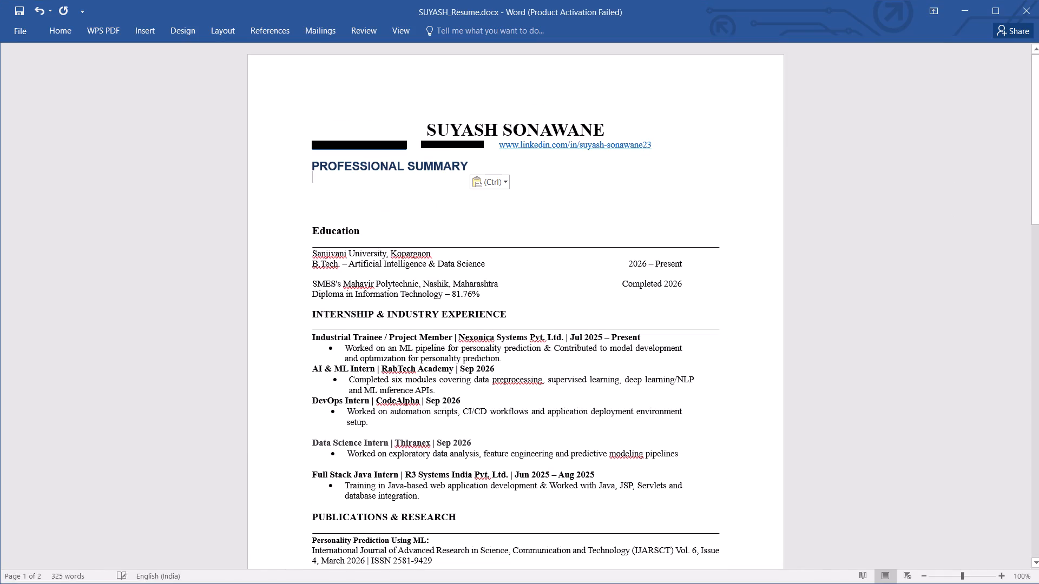
Format the pasted PROFESSIONAL SUMMARY heading in Times New Roman, size 12, with black font colour.
{"action": "triple_click", "coordinate": [408, 168]}
{"action": "double_click", "coordinate": [408, 168]}
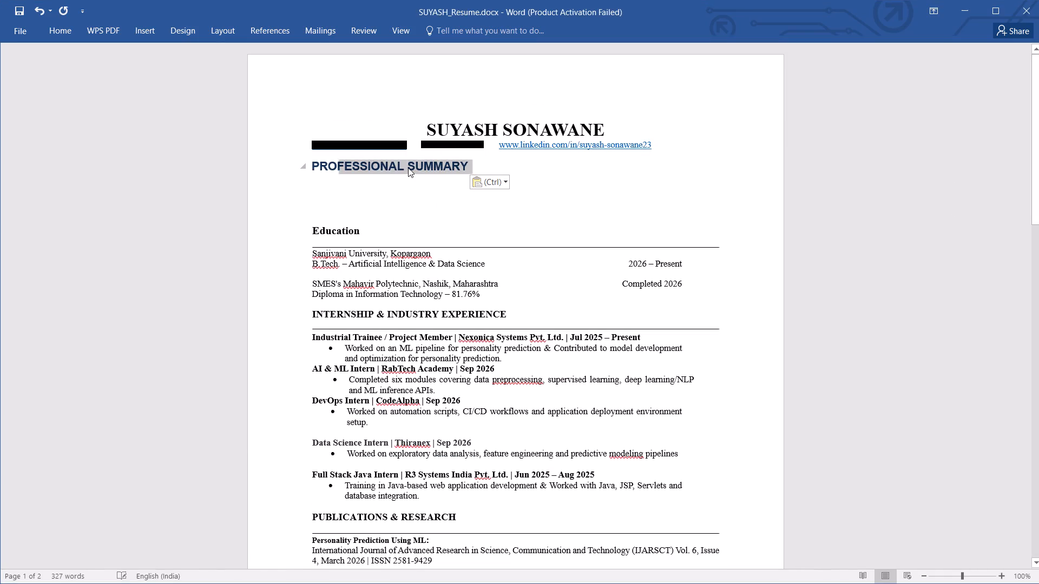
{"action": "left_click", "coordinate": [459, 129]}
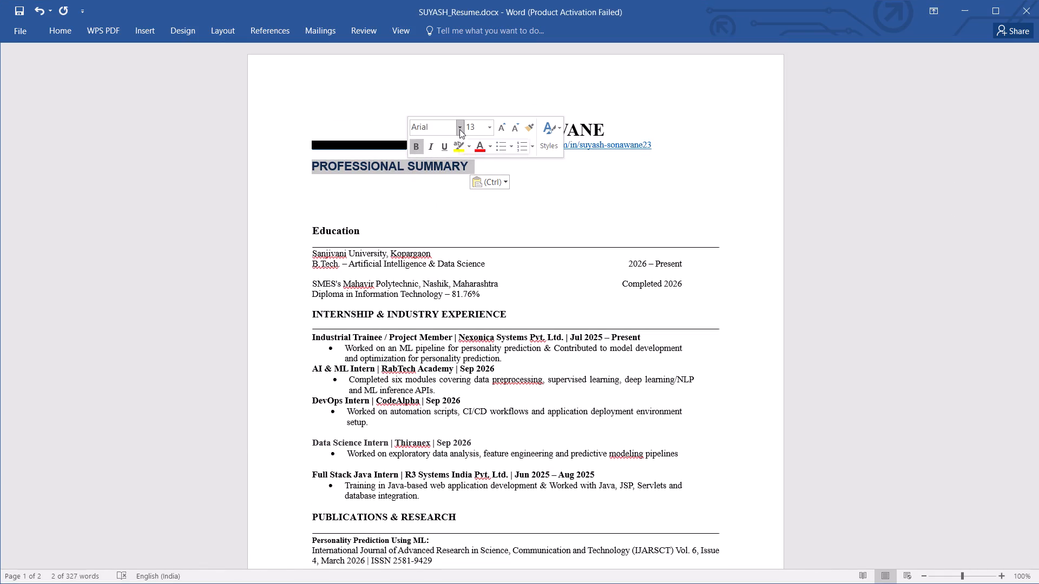
{"action": "left_click", "coordinate": [455, 242]}
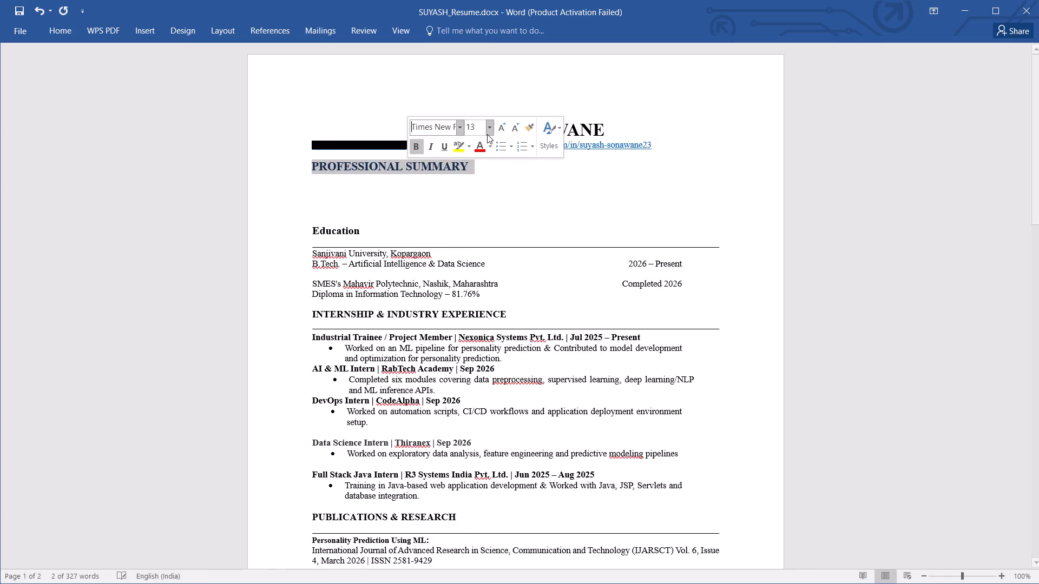
{"action": "left_click", "coordinate": [510, 130]}
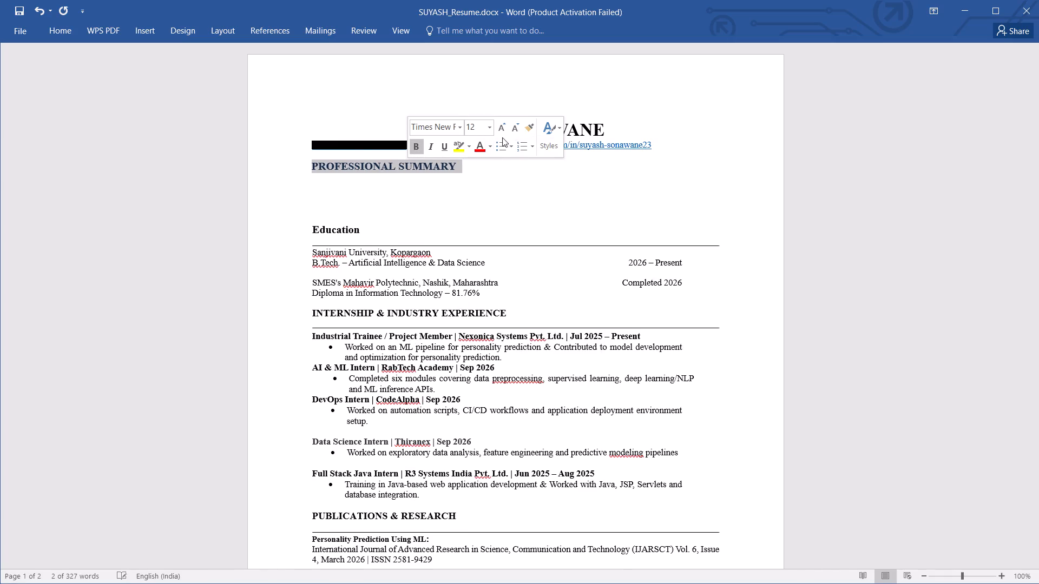
{"action": "left_click", "coordinate": [489, 147]}
{"action": "left_click", "coordinate": [483, 163]}
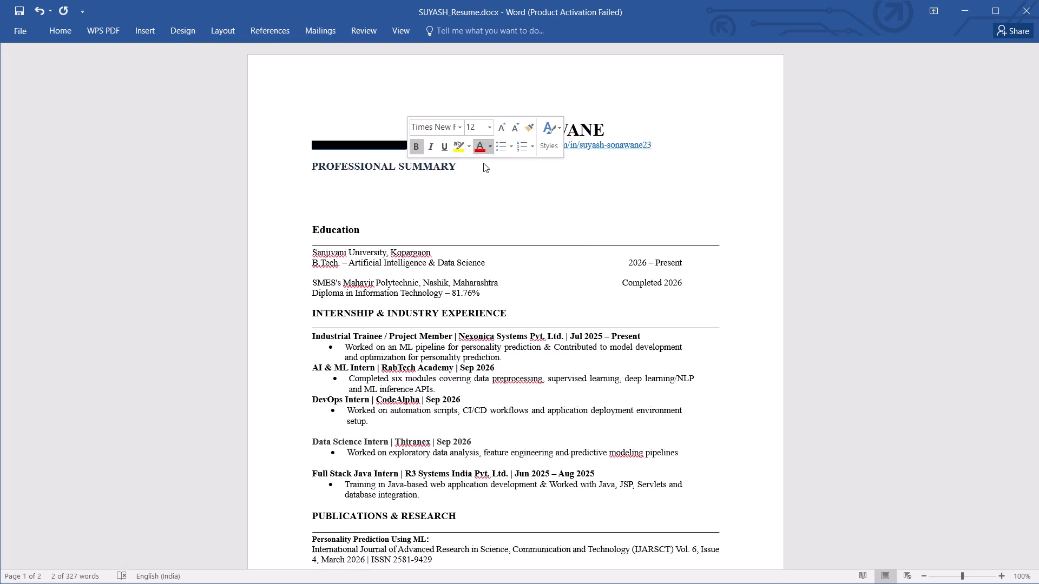
{"action": "left_click", "coordinate": [468, 191]}
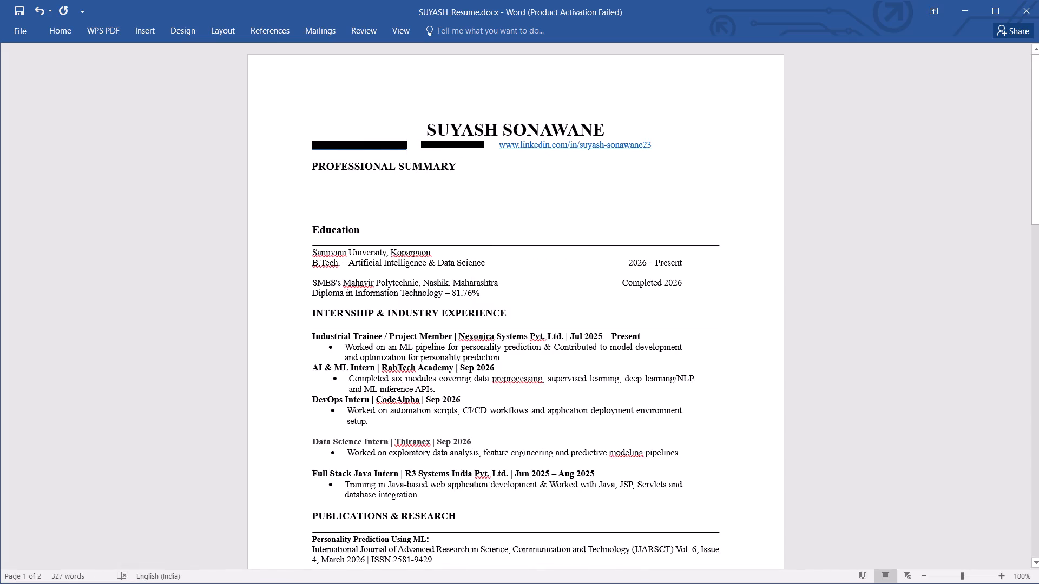
Check the font size of the Education and INTERNSHIP & INDUSTRY EXPERIENCE headings, and reduce the PROFESSIONAL SUMMARY heading to size 11.
{"action": "double_click", "coordinate": [360, 235]}
{"action": "double_click", "coordinate": [360, 228]}
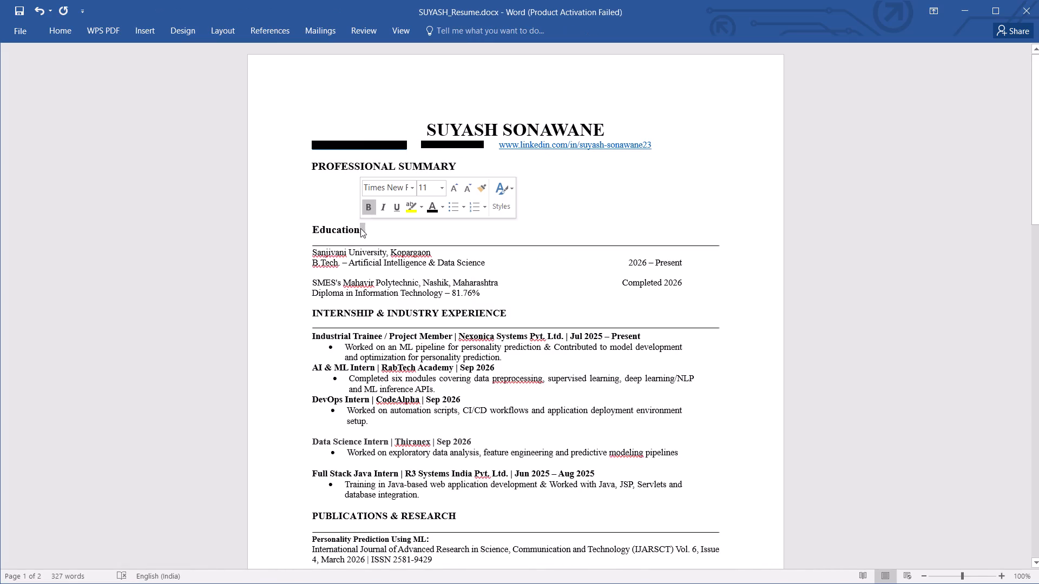
{"action": "double_click", "coordinate": [360, 228]}
{"action": "triple_click", "coordinate": [354, 229]}
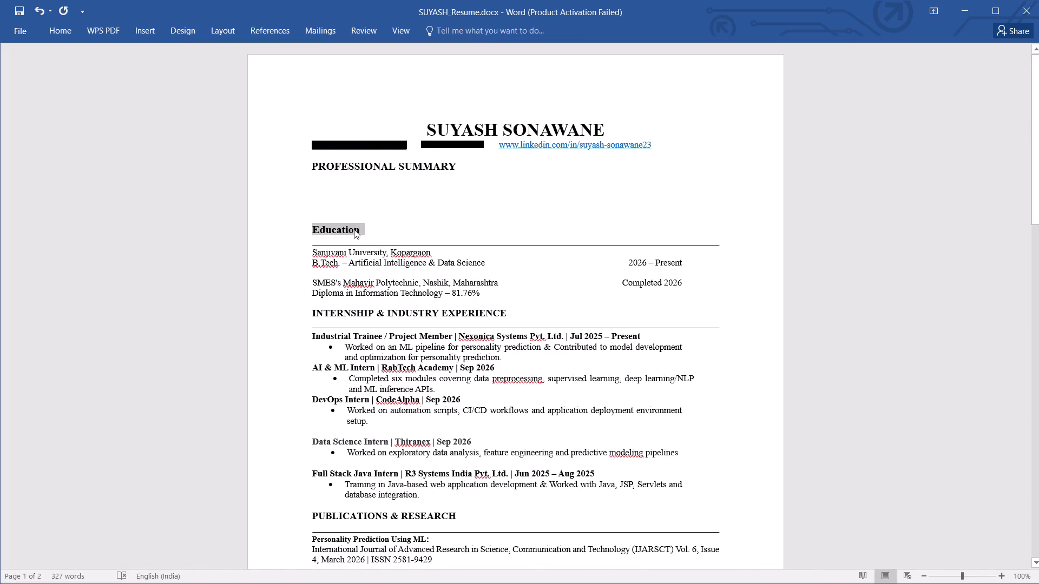
{"action": "triple_click", "coordinate": [363, 313]}
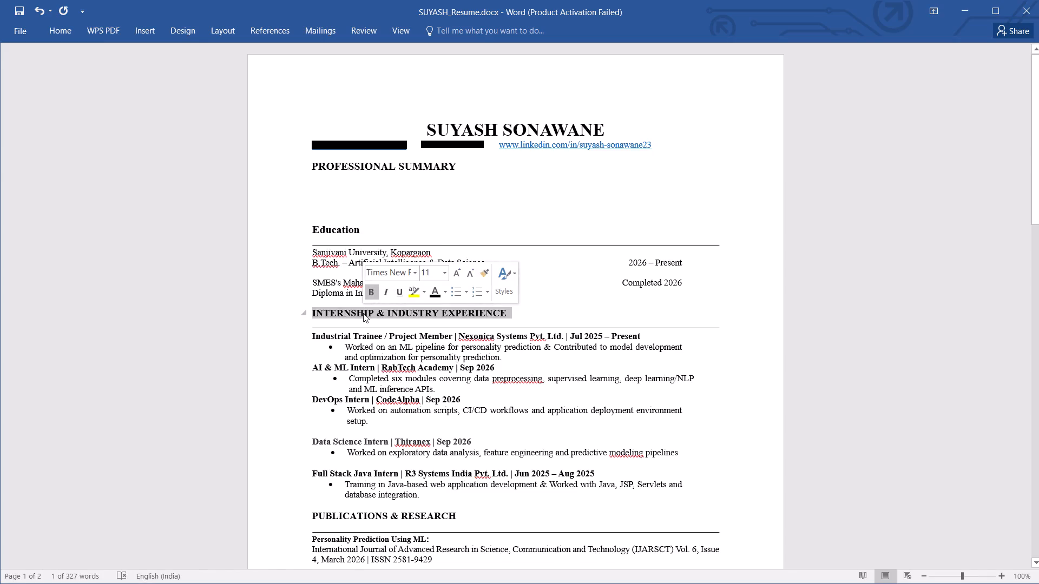
{"action": "left_click", "coordinate": [349, 211]}
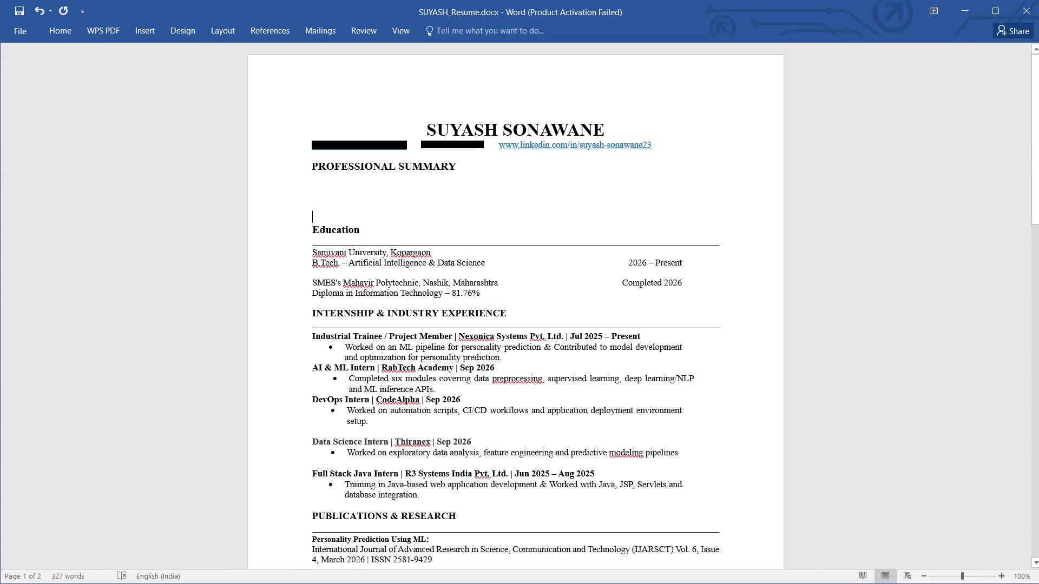
{"action": "double_click", "coordinate": [384, 166]}
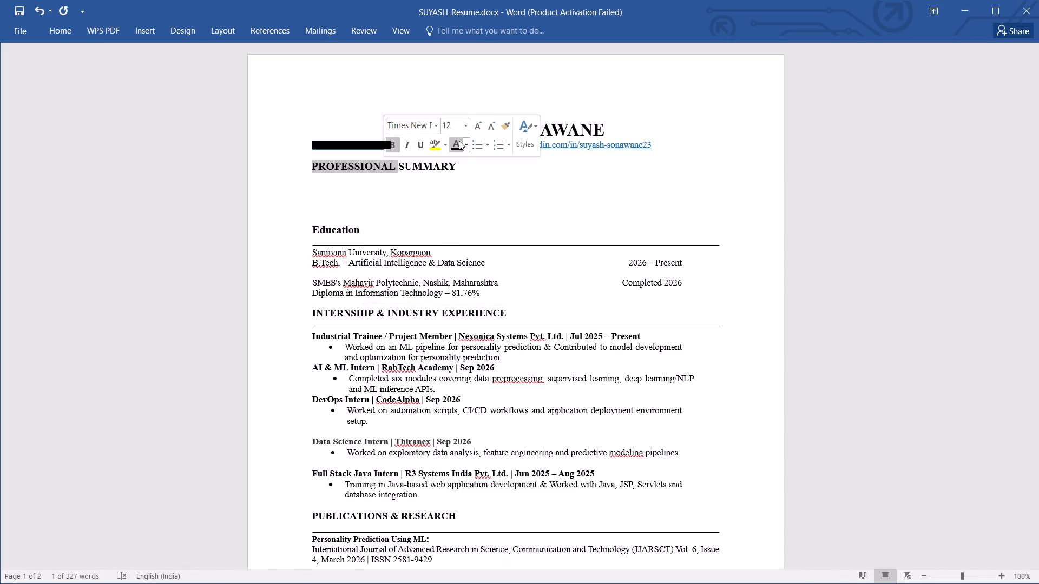
{"action": "triple_click", "coordinate": [438, 167]}
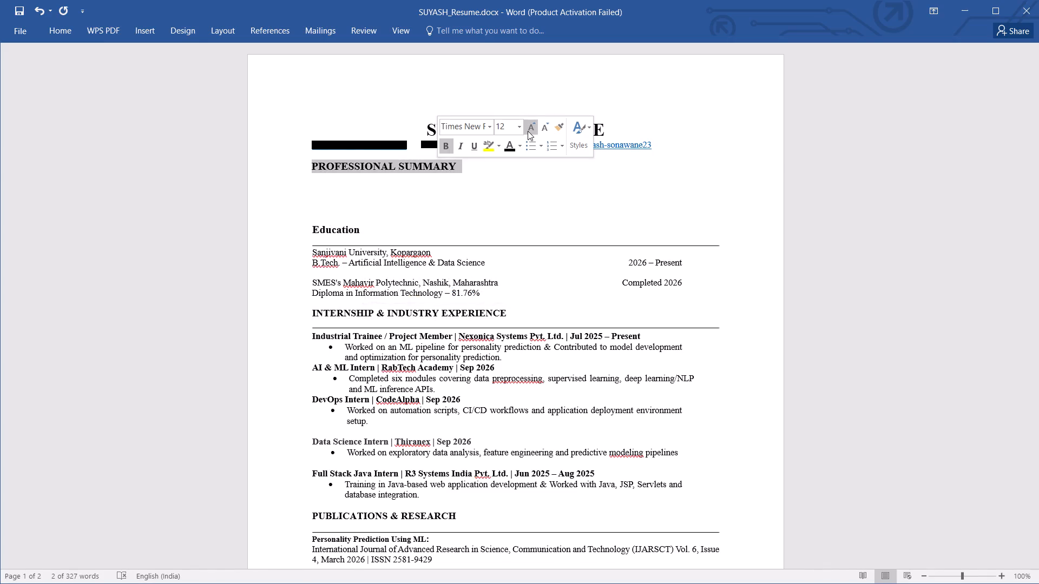
{"action": "left_click", "coordinate": [545, 132]}
{"action": "left_click", "coordinate": [417, 207]}
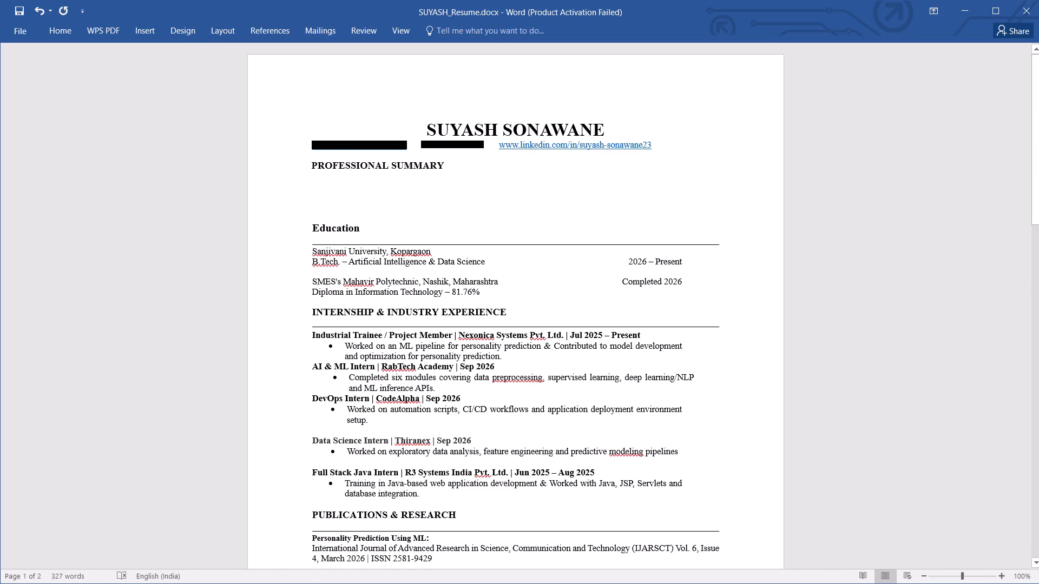
Copy the divider line below the Education heading onto a new line under the PROFESSIONAL SUMMARY heading.
{"action": "left_click", "coordinate": [452, 242]}
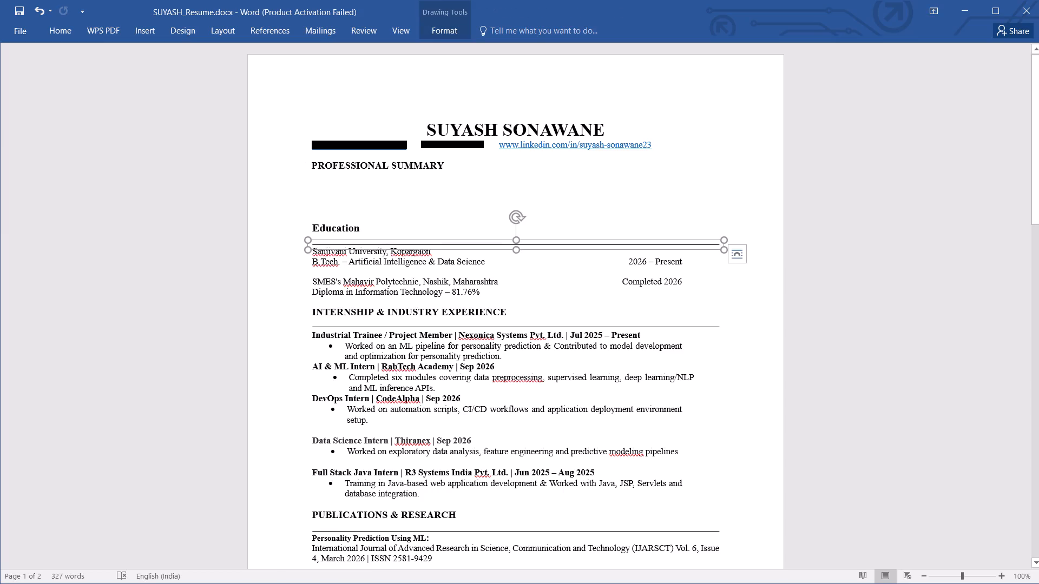
{"action": "key", "text": "ctrl+c"}
{"action": "left_click", "coordinate": [458, 170]}
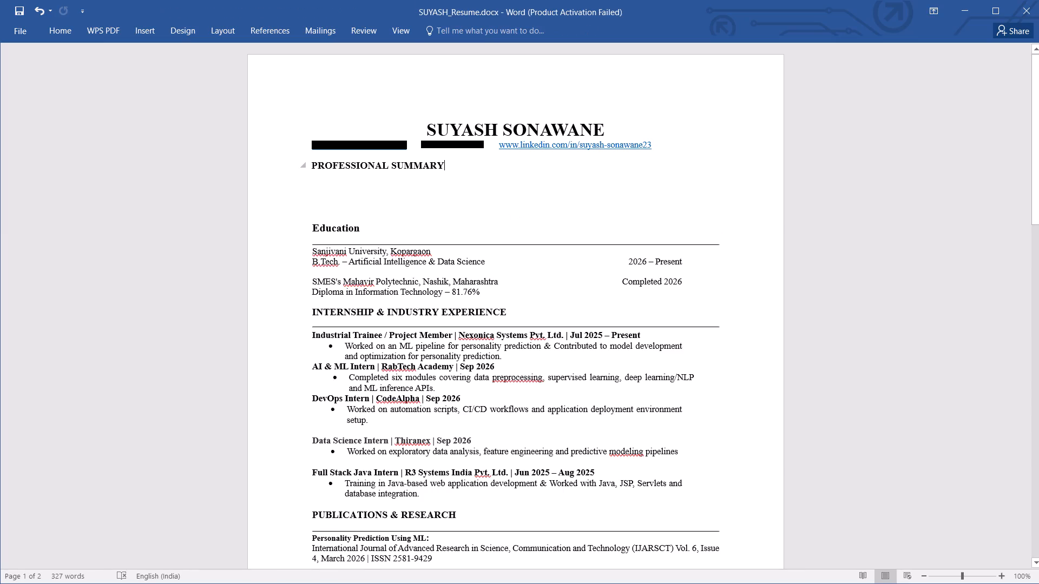
{"action": "key", "text": "Return"}
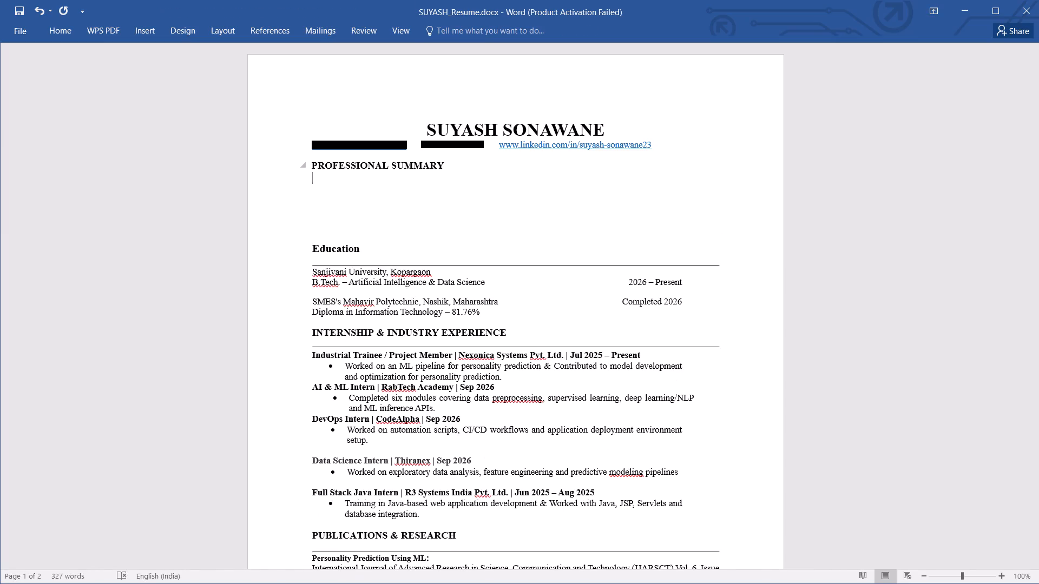
{"action": "key", "text": "ctrl+v"}
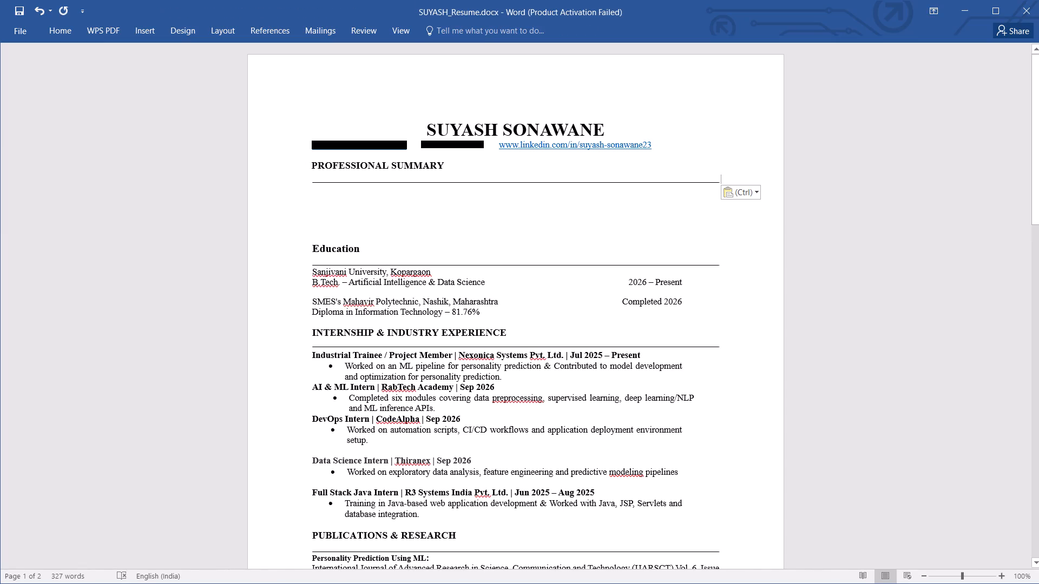
Copy the professional summary paragraph from the PDF resume into SUYASH_Resume.docx, below the new divider line.
{"action": "left_click", "coordinate": [443, 196]}
{"action": "key", "text": "alt+Tab"}
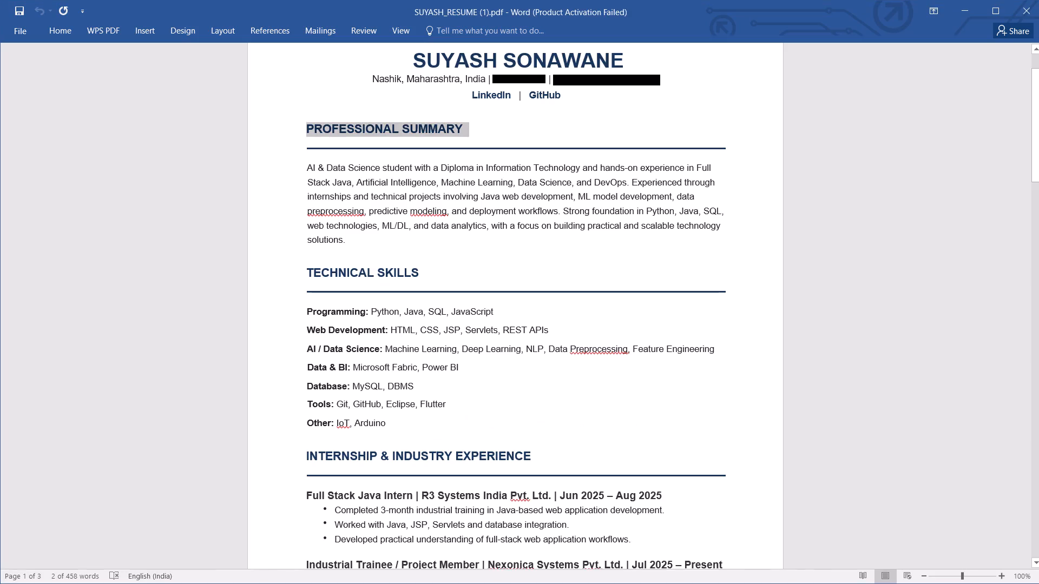
{"action": "left_click_drag", "start_coordinate": [305, 169], "coordinate": [356, 239]}
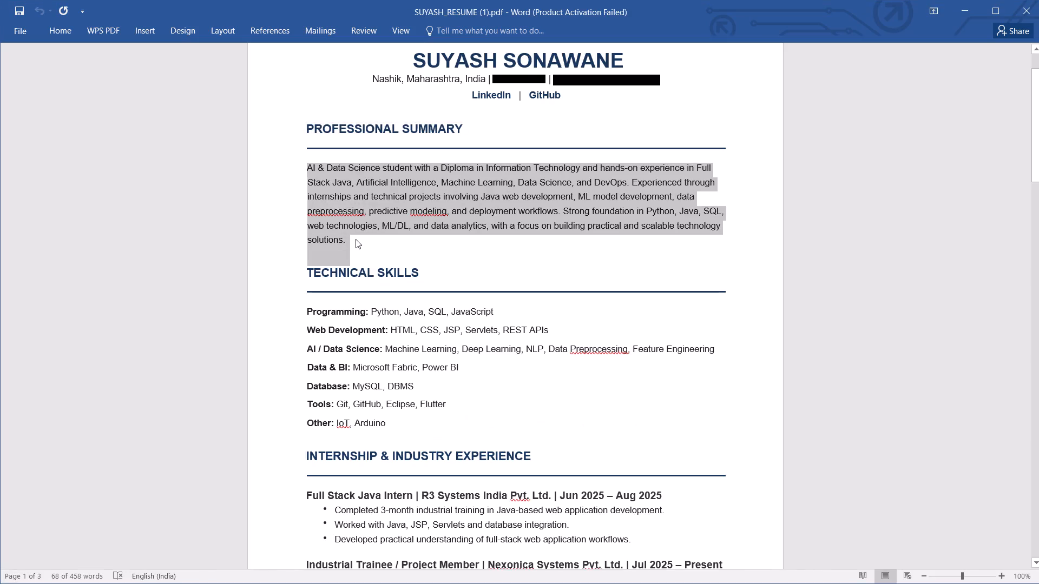
{"action": "key", "text": "ctrl+c"}
{"action": "key", "text": "alt+Tab"}
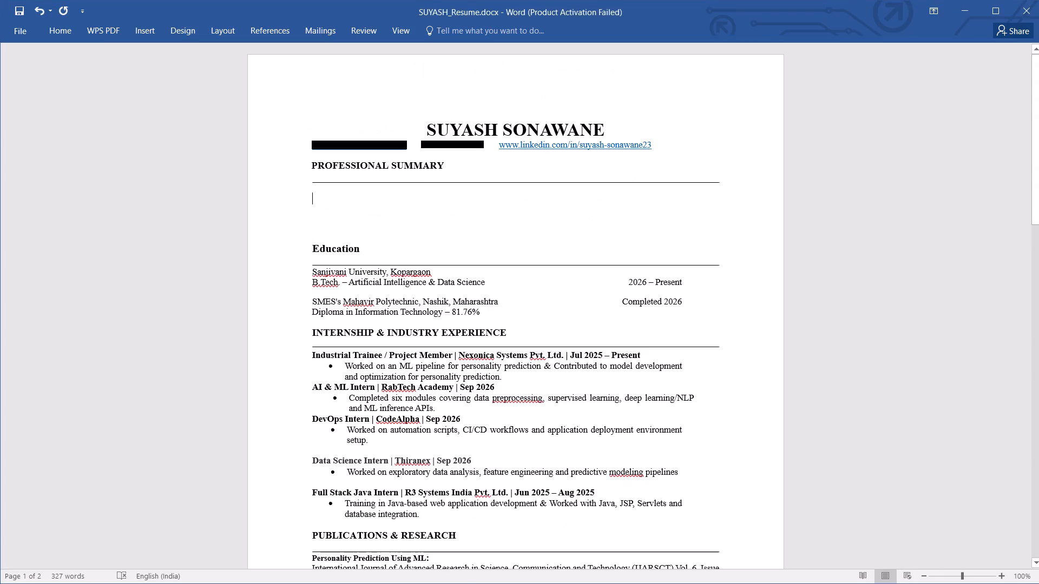
{"action": "key", "text": "ctrl+v"}
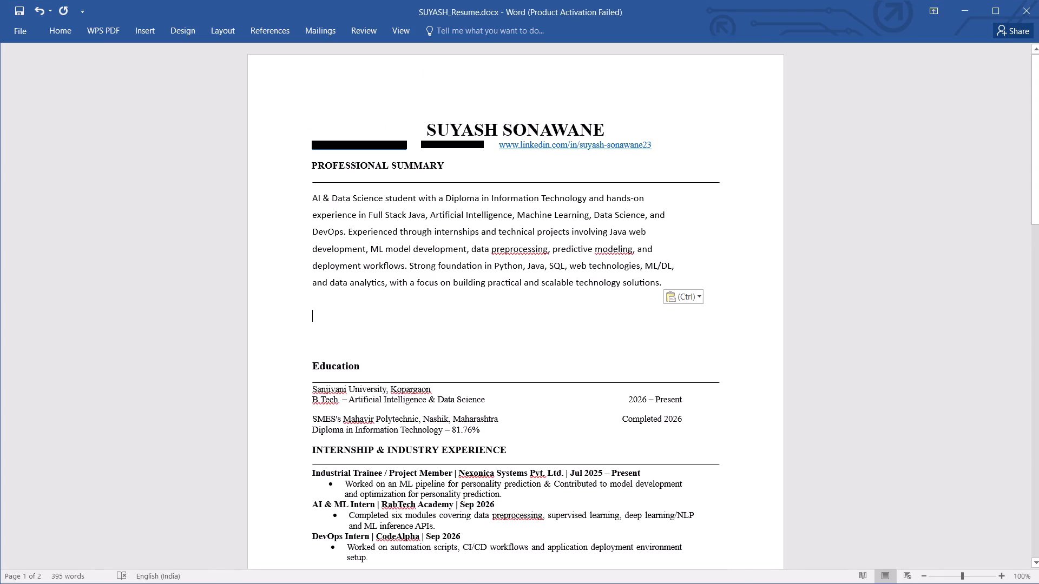
Change the font of the pasted summary paragraph to Times New Roman, keeping size 11.
{"action": "left_click_drag", "start_coordinate": [661, 282], "coordinate": [271, 212]}
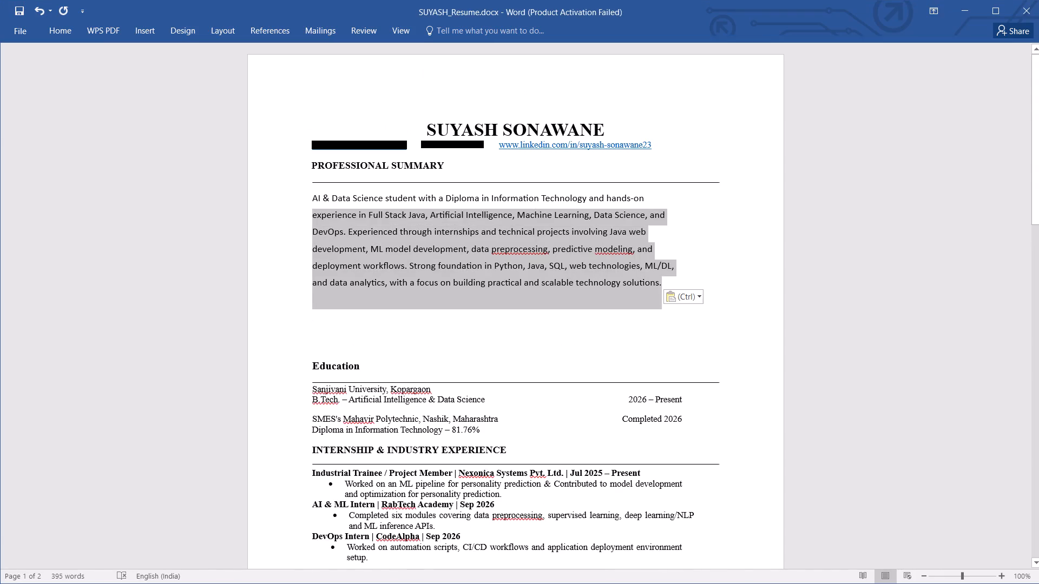
{"action": "left_click_drag", "start_coordinate": [271, 212], "coordinate": [265, 196]}
{"action": "left_click", "coordinate": [316, 155]}
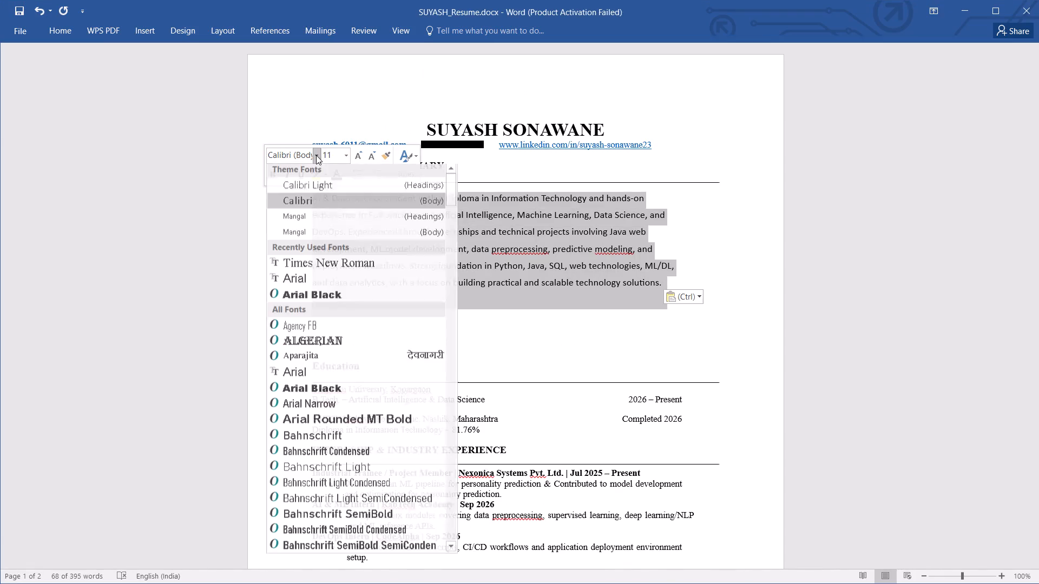
{"action": "left_click", "coordinate": [350, 271]}
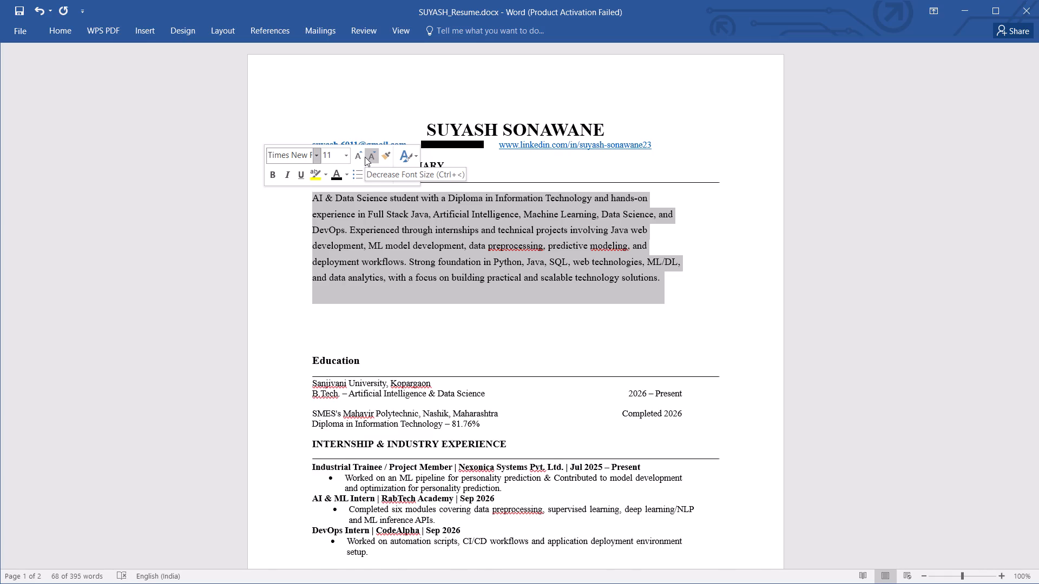
{"action": "left_click", "coordinate": [365, 157]}
{"action": "left_click", "coordinate": [363, 157]}
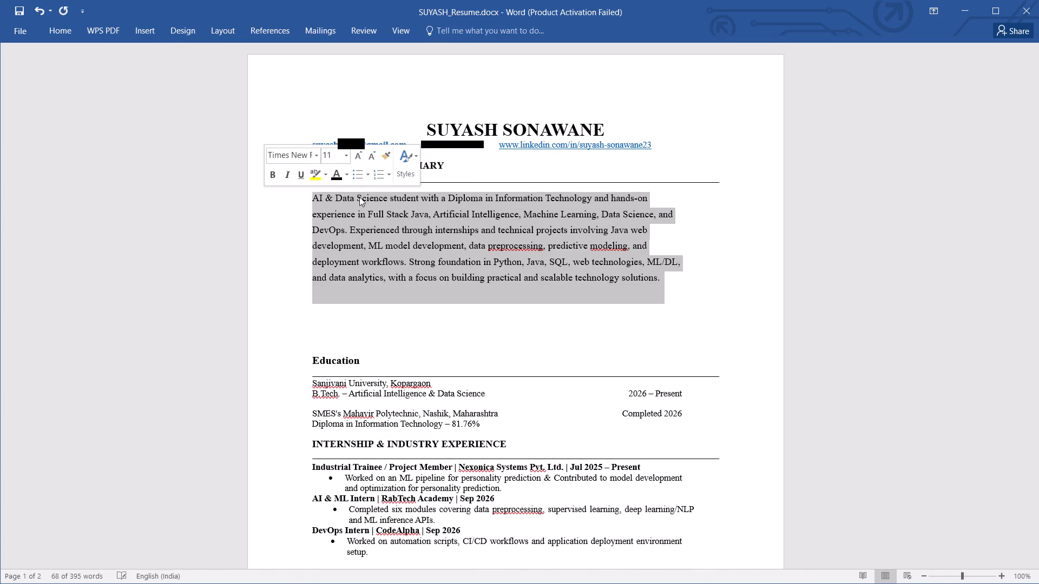
{"action": "left_click", "coordinate": [358, 210]}
Check the font size of the Education entries and reduce the professional summary paragraph to size 10.
{"action": "left_click_drag", "start_coordinate": [355, 415], "coordinate": [379, 419]}
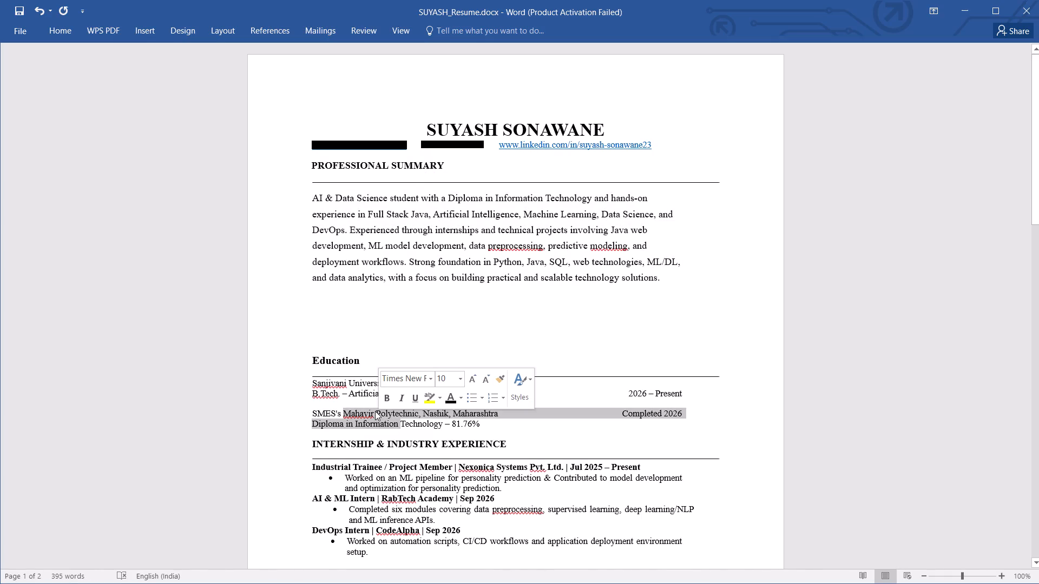
{"action": "left_click", "coordinate": [409, 165]}
{"action": "double_click", "coordinate": [387, 195]}
{"action": "left_click_drag", "start_coordinate": [387, 195], "coordinate": [494, 249]}
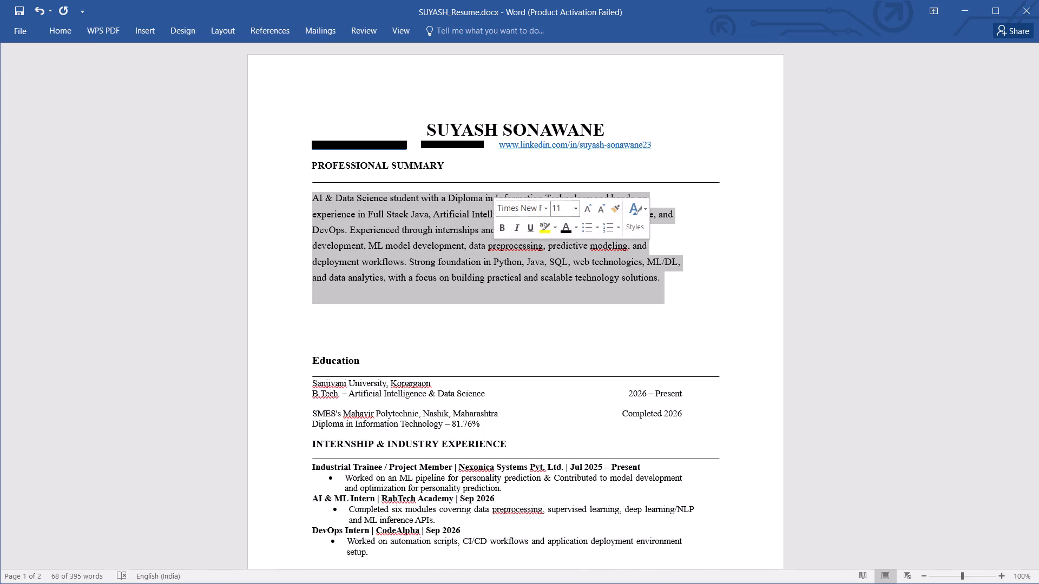
{"action": "left_click", "coordinate": [597, 210]}
{"action": "left_click", "coordinate": [444, 261]}
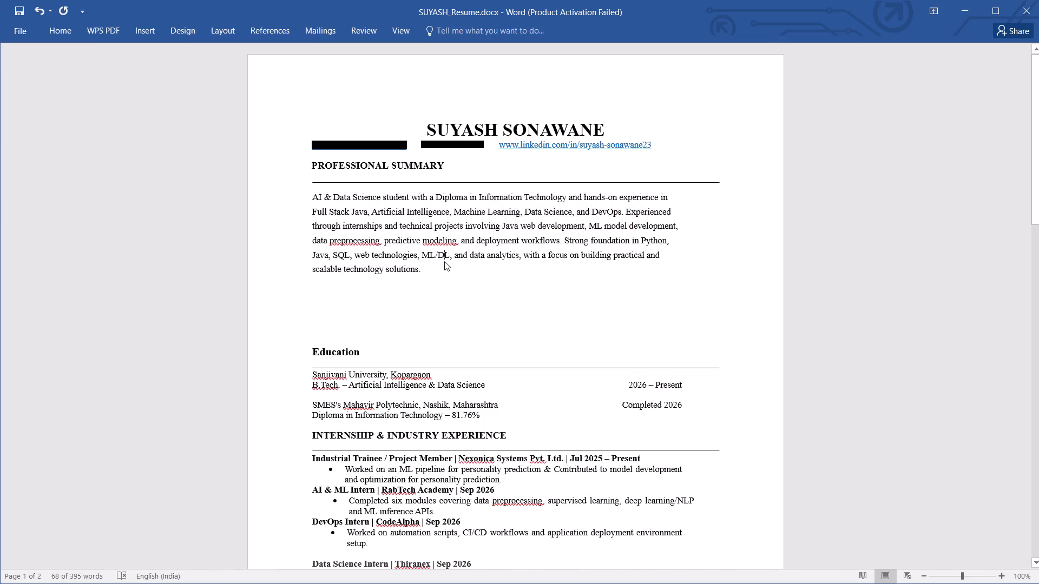
Delete the extra blank lines between the summary paragraph and the Education heading, keeping the paragraph's final full stop.
{"action": "left_click", "coordinate": [390, 338]}
{"action": "key", "text": "BackSpace"}
{"action": "key", "text": "BackSpace"}
{"action": "key", "text": "BackSpace"}
{"action": "key", "text": "BackSpace"}
{"action": "key", "text": "BackSpace"}
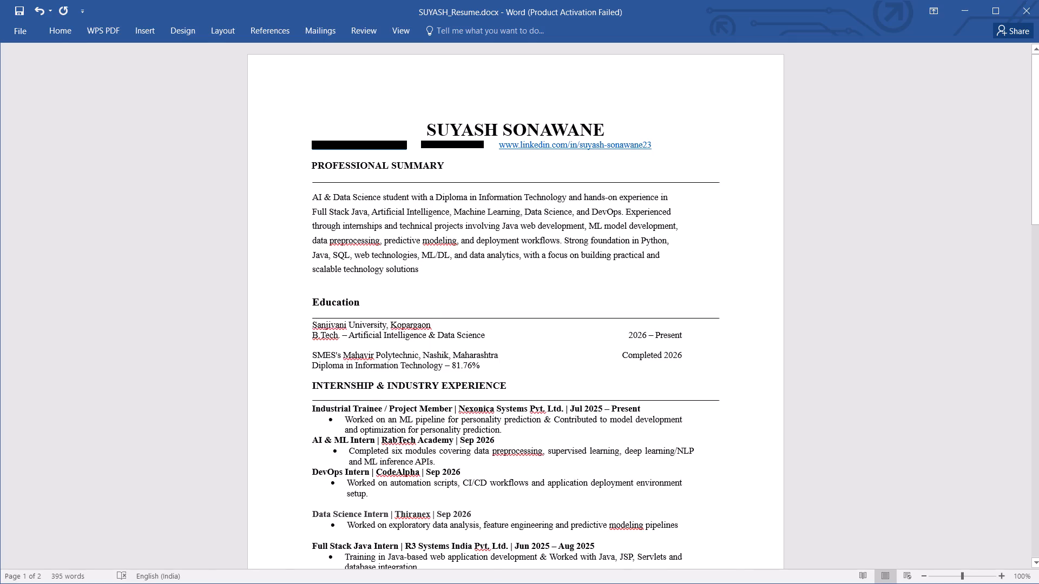
{"action": "key", "text": "ctrl+z"}
Set the summary paragraph's spacing after to 0 in the paragraph settings.
{"action": "left_click", "coordinate": [318, 289]}
{"action": "left_click", "coordinate": [319, 299]}
{"action": "left_click", "coordinate": [317, 292]}
{"action": "left_click", "coordinate": [459, 276]}
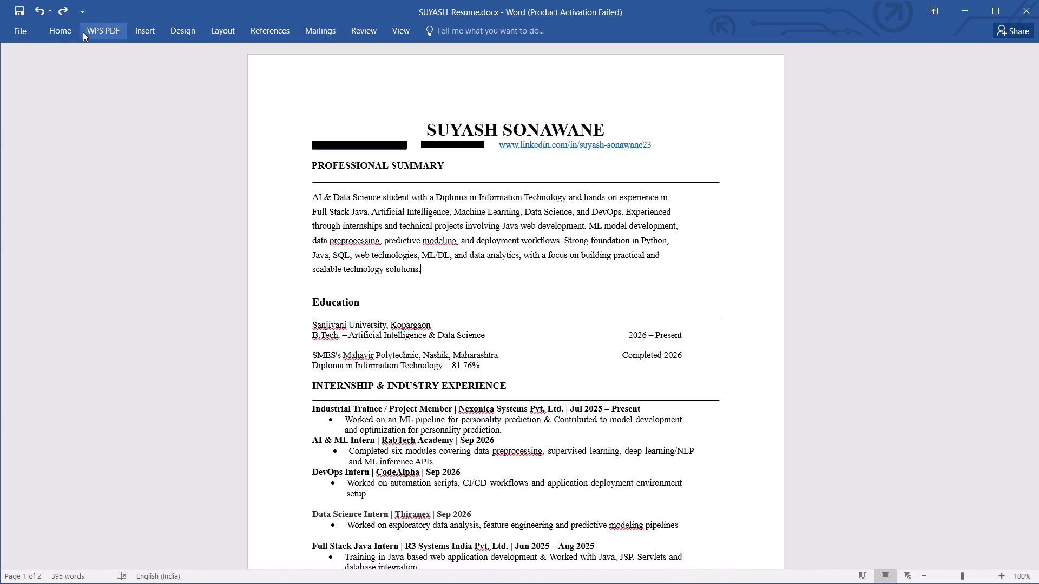
{"action": "left_click", "coordinate": [67, 28]}
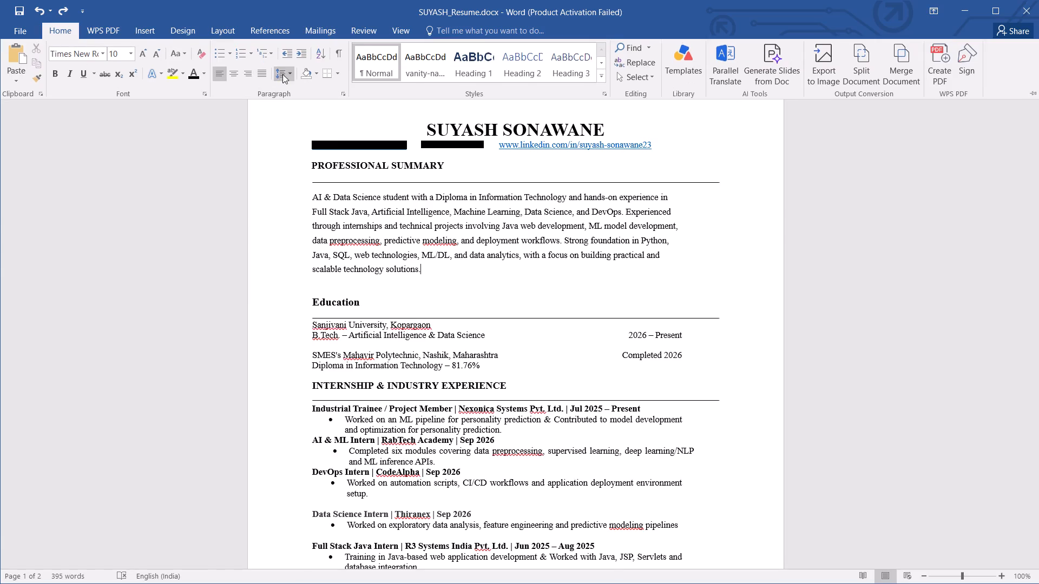
{"action": "left_click", "coordinate": [287, 75]}
{"action": "left_click", "coordinate": [340, 180]}
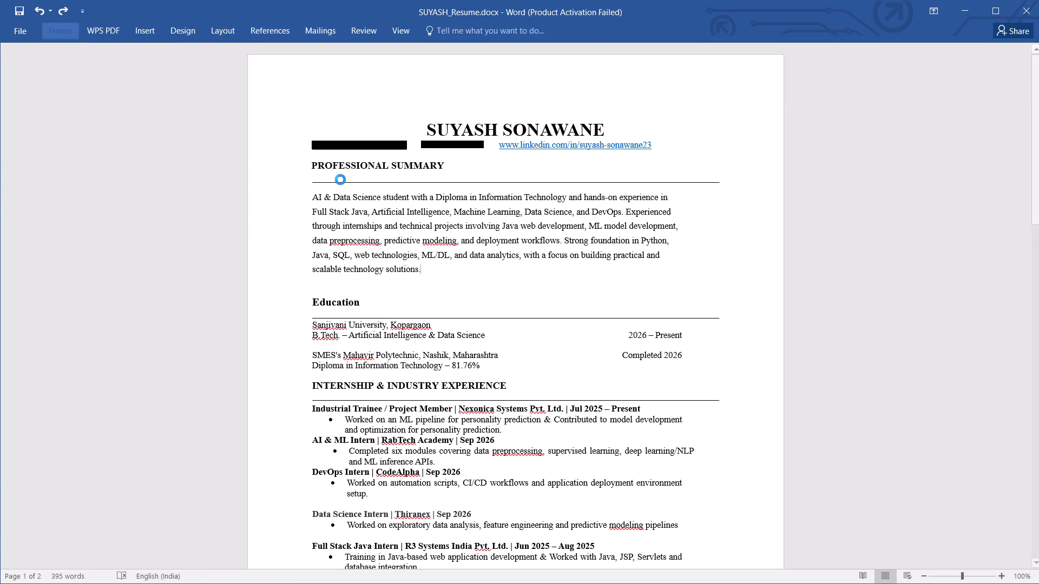
{"action": "left_click_drag", "start_coordinate": [451, 322], "coordinate": [417, 314]}
{"action": "key", "text": "0"}
{"action": "key", "text": "Return"}
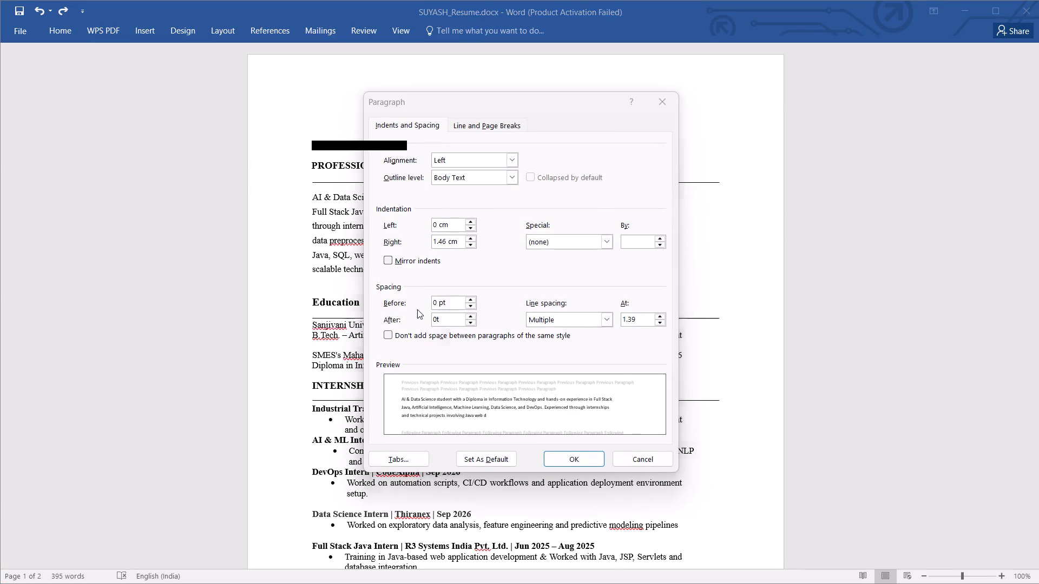
{"action": "left_click", "coordinate": [577, 290]}
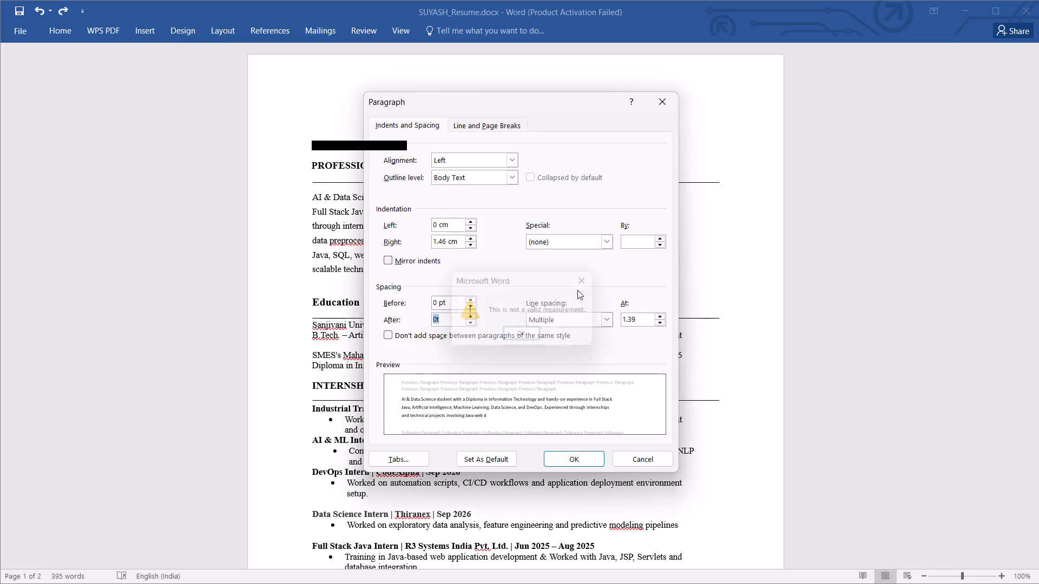
{"action": "left_click", "coordinate": [454, 321]}
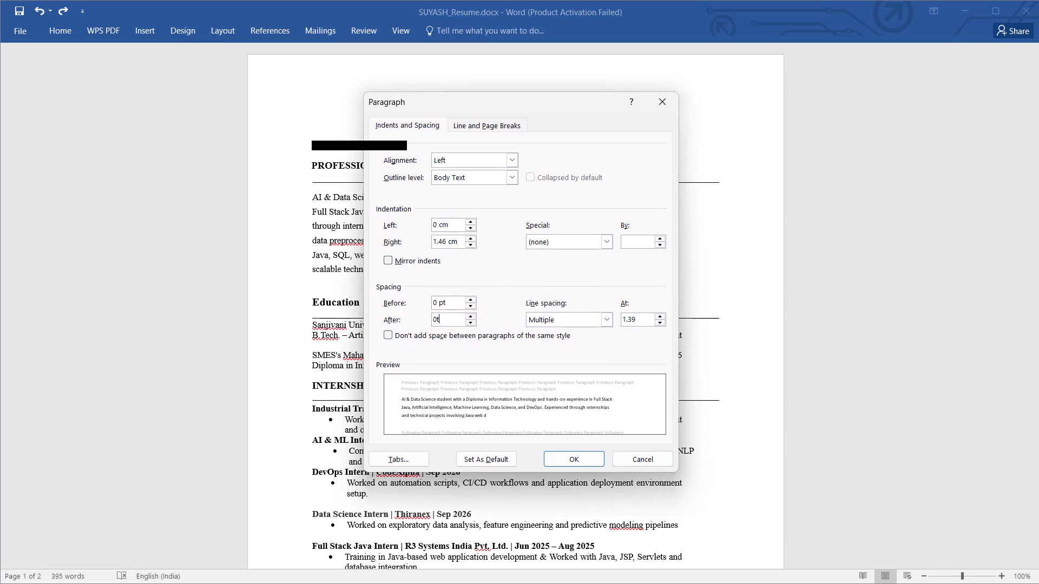
{"action": "key", "text": "BackSpace"}
{"action": "left_click", "coordinate": [586, 466]}
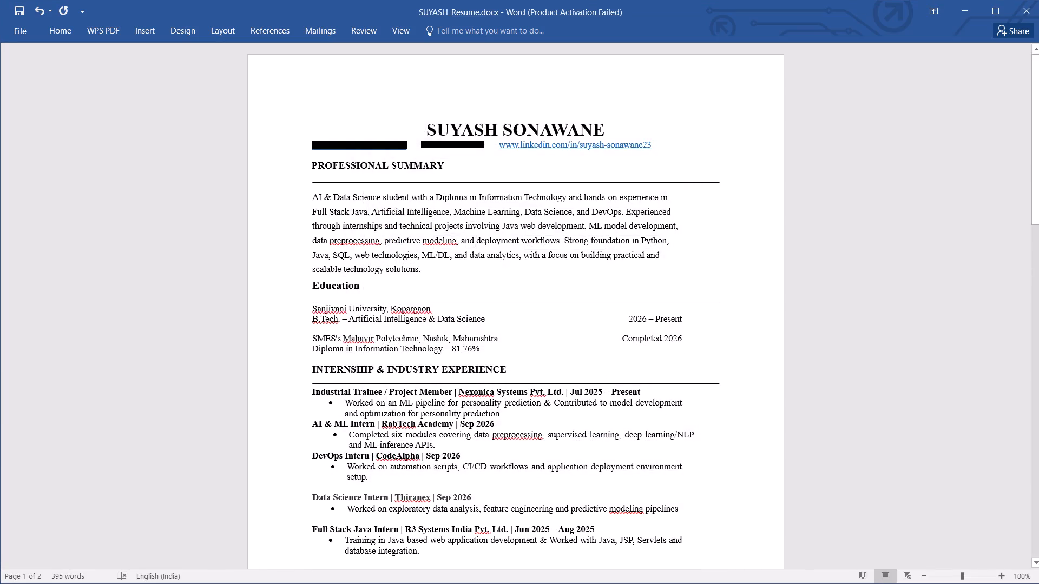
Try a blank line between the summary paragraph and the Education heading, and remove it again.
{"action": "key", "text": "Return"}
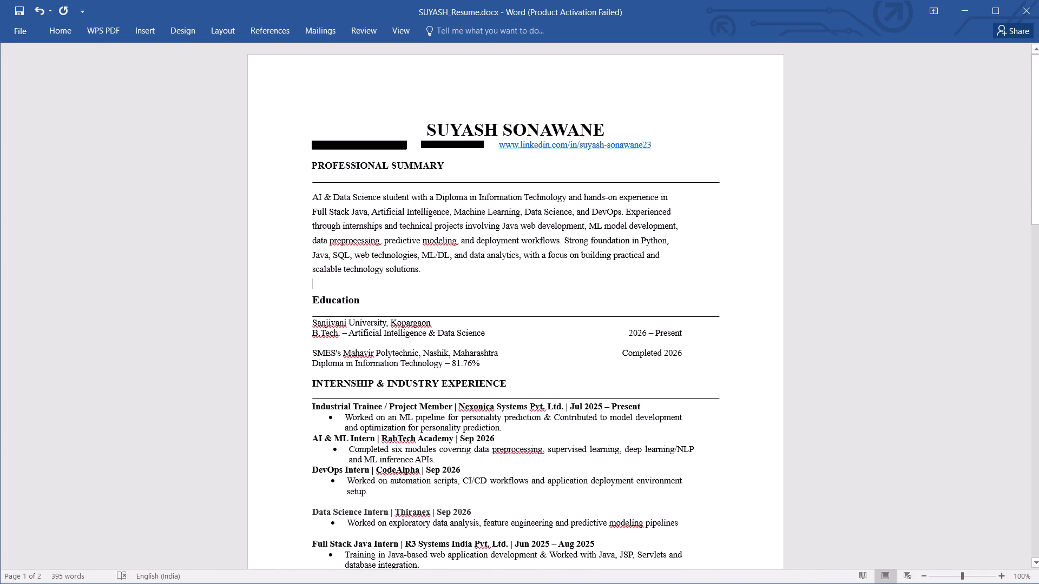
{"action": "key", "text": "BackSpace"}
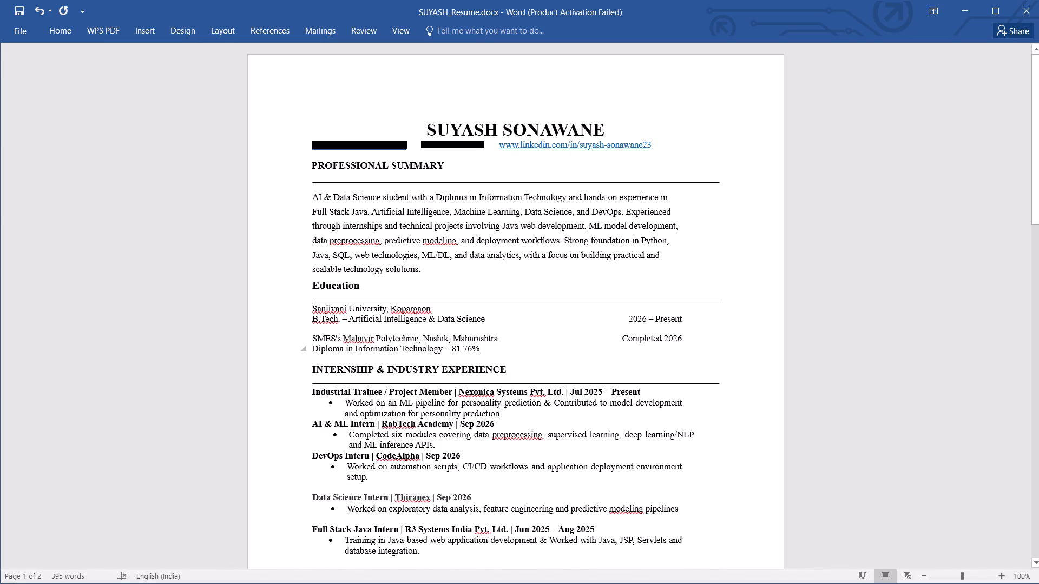
Set the left indent of the Diploma in Information Technology line to 0 in the paragraph settings.
{"action": "left_click", "coordinate": [515, 351]}
{"action": "left_click", "coordinate": [67, 33]}
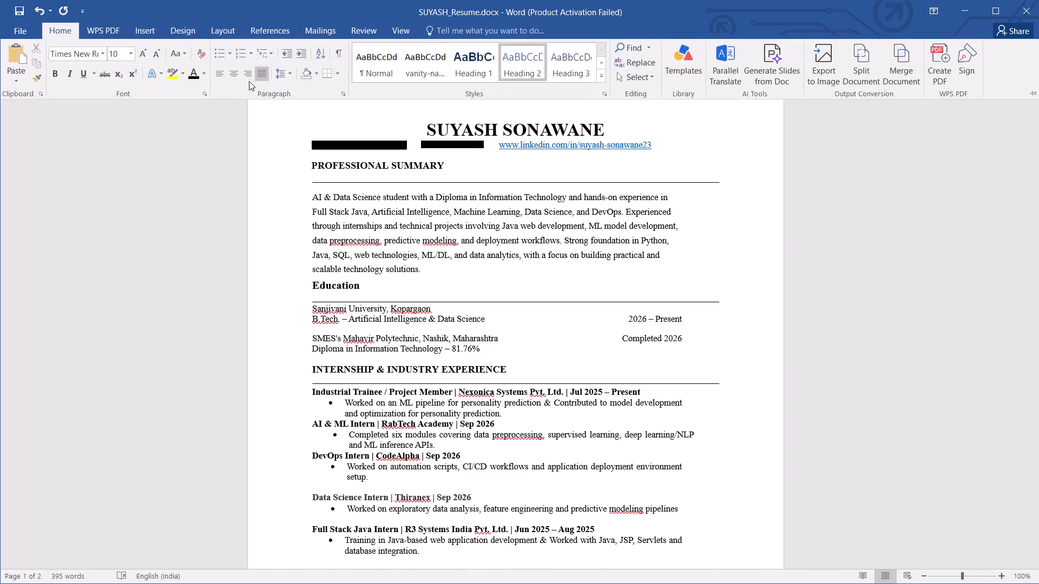
{"action": "left_click", "coordinate": [288, 74]}
{"action": "left_click", "coordinate": [341, 180]}
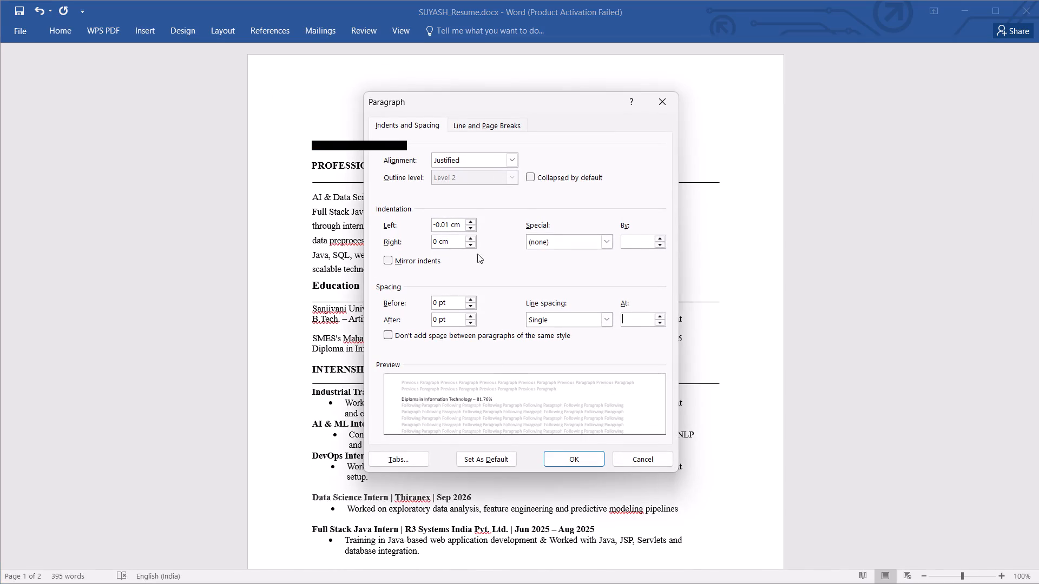
{"action": "left_click_drag", "start_coordinate": [461, 222], "coordinate": [402, 226]}
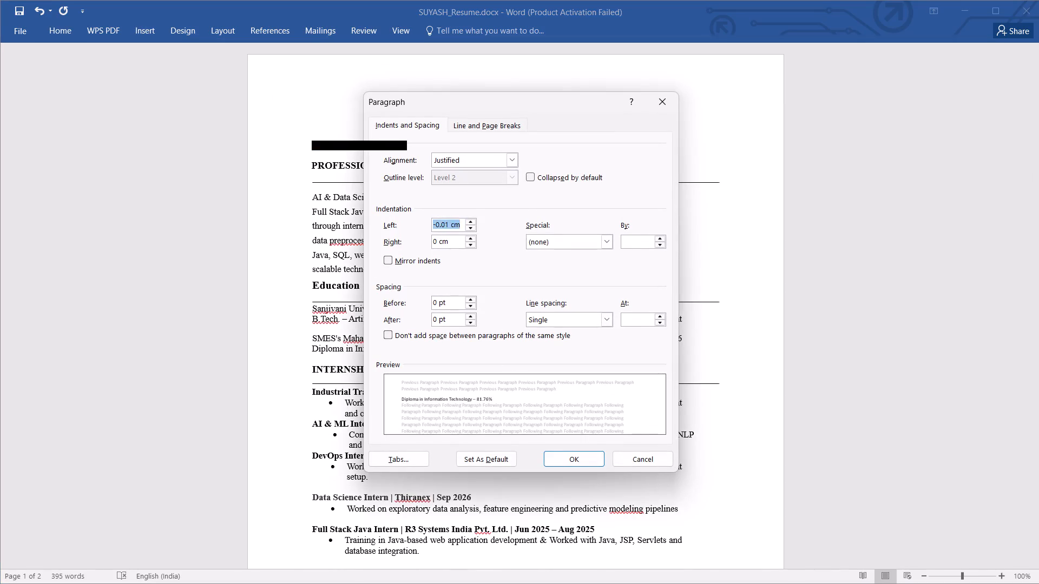
{"action": "left_click_drag", "start_coordinate": [402, 226], "coordinate": [390, 226]}
{"action": "key", "text": "0"}
{"action": "key", "text": "Return"}
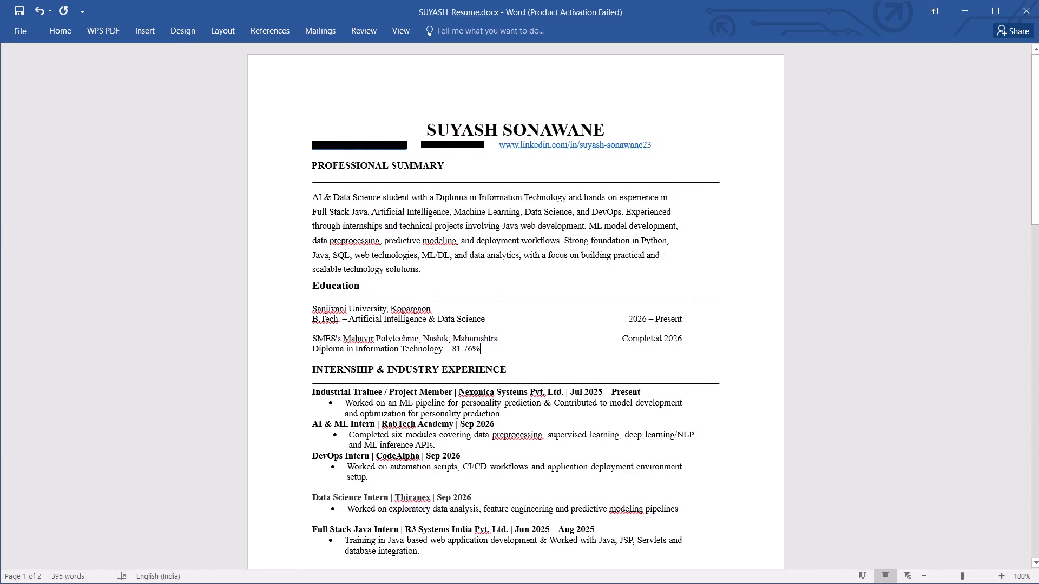
Insert one blank line after the summary paragraph, above the Education heading.
{"action": "scroll", "coordinate": [514, 300], "scroll_direction": "down", "scroll_amount": 4}
{"action": "scroll", "coordinate": [514, 301], "scroll_direction": "up", "scroll_amount": 5}
{"action": "left_click", "coordinate": [442, 270]}
{"action": "key", "text": "Return"}
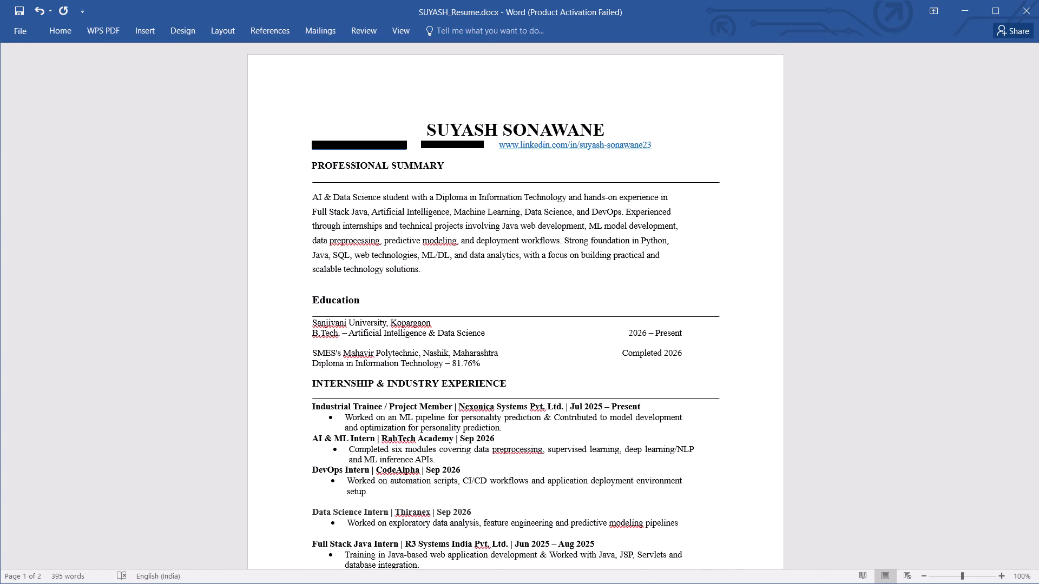
Set the Education heading's paragraph spacing before and after to 0.
{"action": "left_click", "coordinate": [382, 297]}
{"action": "left_click", "coordinate": [45, 31]}
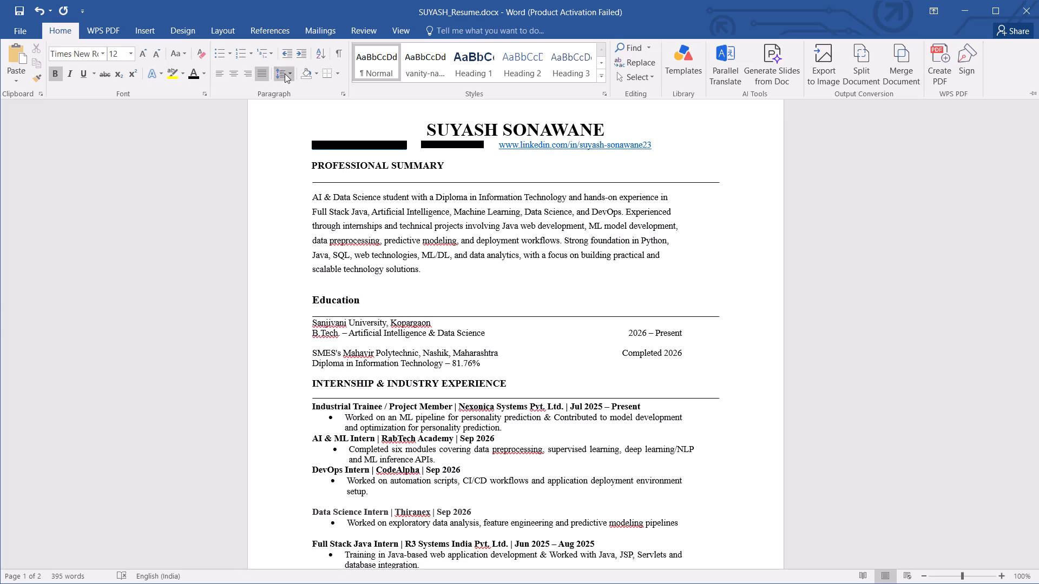
{"action": "left_click", "coordinate": [285, 74]}
{"action": "left_click", "coordinate": [334, 182]}
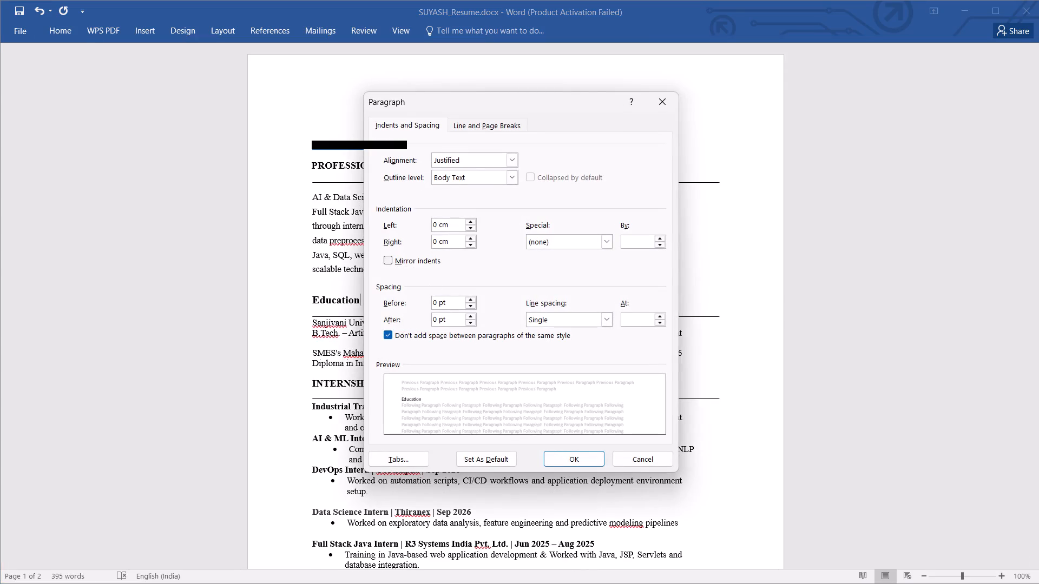
{"action": "left_click_drag", "start_coordinate": [446, 320], "coordinate": [431, 319]}
{"action": "key", "text": "0"}
{"action": "left_click_drag", "start_coordinate": [450, 298], "coordinate": [417, 302]}
{"action": "key", "text": "0"}
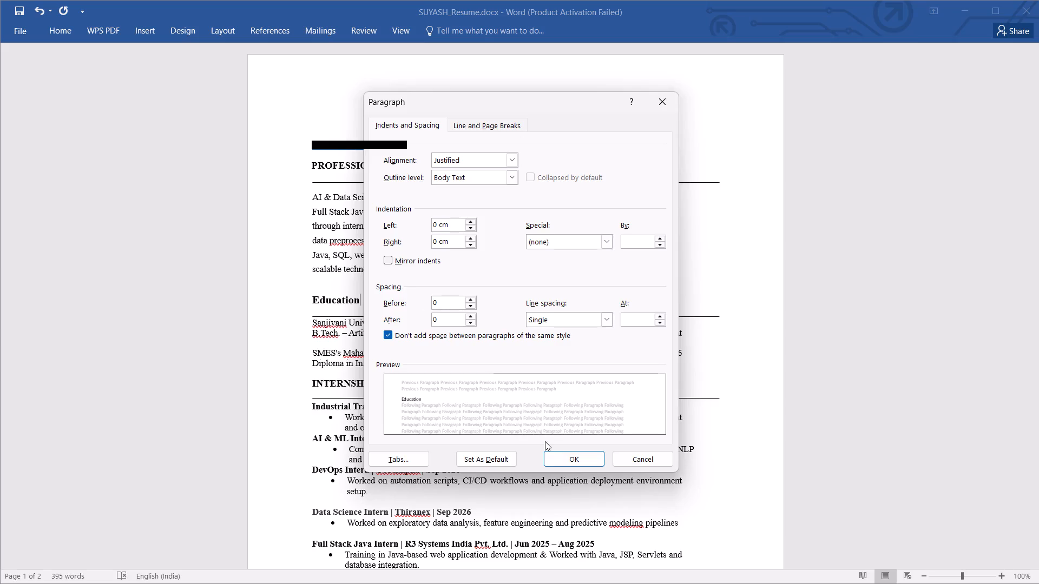
{"action": "left_click", "coordinate": [548, 453]}
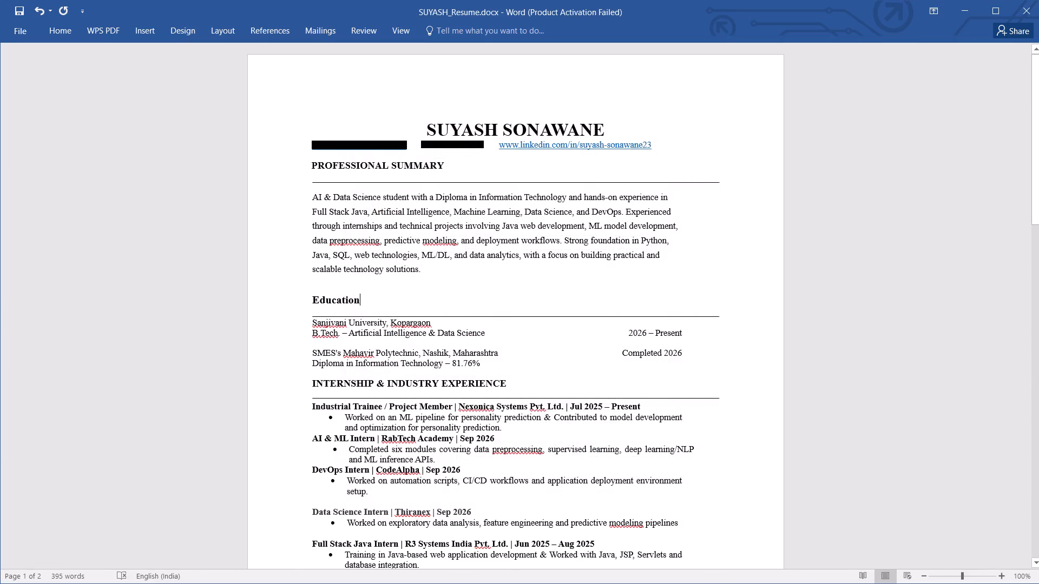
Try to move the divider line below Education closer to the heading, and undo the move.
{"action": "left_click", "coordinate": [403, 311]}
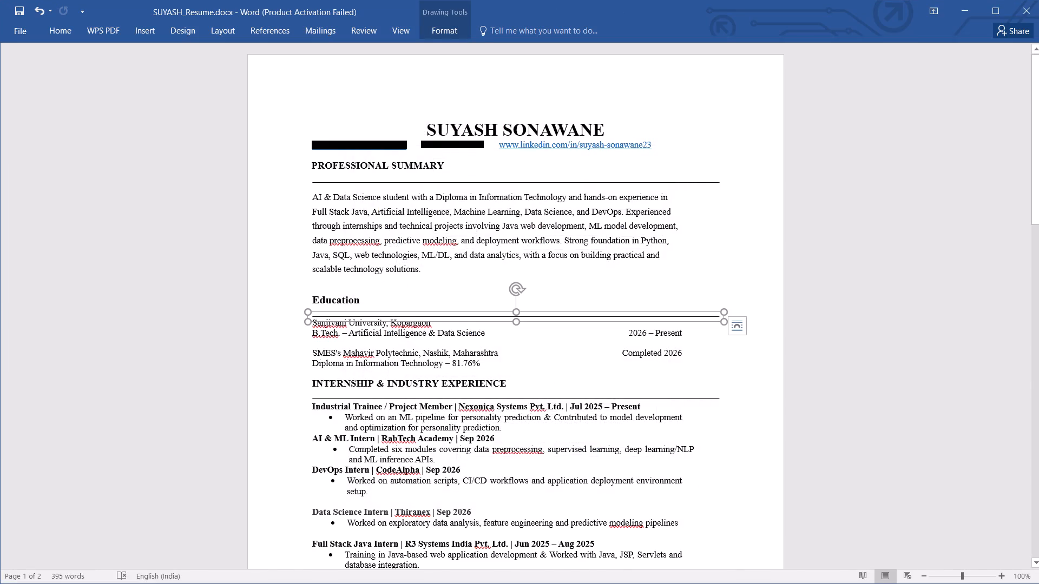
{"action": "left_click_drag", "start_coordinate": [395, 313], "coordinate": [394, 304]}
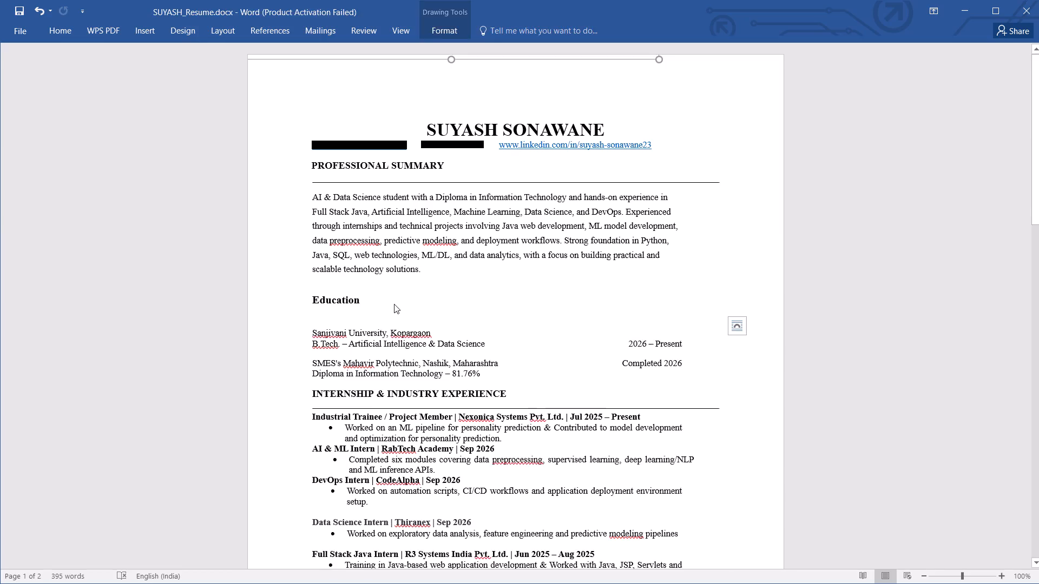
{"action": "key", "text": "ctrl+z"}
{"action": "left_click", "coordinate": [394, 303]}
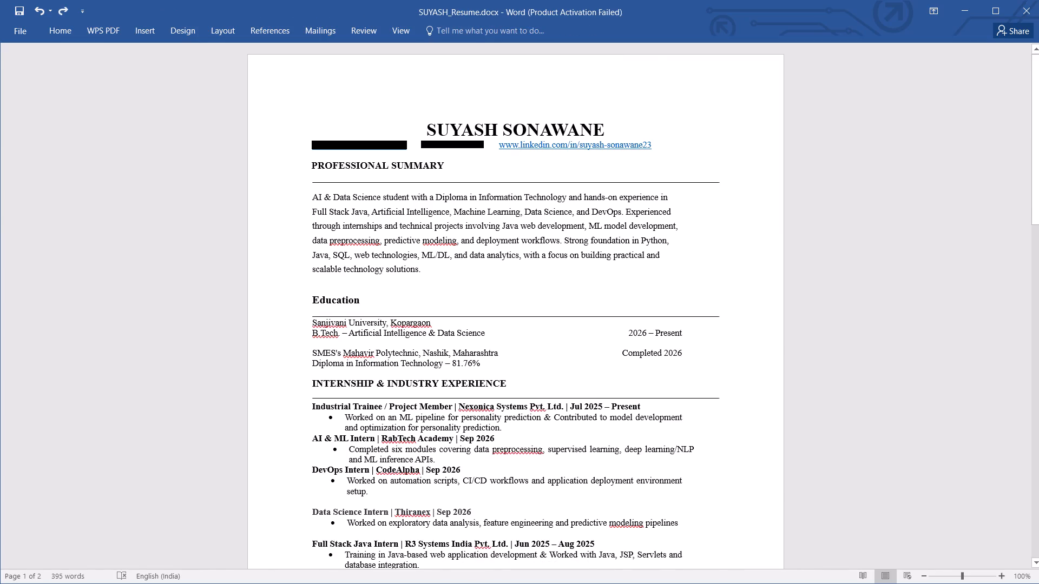
Adjust the divider line object below Education so that its line sits slightly closer to the heading.
{"action": "left_click", "coordinate": [417, 316]}
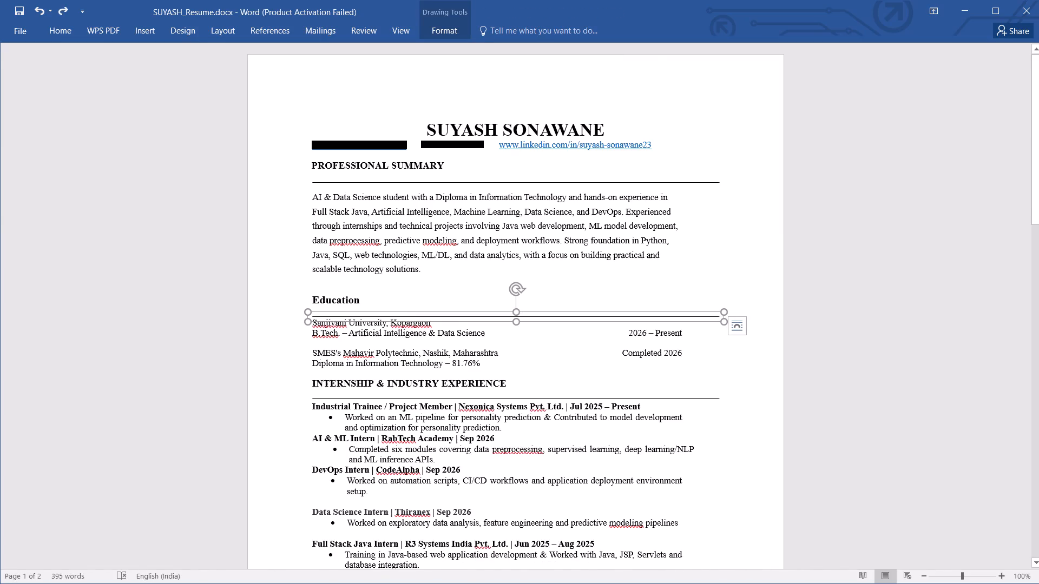
{"action": "left_click", "coordinate": [515, 320]}
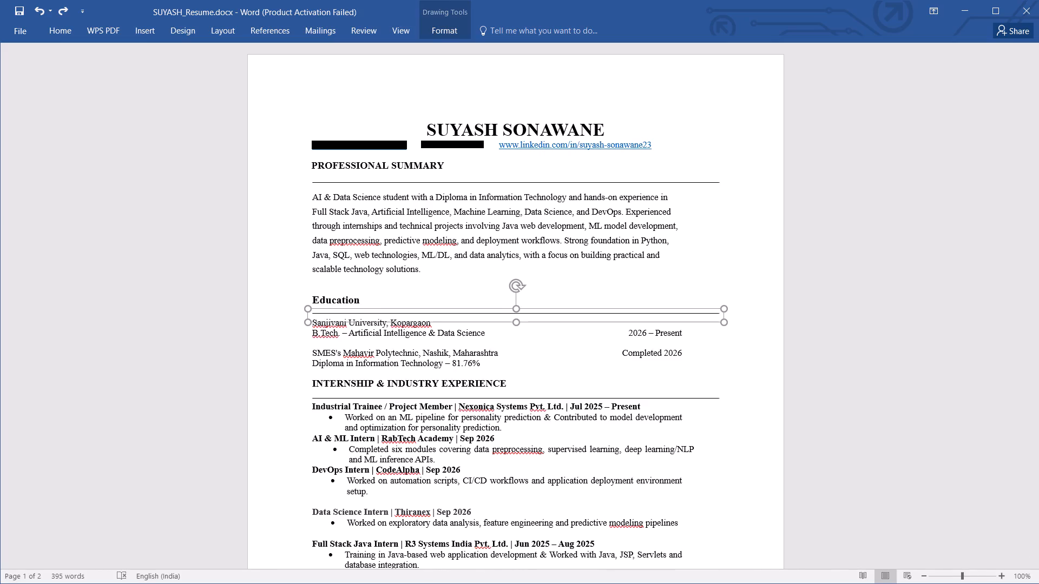
Fine-tune the divider line object below Education so its line sits slightly lower, between the heading and the Sanjivani University entry.
{"action": "left_click", "coordinate": [456, 274]}
{"action": "scroll", "coordinate": [570, 309], "scroll_direction": "down", "scroll_amount": 3}
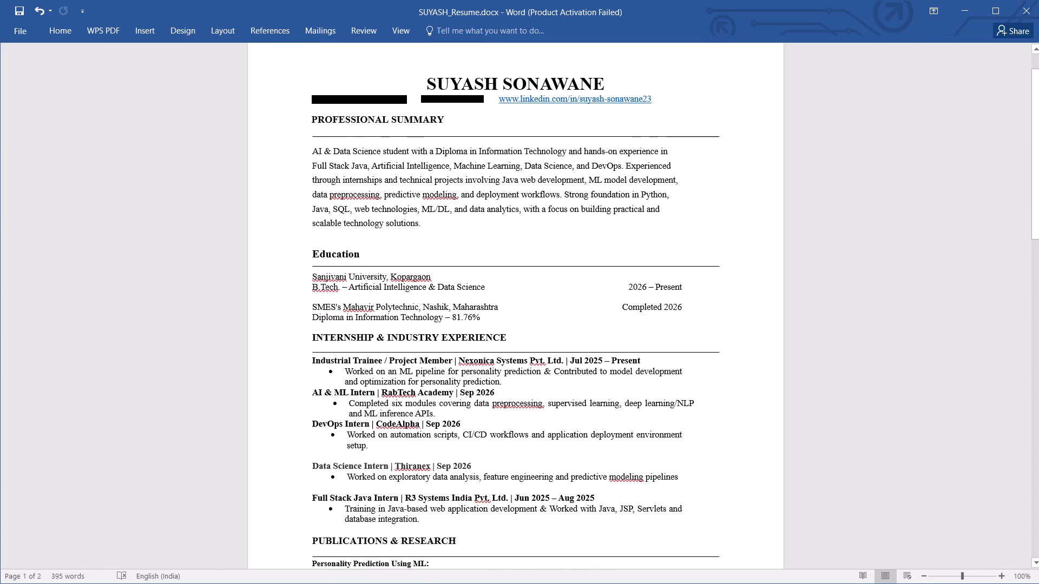
{"action": "scroll", "coordinate": [570, 309], "scroll_direction": "down", "scroll_amount": 1}
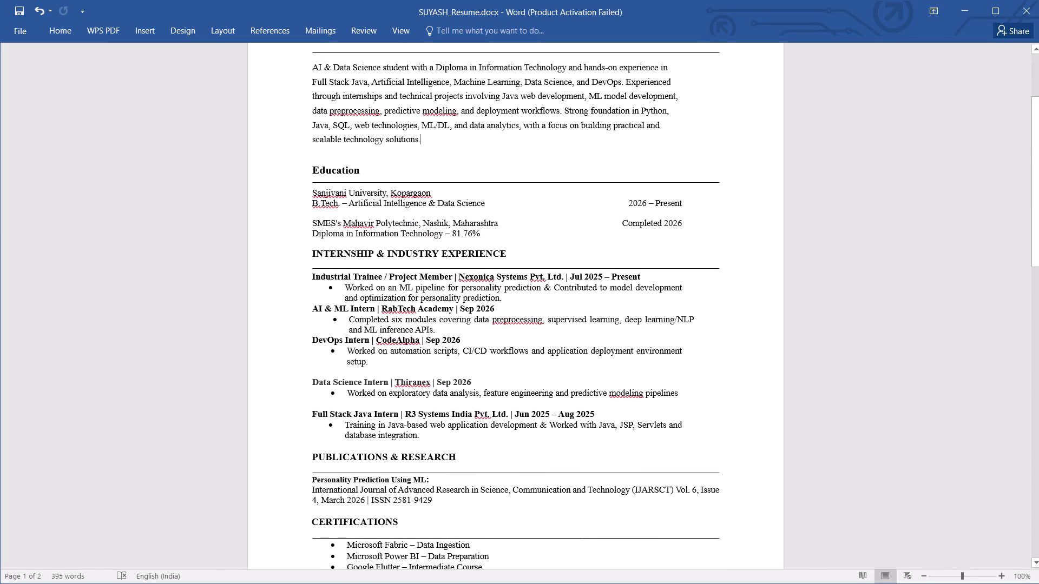
{"action": "left_click", "coordinate": [520, 184]}
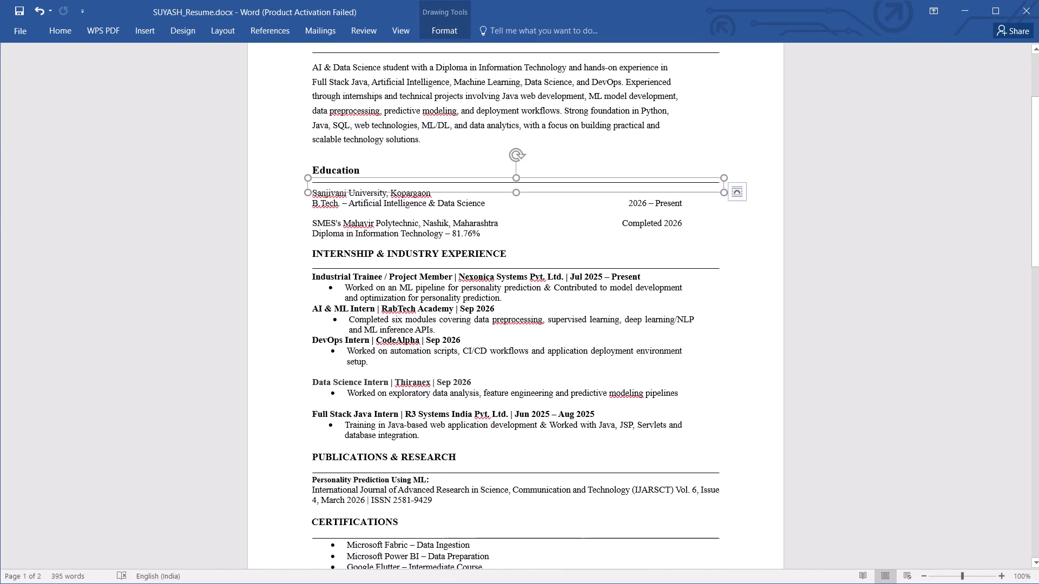
{"action": "left_click_drag", "start_coordinate": [518, 194], "coordinate": [518, 192]}
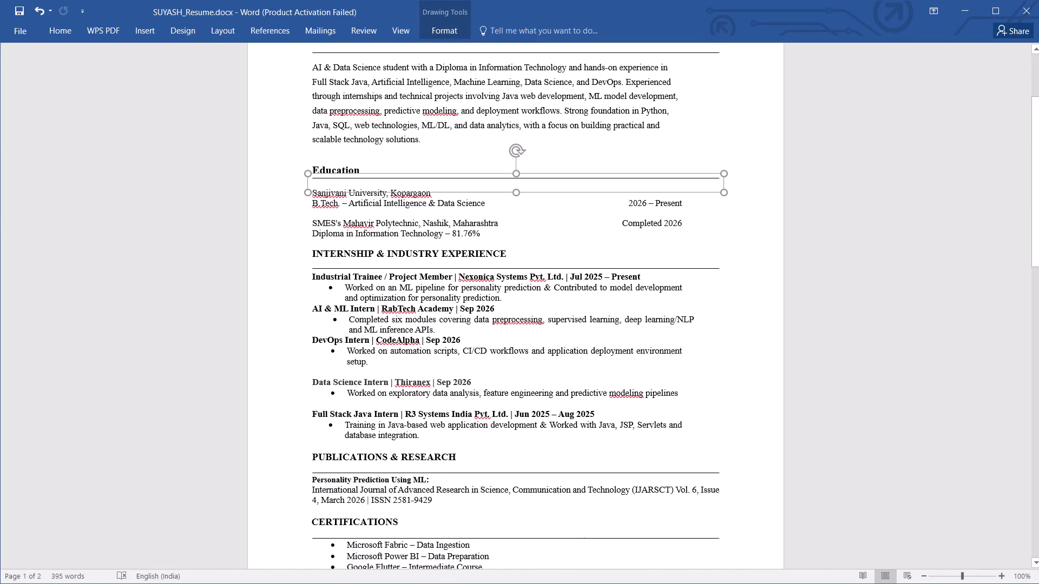
{"action": "left_click_drag", "start_coordinate": [518, 192], "coordinate": [517, 183]}
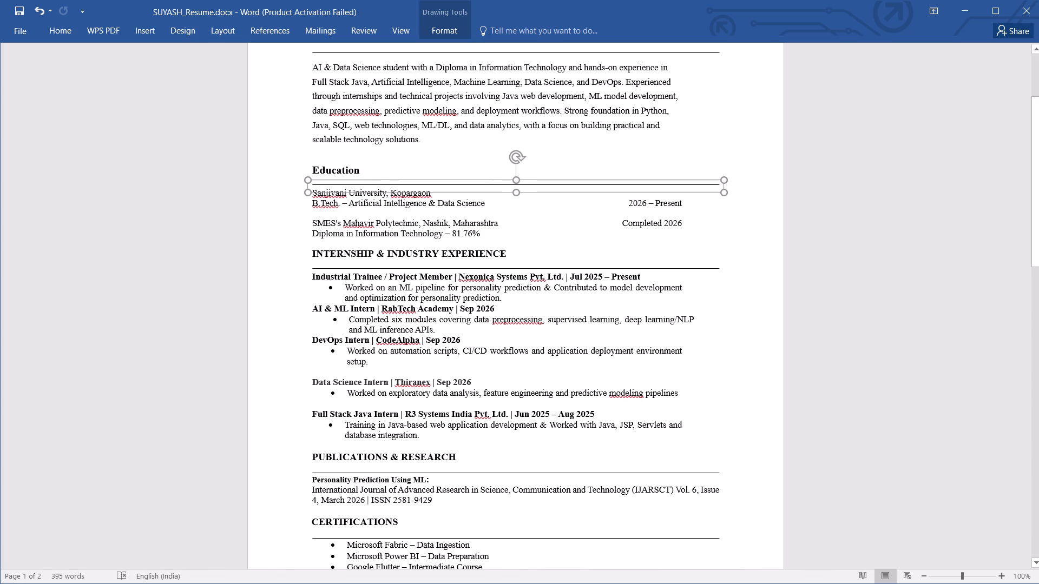
{"action": "left_click_drag", "start_coordinate": [517, 183], "coordinate": [517, 183]}
{"action": "left_click", "coordinate": [515, 215]}
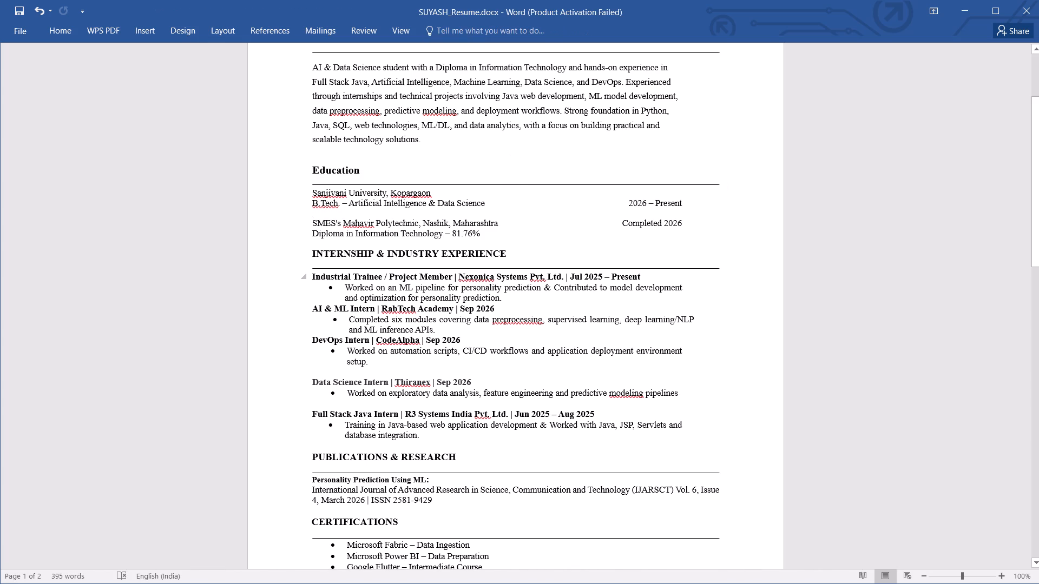
Review the section spacing and the page break between Certifications and Projects across both pages of the resume.
{"action": "scroll", "coordinate": [519, 276], "scroll_direction": "down", "scroll_amount": 4}
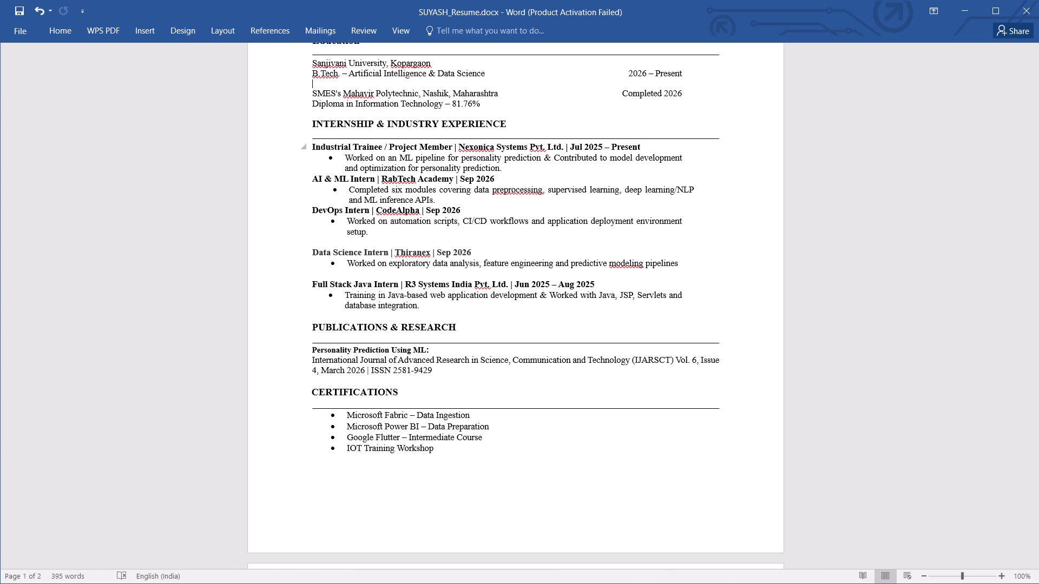
{"action": "scroll", "coordinate": [472, 240], "scroll_direction": "up", "scroll_amount": 2}
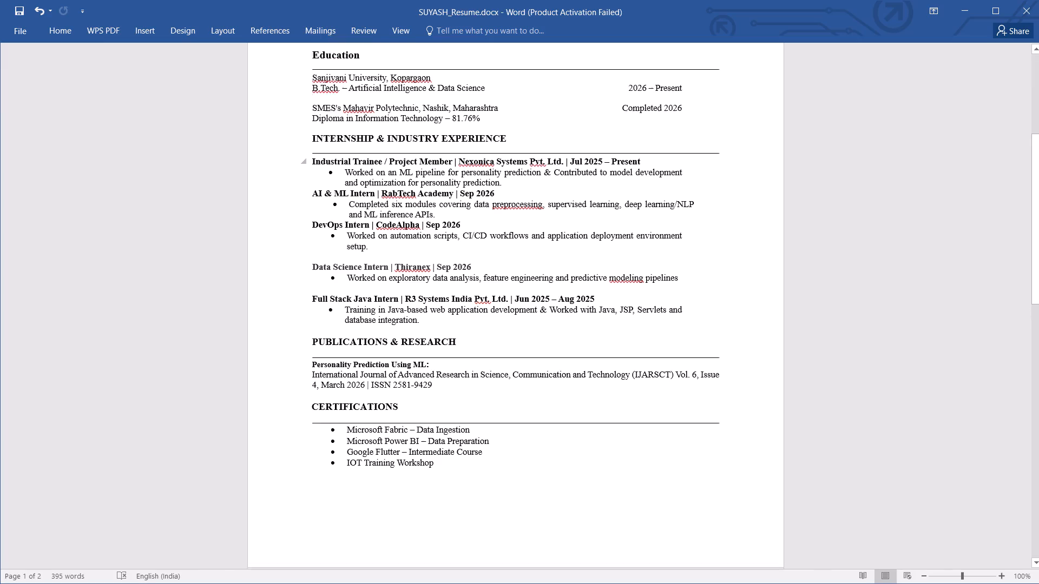
{"action": "scroll", "coordinate": [472, 240], "scroll_direction": "up", "scroll_amount": 6}
{"action": "scroll", "coordinate": [472, 240], "scroll_direction": "down", "scroll_amount": 20}
{"action": "scroll", "coordinate": [472, 240], "scroll_direction": "down", "scroll_amount": 2}
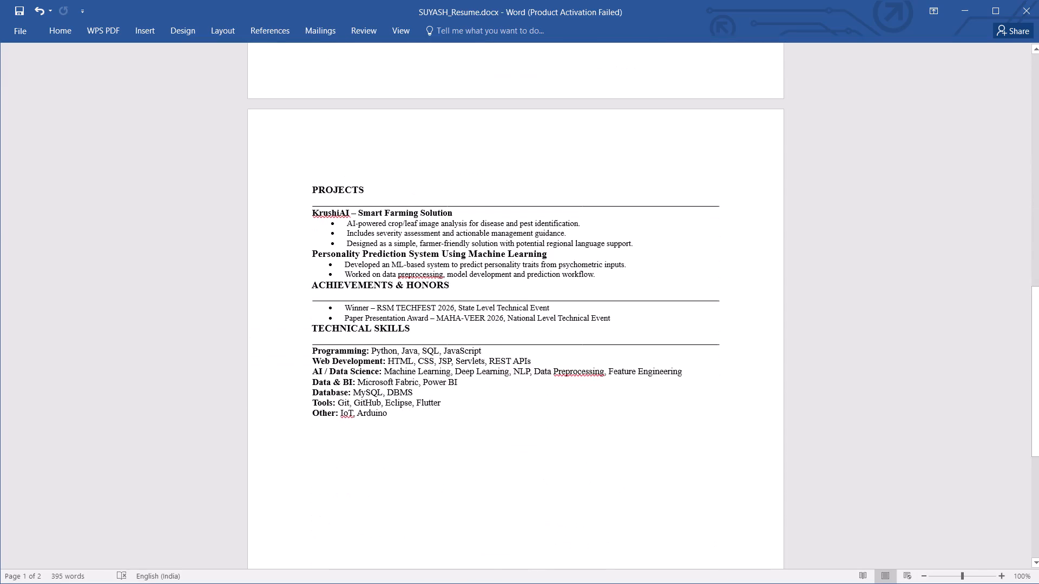
{"action": "scroll", "coordinate": [472, 240], "scroll_direction": "up", "scroll_amount": 7}
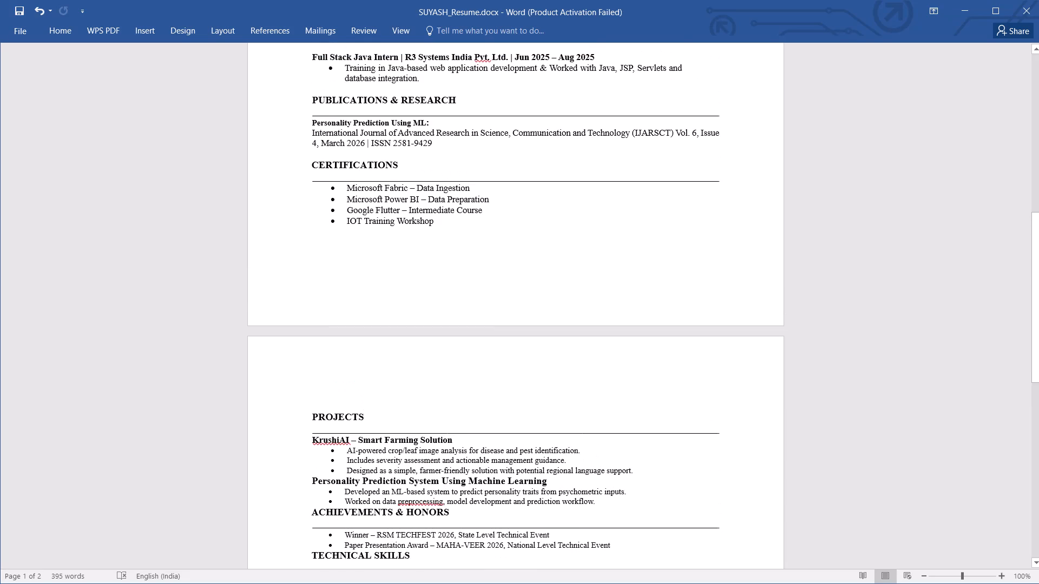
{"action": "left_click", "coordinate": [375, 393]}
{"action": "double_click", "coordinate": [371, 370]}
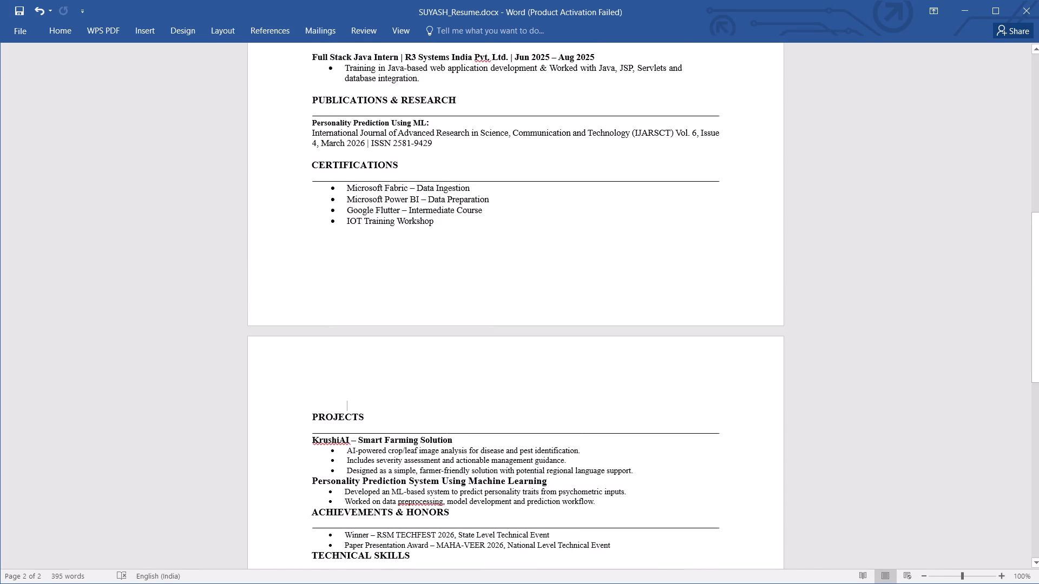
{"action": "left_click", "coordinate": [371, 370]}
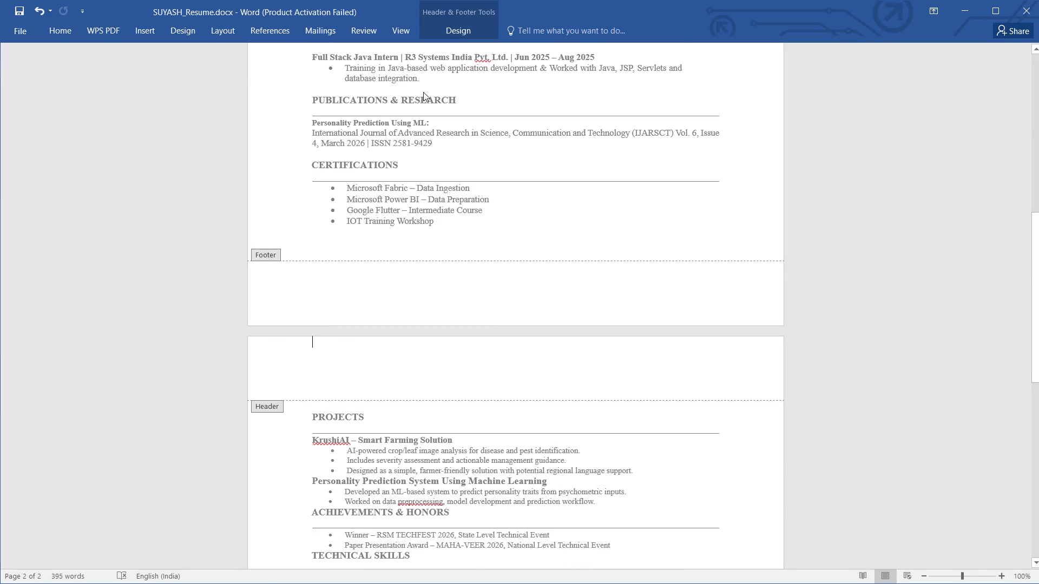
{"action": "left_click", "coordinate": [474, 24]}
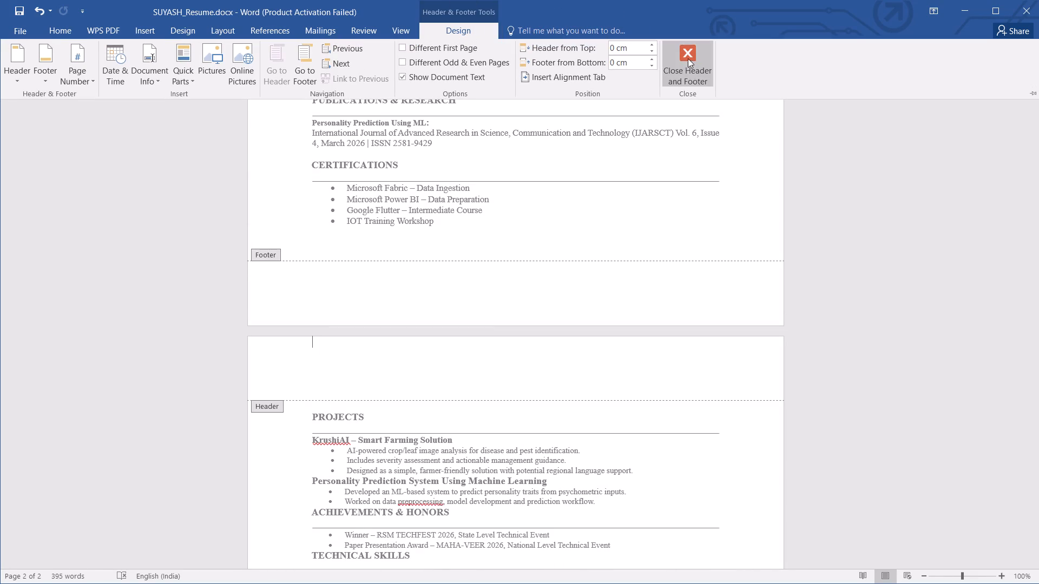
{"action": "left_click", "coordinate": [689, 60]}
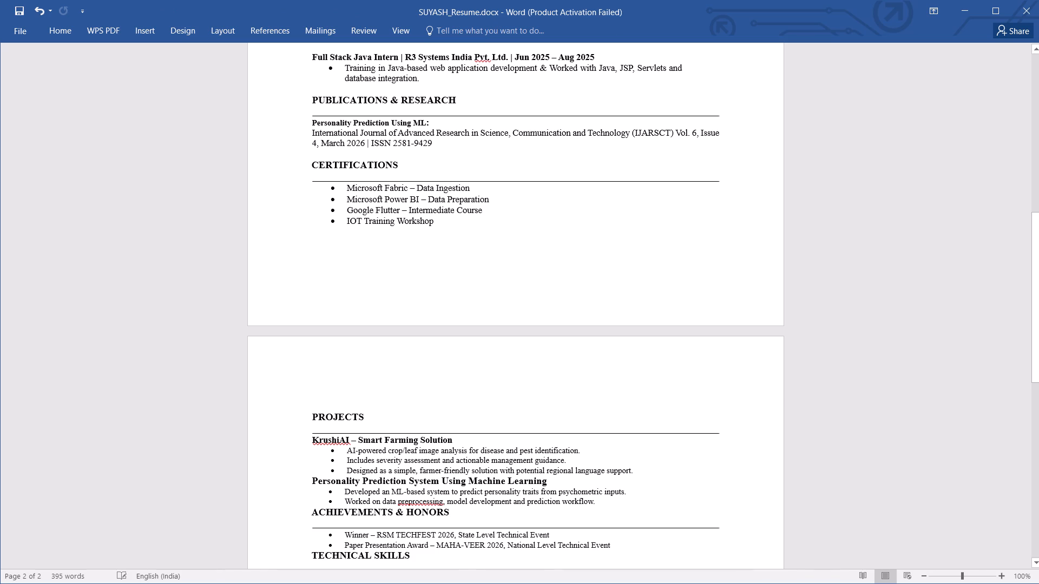
Remove the blank lines above the Data Science Intern and Full Stack Java Intern entries in Internship & Industry Experience.
{"action": "scroll", "coordinate": [373, 257], "scroll_direction": "up", "scroll_amount": 8}
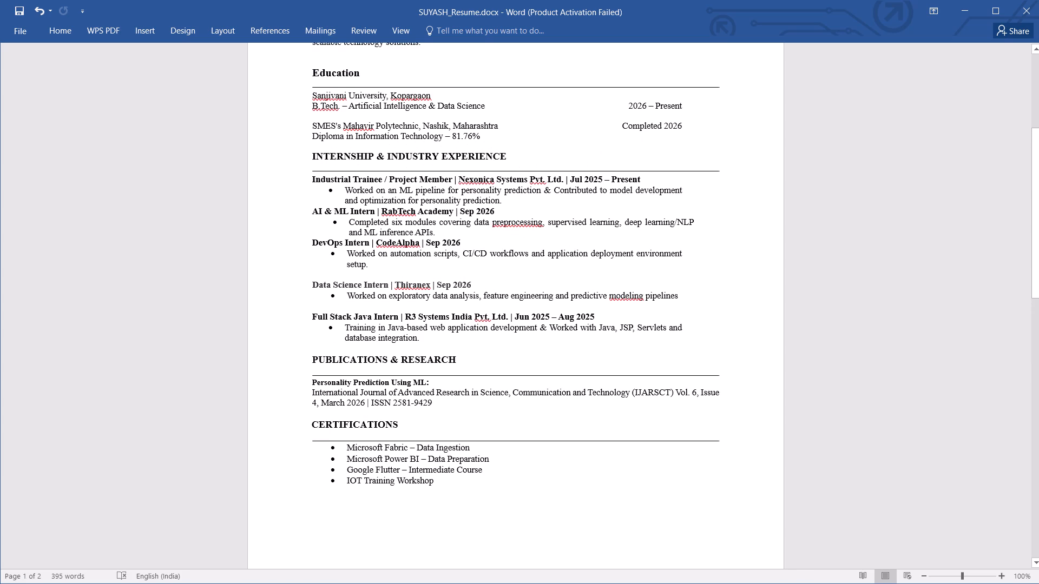
{"action": "scroll", "coordinate": [383, 195], "scroll_direction": "up", "scroll_amount": 7}
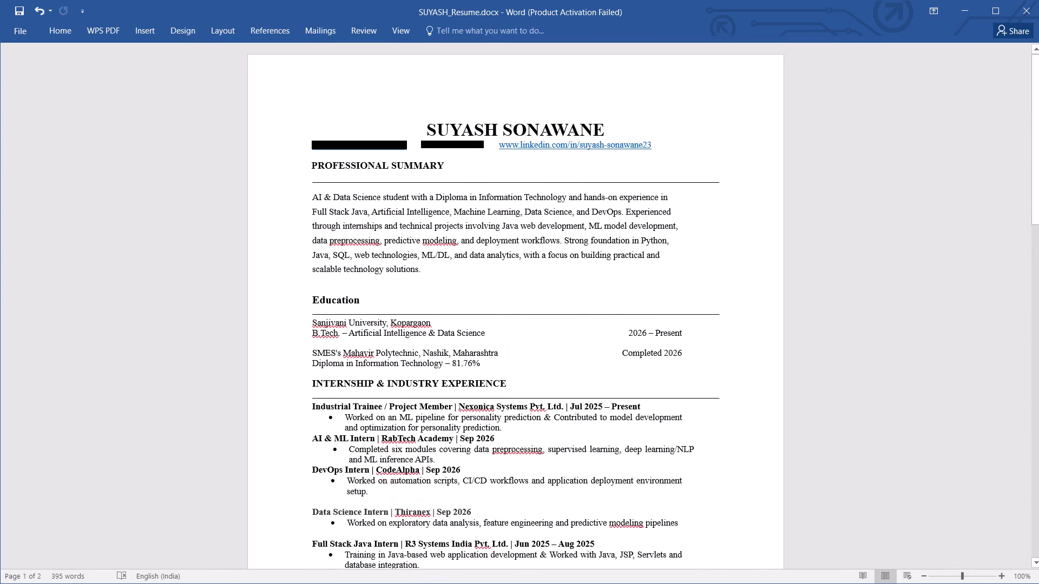
{"action": "scroll", "coordinate": [383, 194], "scroll_direction": "down", "scroll_amount": 5}
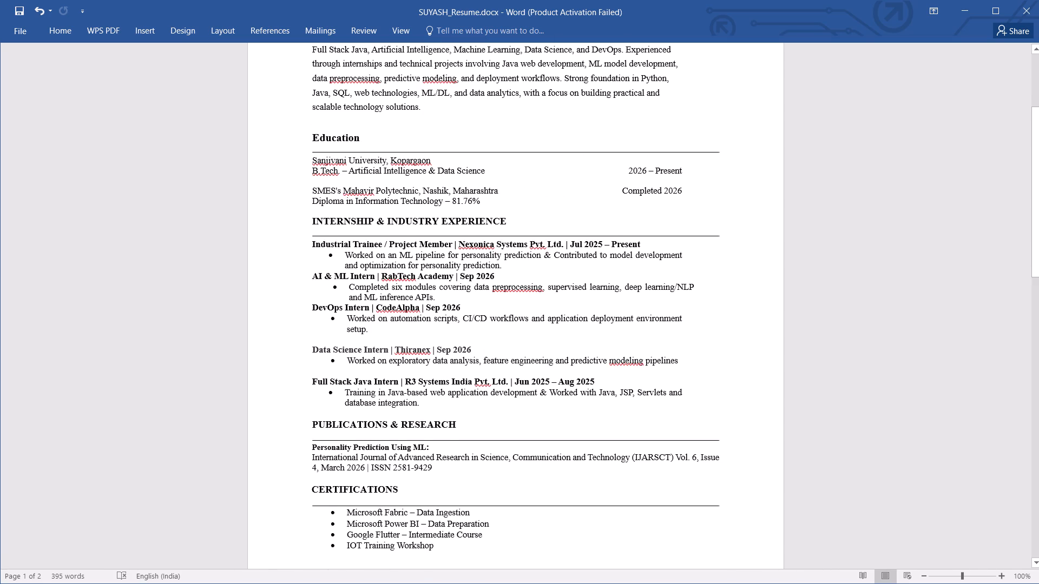
{"action": "scroll", "coordinate": [385, 188], "scroll_direction": "down", "scroll_amount": 1}
{"action": "scroll", "coordinate": [385, 188], "scroll_direction": "up", "scroll_amount": 5}
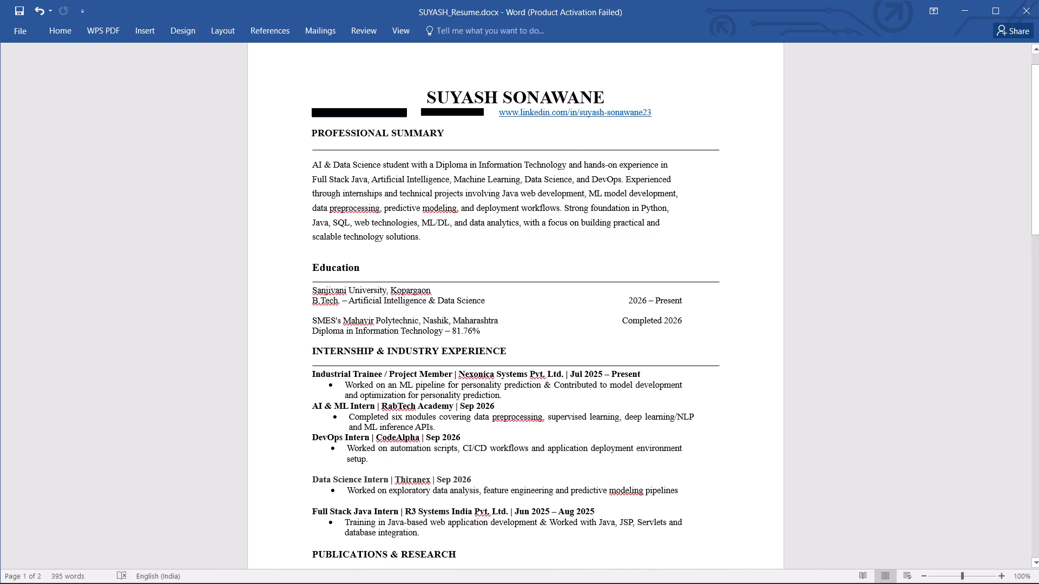
{"action": "scroll", "coordinate": [490, 314], "scroll_direction": "down", "scroll_amount": 2}
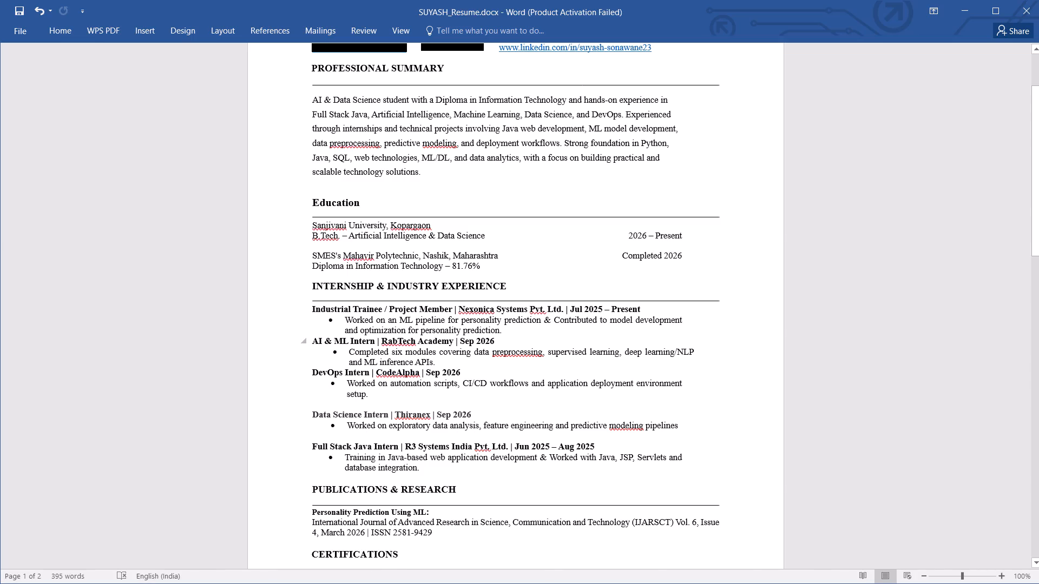
{"action": "left_click", "coordinate": [429, 404]}
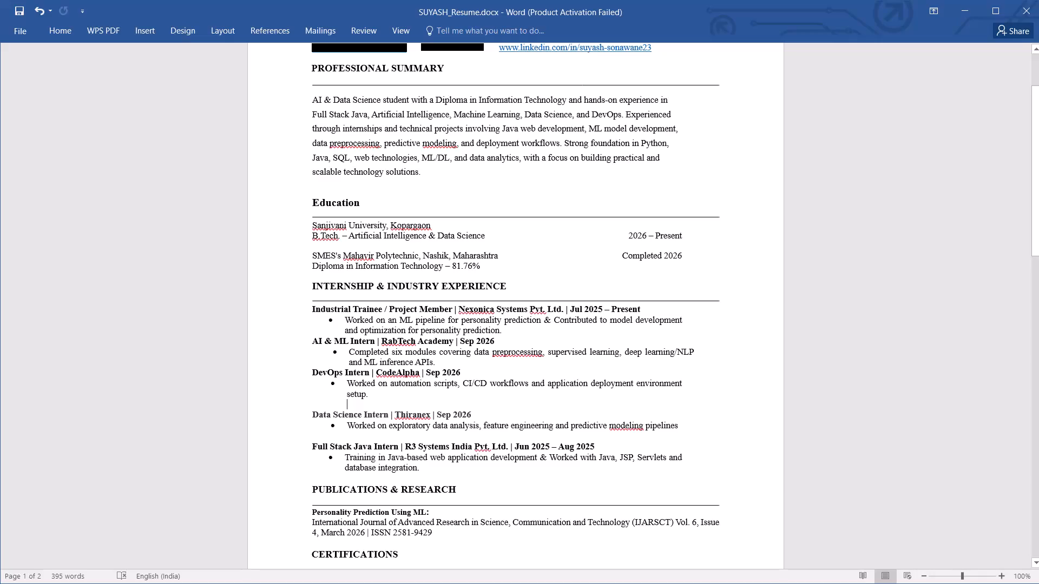
{"action": "key", "text": "BackSpace"}
{"action": "key", "text": "BackSpace"}
{"action": "key", "text": "BackSpace"}
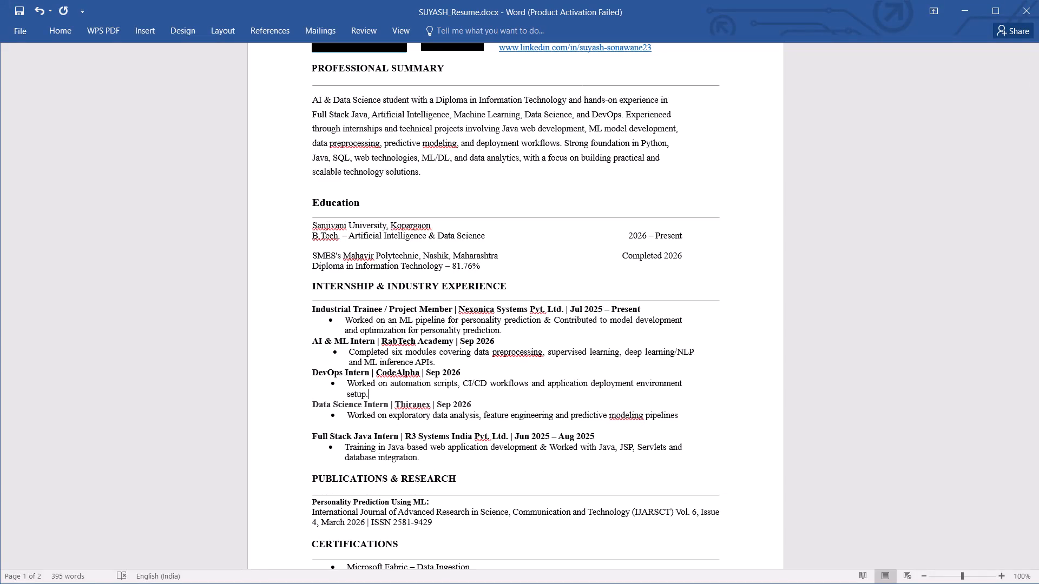
{"action": "left_click", "coordinate": [378, 426]}
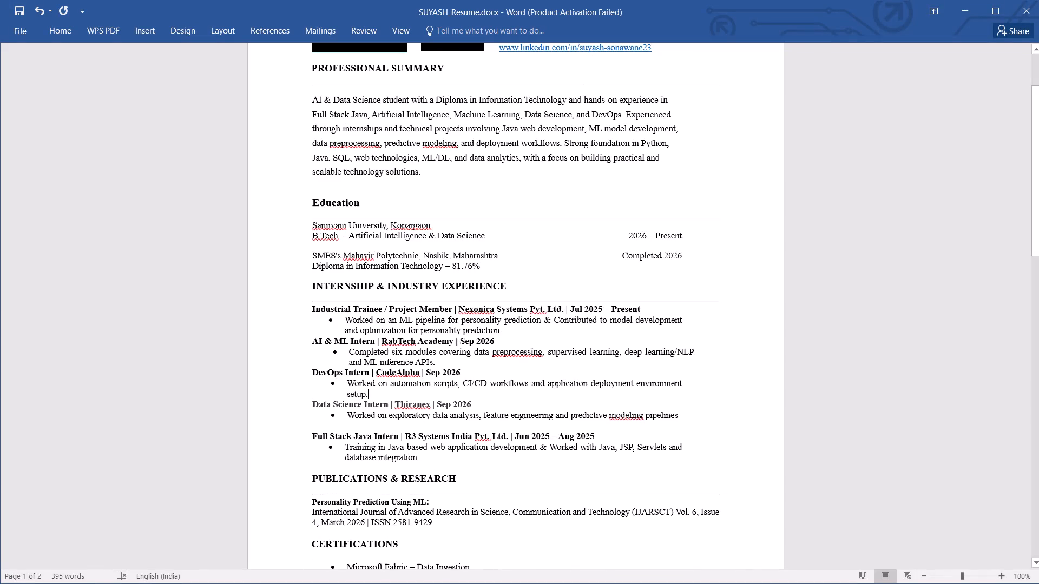
{"action": "key", "text": "BackSpace"}
{"action": "key", "text": "BackSpace"}
{"action": "key", "text": "BackSpace"}
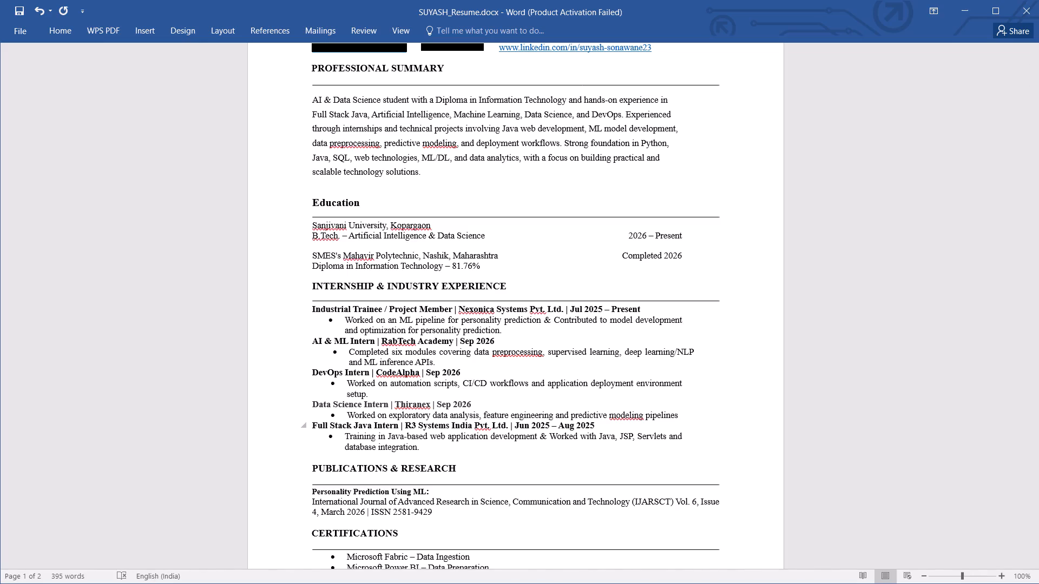
Copy the bullet description under the Industrial Trainee / Project Member entry.
{"action": "scroll", "coordinate": [463, 437], "scroll_direction": "down", "scroll_amount": 1}
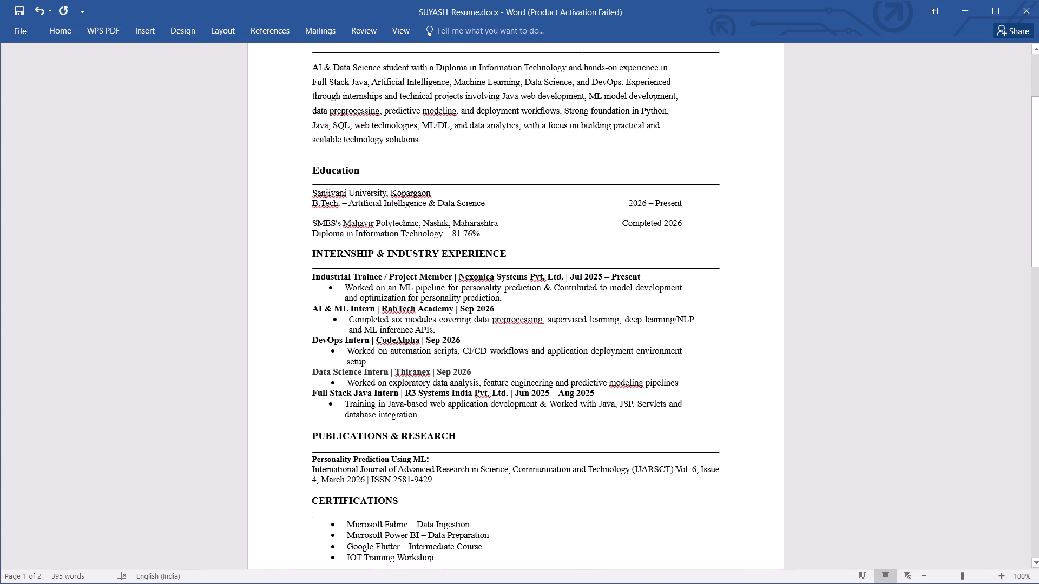
{"action": "left_click_drag", "start_coordinate": [515, 302], "coordinate": [348, 287]}
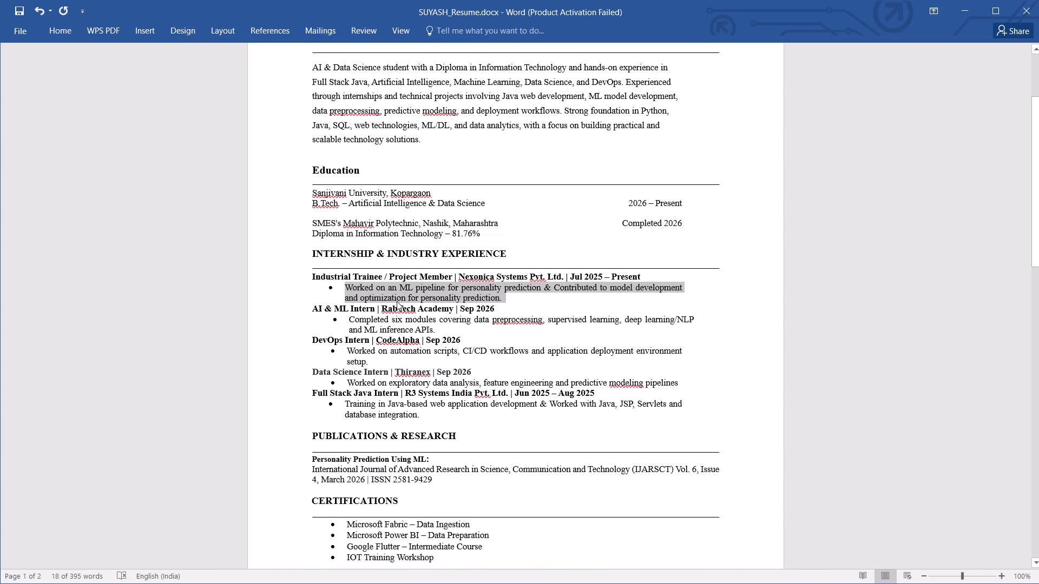
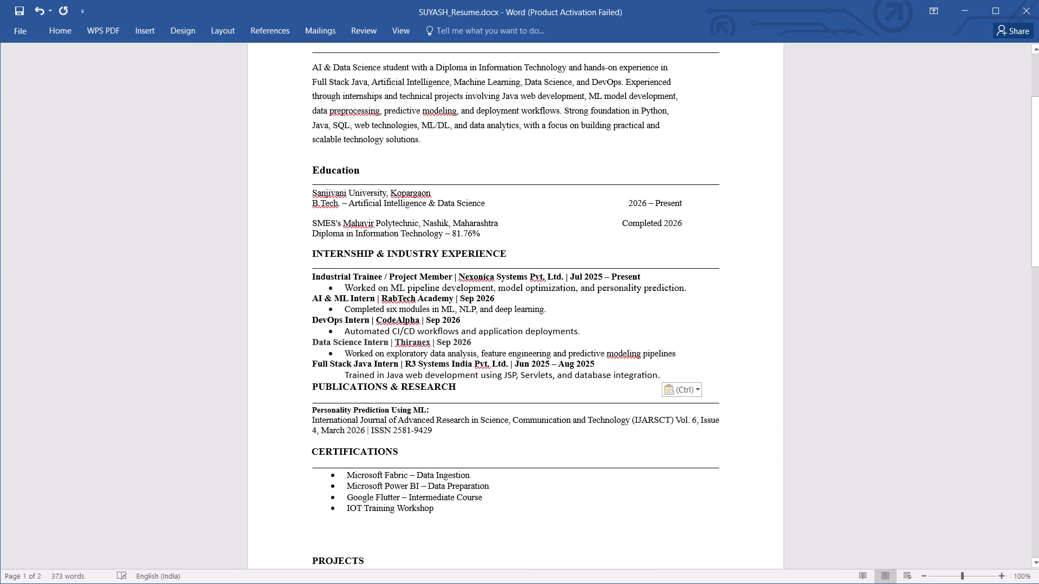
Format the pasted Full Stack Java Intern sentence in Times New Roman and reduce its font size by one step.
{"action": "left_click_drag", "start_coordinate": [674, 372], "coordinate": [347, 378]}
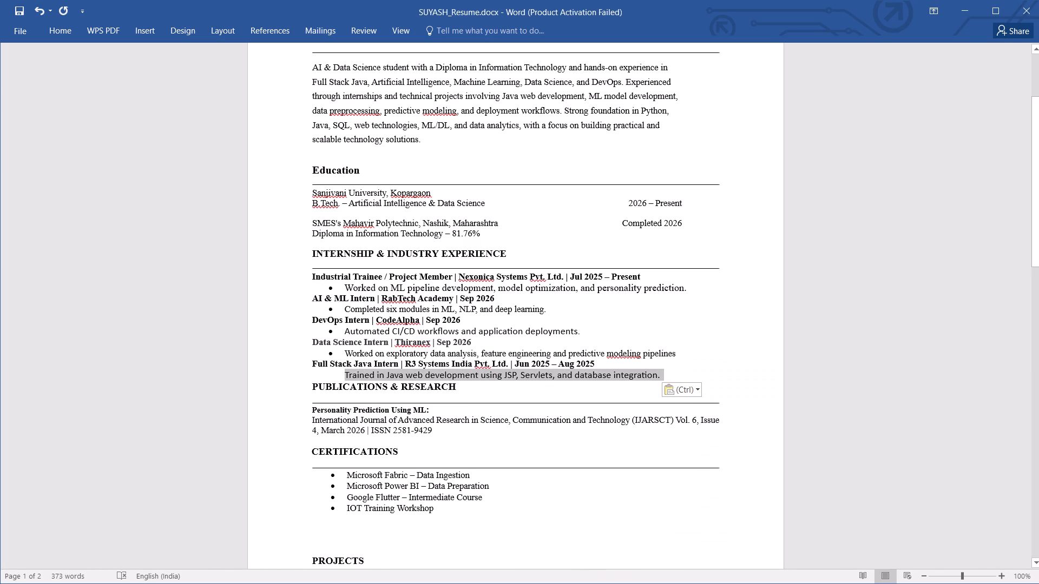
{"action": "left_click_drag", "start_coordinate": [347, 378], "coordinate": [340, 369]}
{"action": "left_click", "coordinate": [393, 328]}
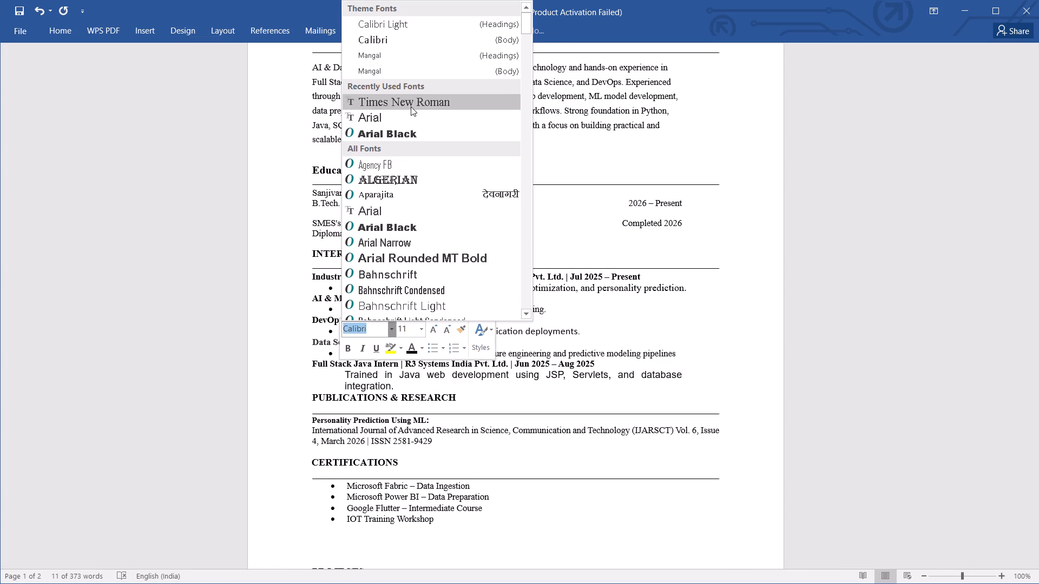
{"action": "left_click", "coordinate": [411, 107]}
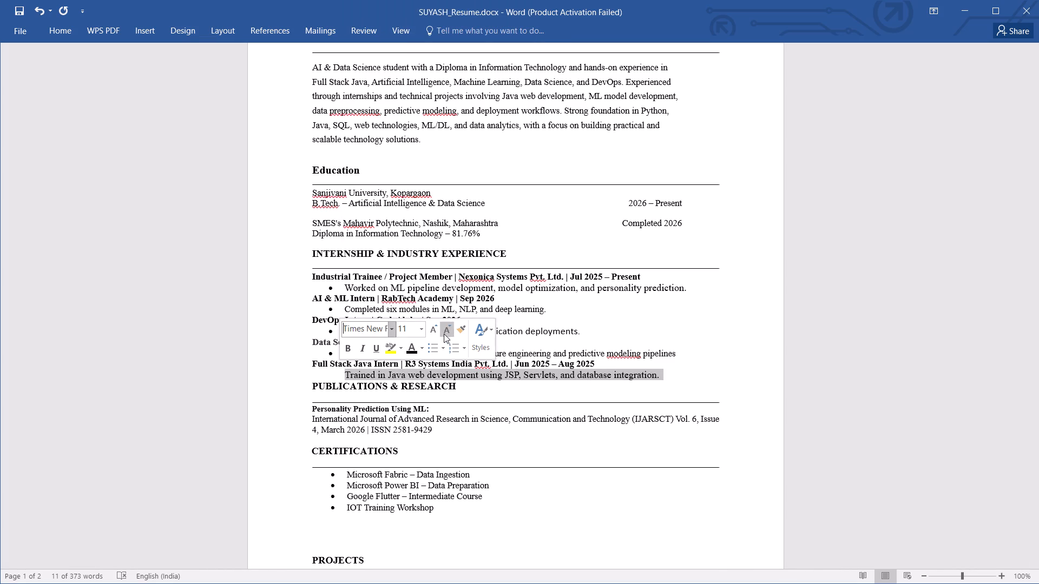
{"action": "left_click", "coordinate": [444, 334]}
{"action": "left_click", "coordinate": [380, 371]}
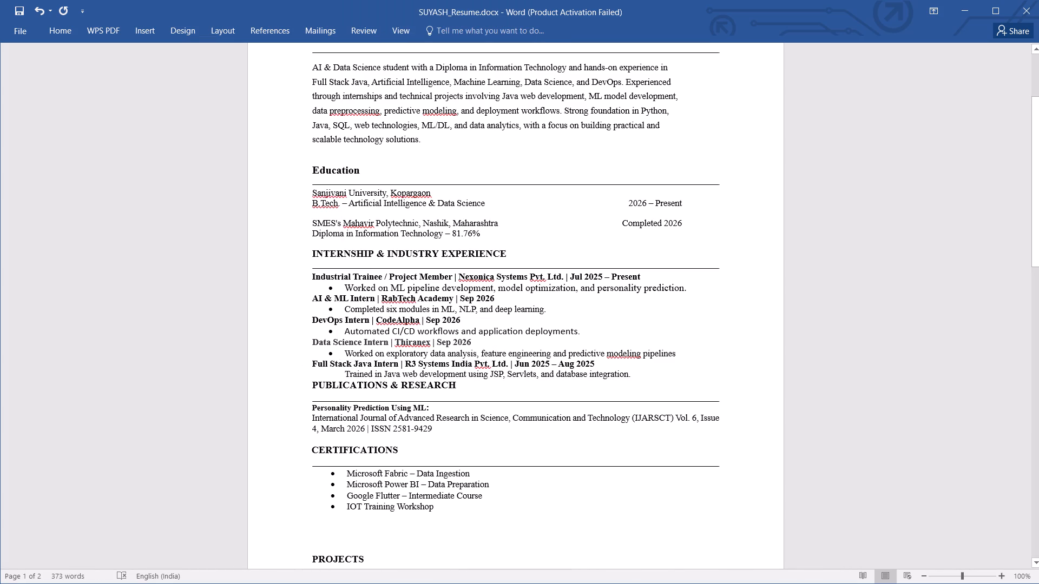
Remove the indent before the Full Stack Java Intern description and make the line a bullet like the entries above.
{"action": "left_click", "coordinate": [341, 376]}
{"action": "key", "text": "BackSpace"}
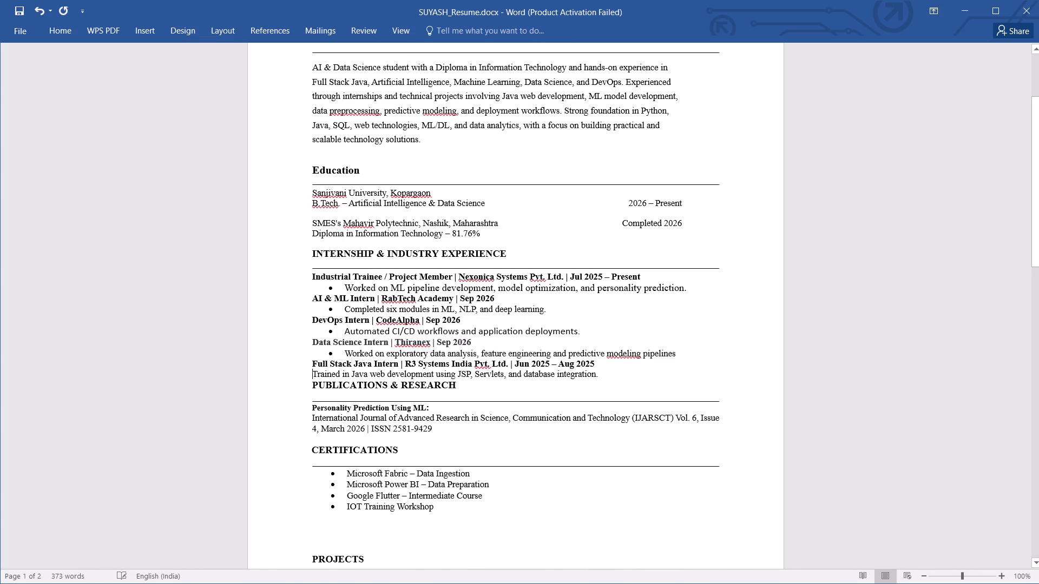
{"action": "left_click", "coordinate": [65, 19]}
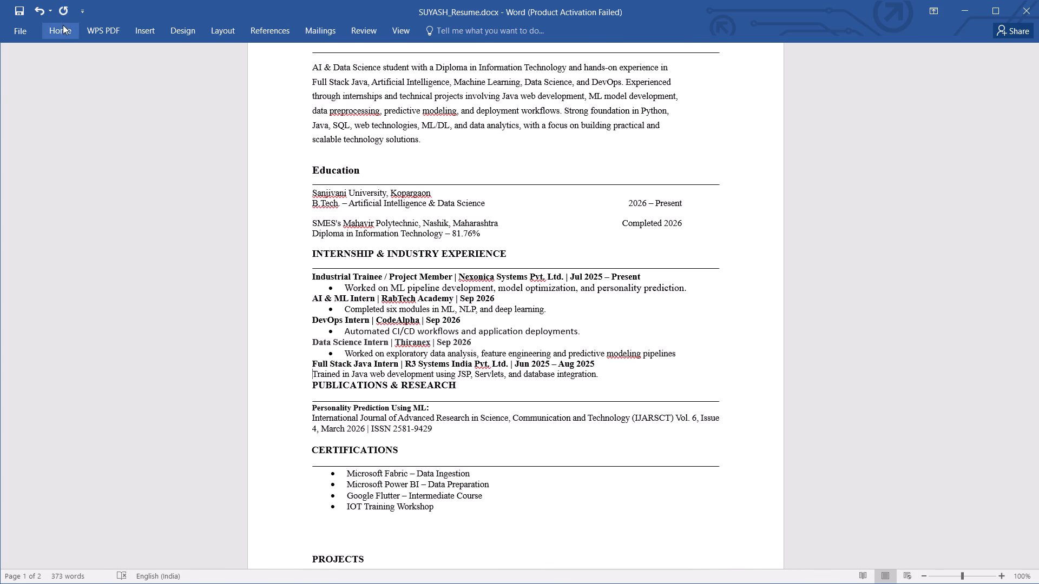
{"action": "left_click", "coordinate": [63, 28]}
{"action": "left_click", "coordinate": [216, 55]}
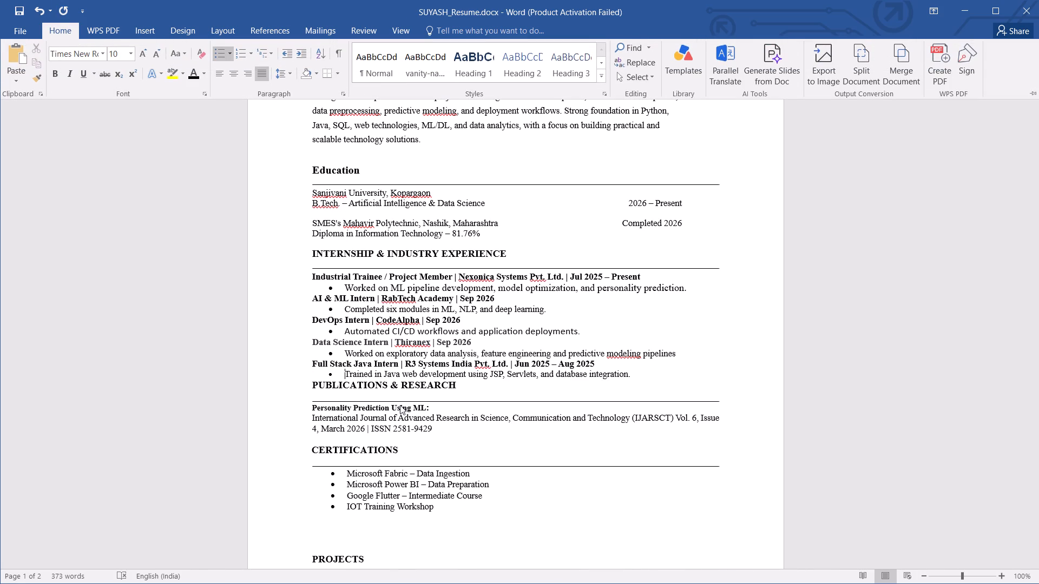
Set the "Personality Prediction Using ML:" title under Publications & Research to font size 12.
{"action": "left_click", "coordinate": [433, 411]}
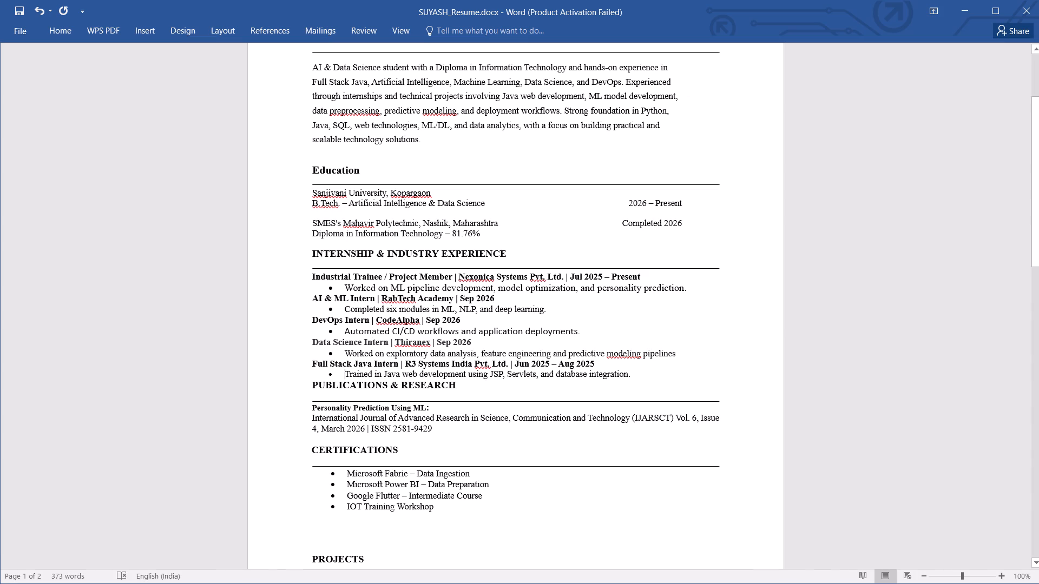
{"action": "left_click_drag", "start_coordinate": [435, 431], "coordinate": [363, 419]}
{"action": "left_click", "coordinate": [362, 419]}
{"action": "left_click_drag", "start_coordinate": [438, 408], "coordinate": [351, 410]}
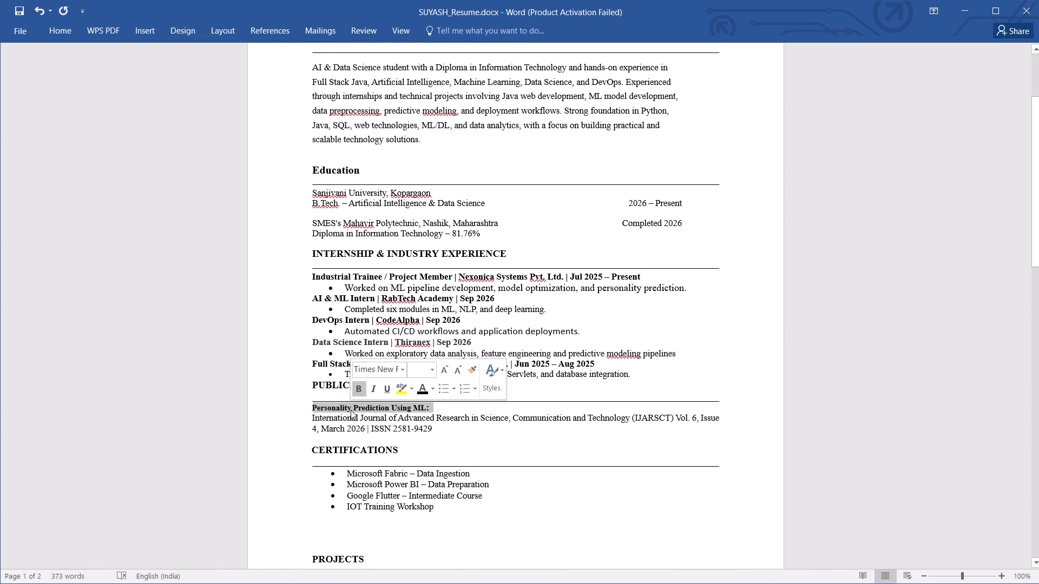
{"action": "left_click", "coordinate": [432, 368]}
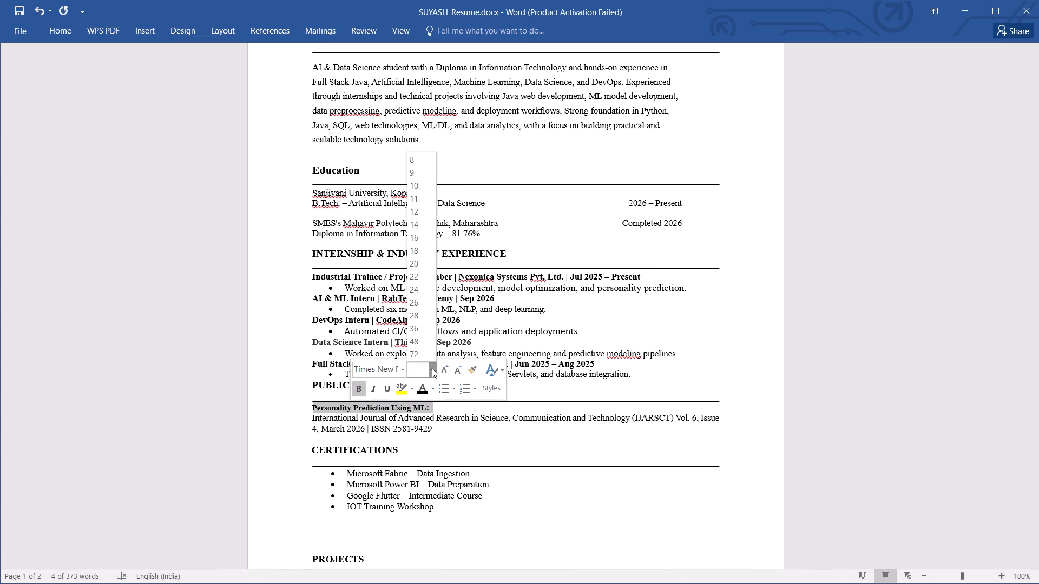
{"action": "left_click", "coordinate": [418, 206]}
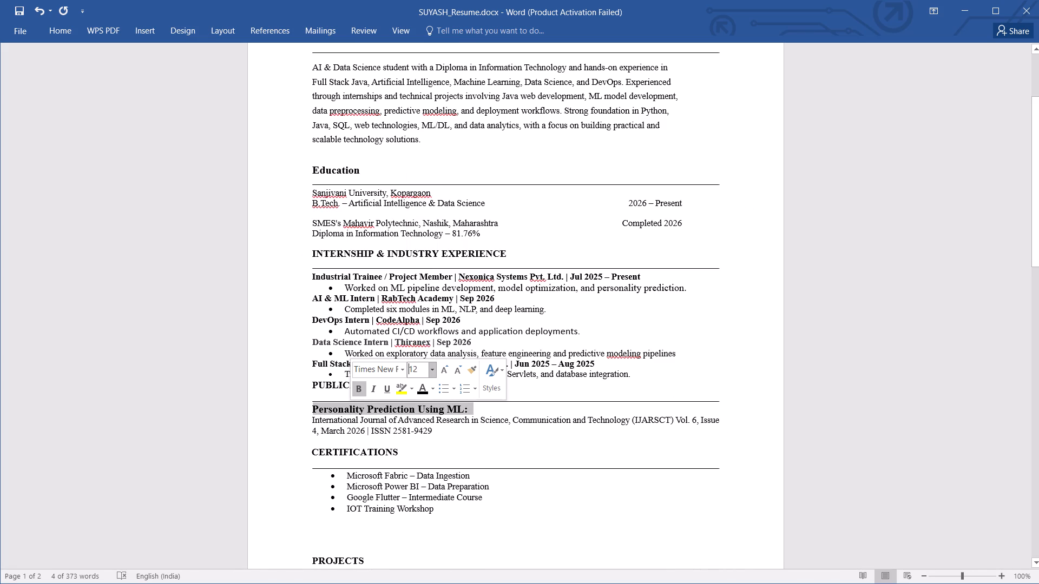
Check the Certifications heading's font size and reduce the word "Personality" in the publication title by one size step.
{"action": "double_click", "coordinate": [358, 450]}
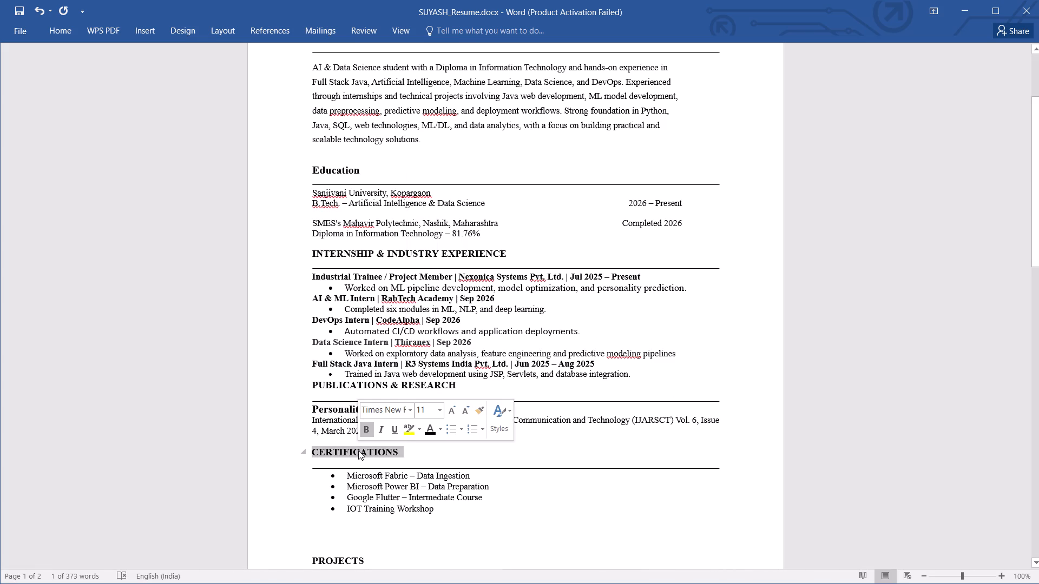
{"action": "double_click", "coordinate": [347, 413]}
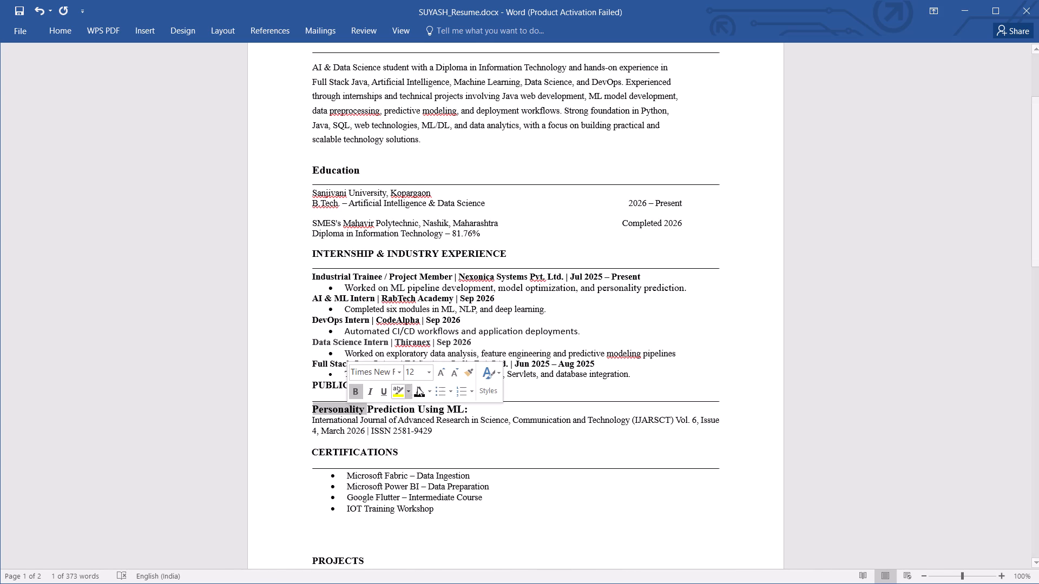
{"action": "left_click", "coordinate": [456, 374]}
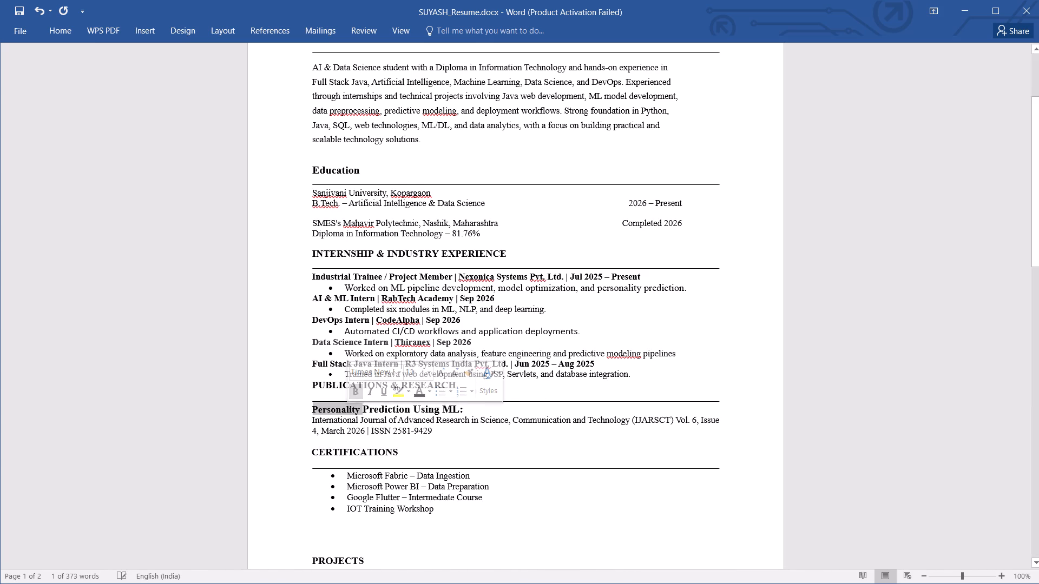
{"action": "left_click", "coordinate": [428, 441]}
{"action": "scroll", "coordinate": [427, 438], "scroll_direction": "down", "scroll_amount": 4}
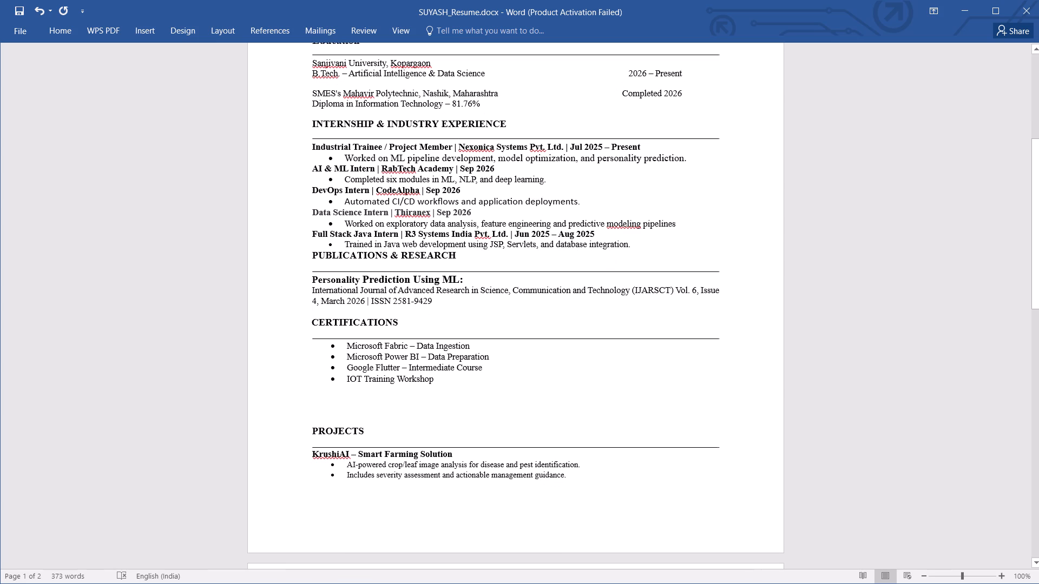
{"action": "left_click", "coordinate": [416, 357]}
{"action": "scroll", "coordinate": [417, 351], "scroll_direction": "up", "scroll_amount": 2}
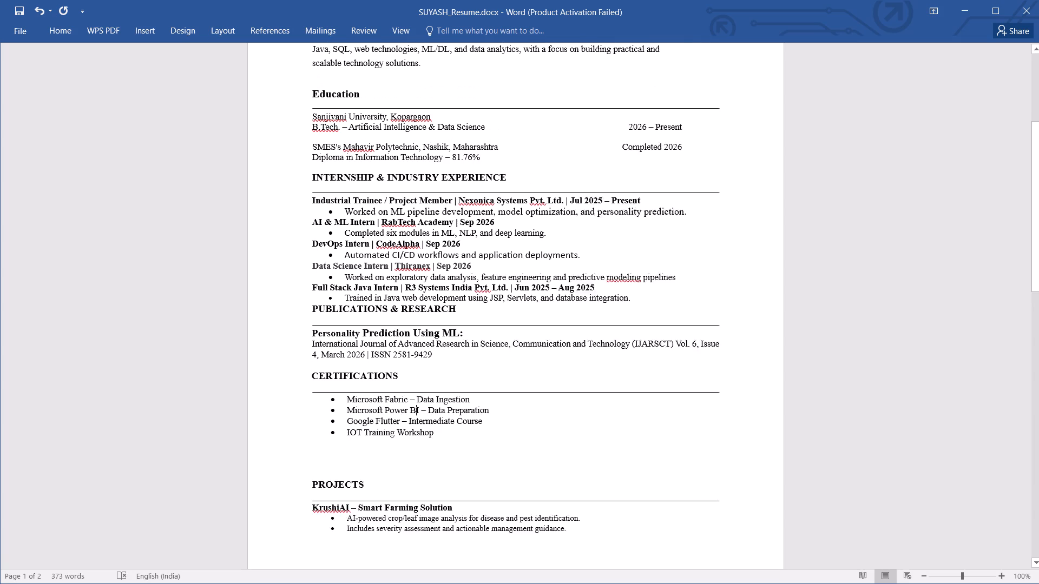
Capture a screenshot of the resume page area from the summary text through the start of the Projects section.
{"action": "scroll", "coordinate": [417, 351], "scroll_direction": "up", "scroll_amount": 1}
{"action": "key", "text": "Print"}
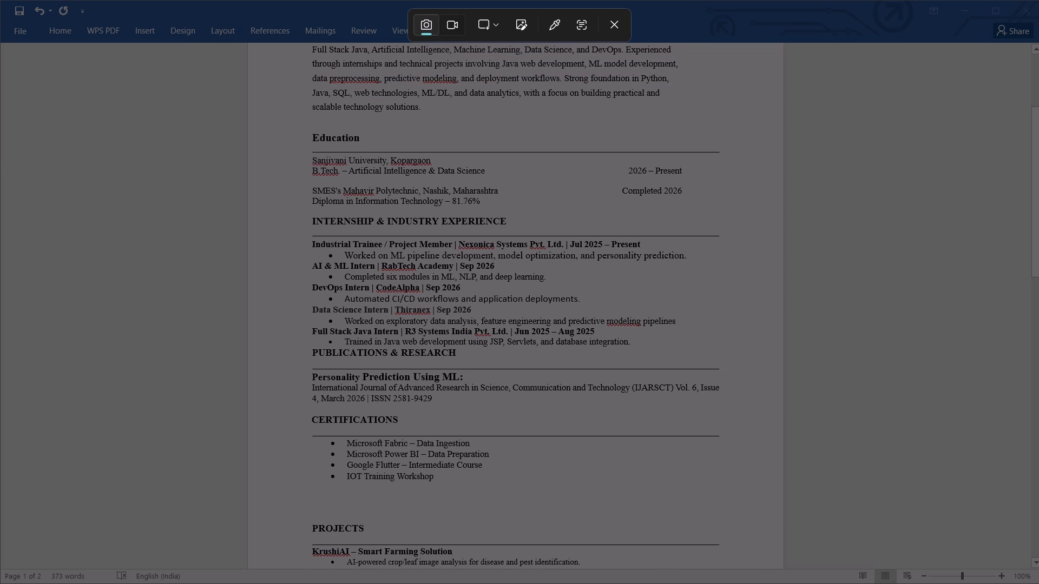
{"action": "left_click_drag", "start_coordinate": [264, 79], "coordinate": [858, 583]}
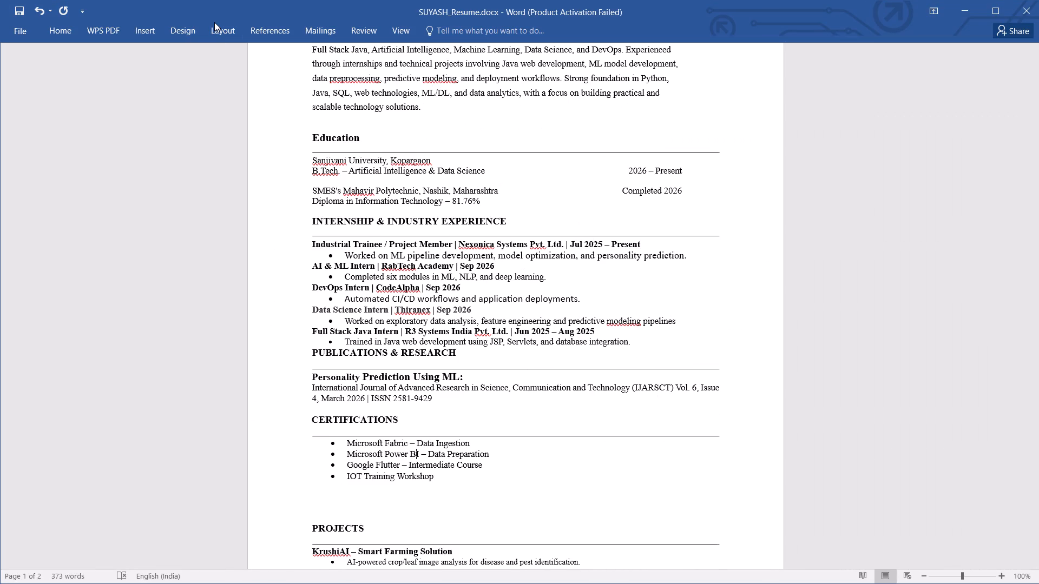
Switch between the resume in Word and the ChatGPT conversation in Chrome.
{"action": "key", "text": "alt+Tab"}
{"action": "key", "text": "alt+Tab"}
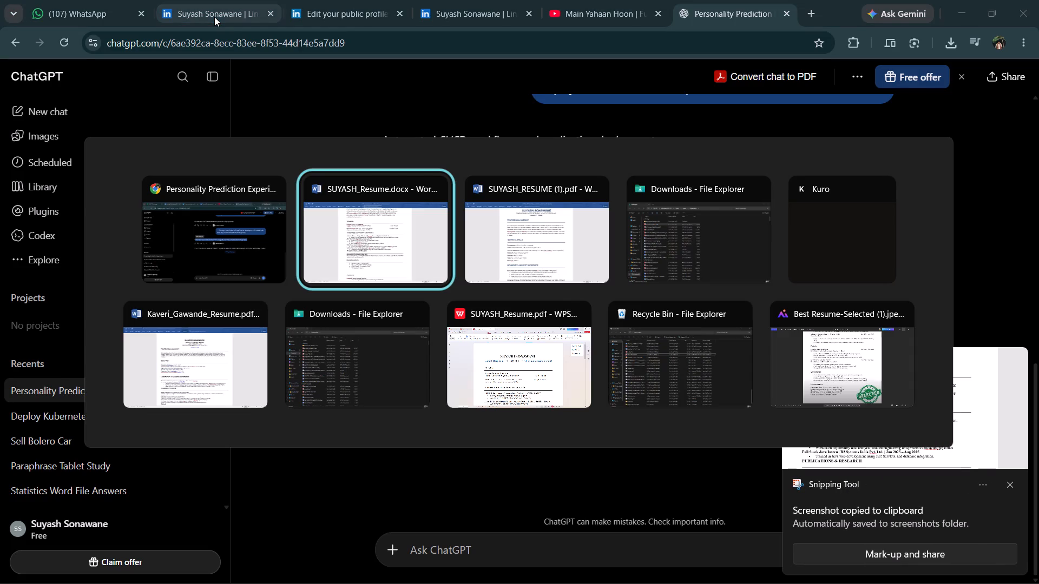
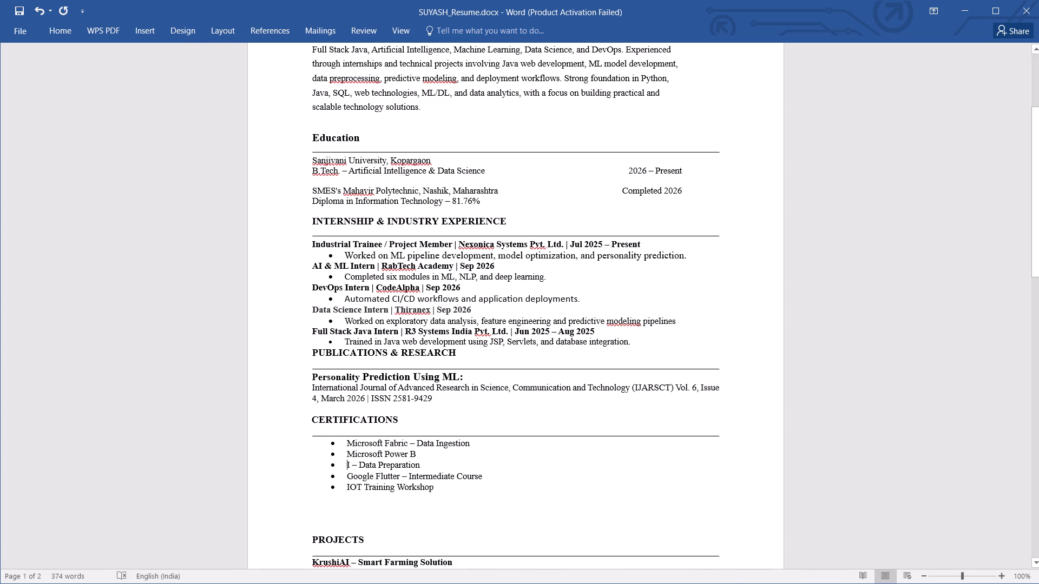
Switch to the other resume version, SUYASH_RESUME (1).pdf, open in Word.
{"action": "key", "text": "alt+Tab"}
{"action": "left_click", "coordinate": [629, 274], "text": "alt"}
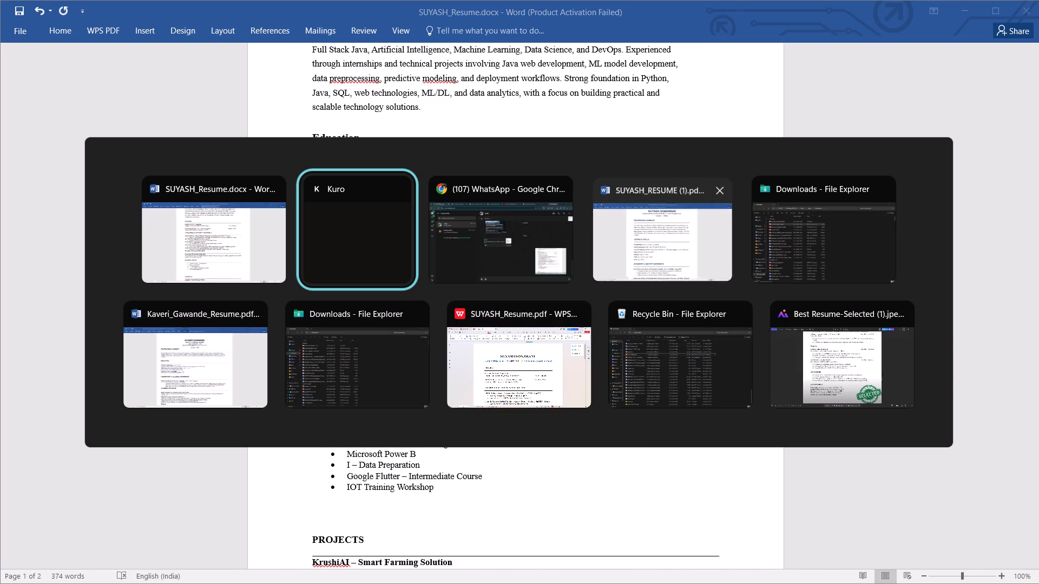
Compare the Certifications list with the PDF version of the resume and delete the "I – Data Preparation" bullet from the .docx resume.
{"action": "scroll", "coordinate": [552, 370], "scroll_direction": "down", "scroll_amount": 17}
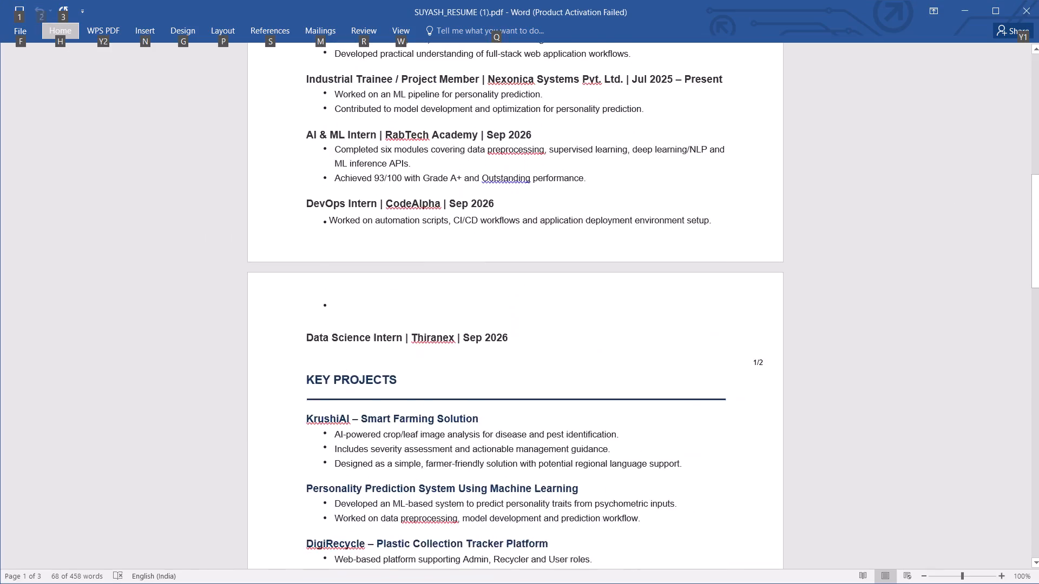
{"action": "scroll", "coordinate": [550, 370], "scroll_direction": "down", "scroll_amount": 18}
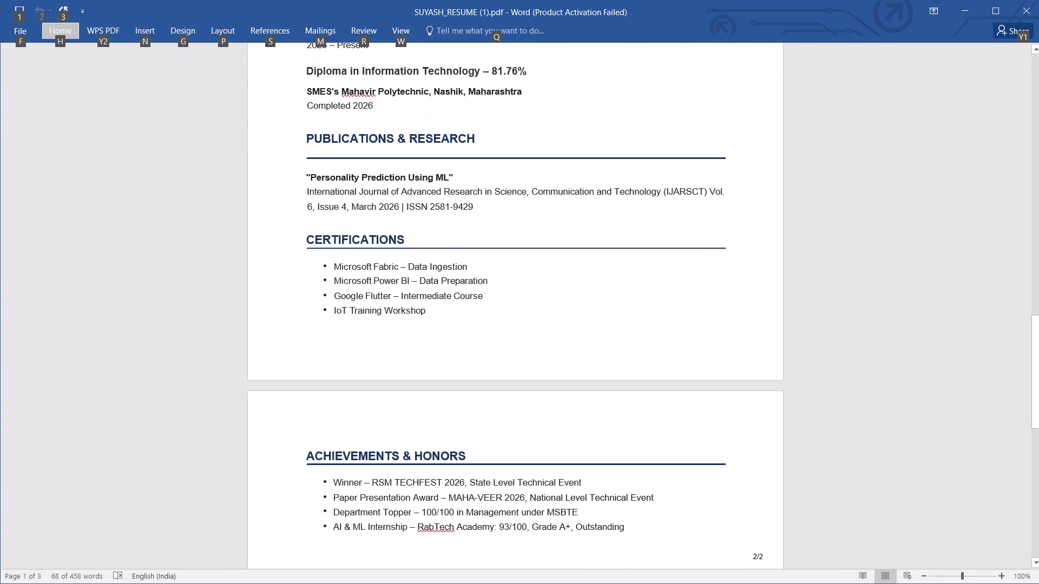
{"action": "key", "text": "alt+Tab"}
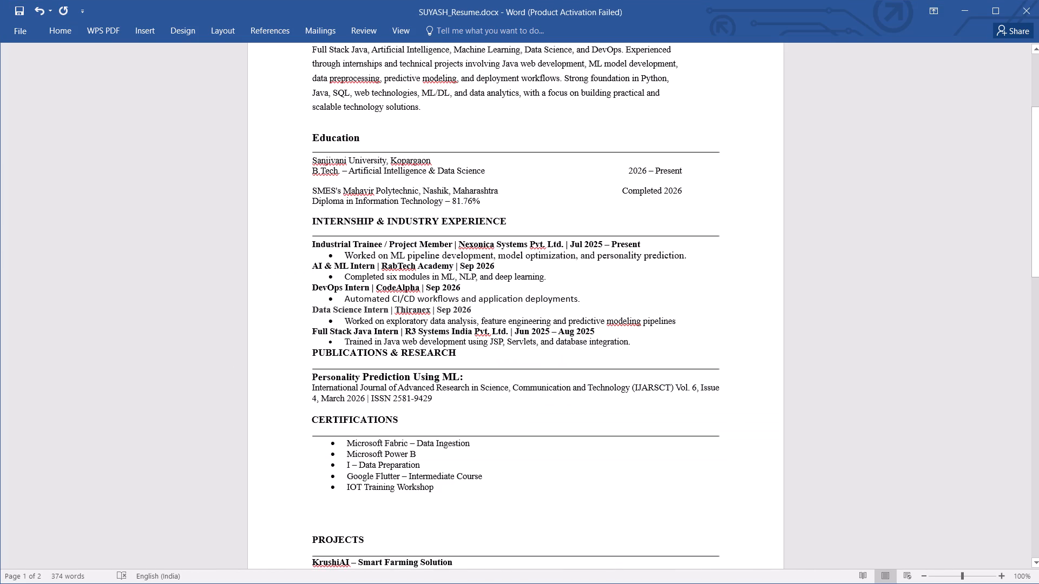
{"action": "key", "text": "alt+Tab"}
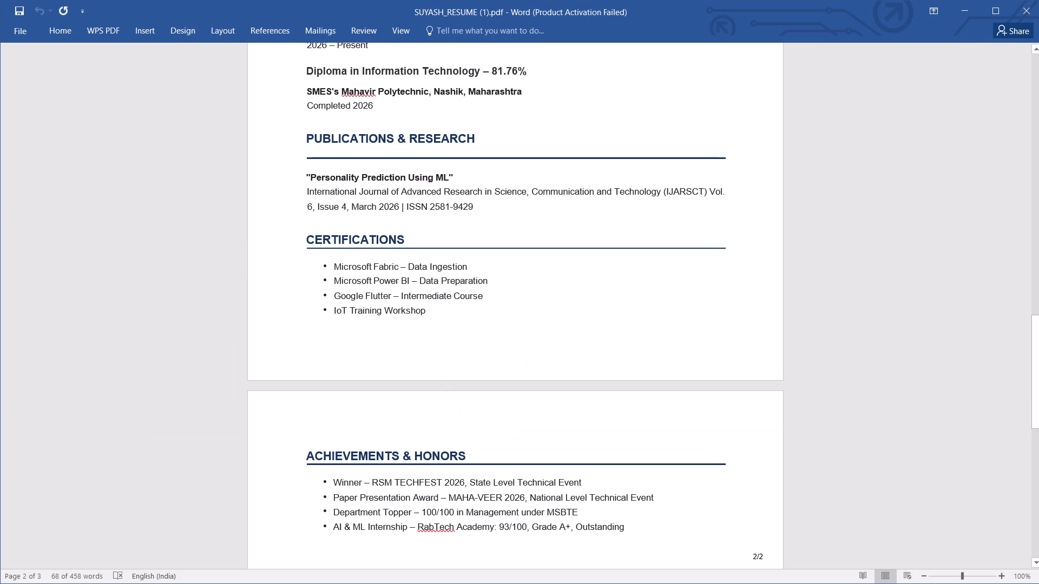
{"action": "key", "text": "alt+Tab"}
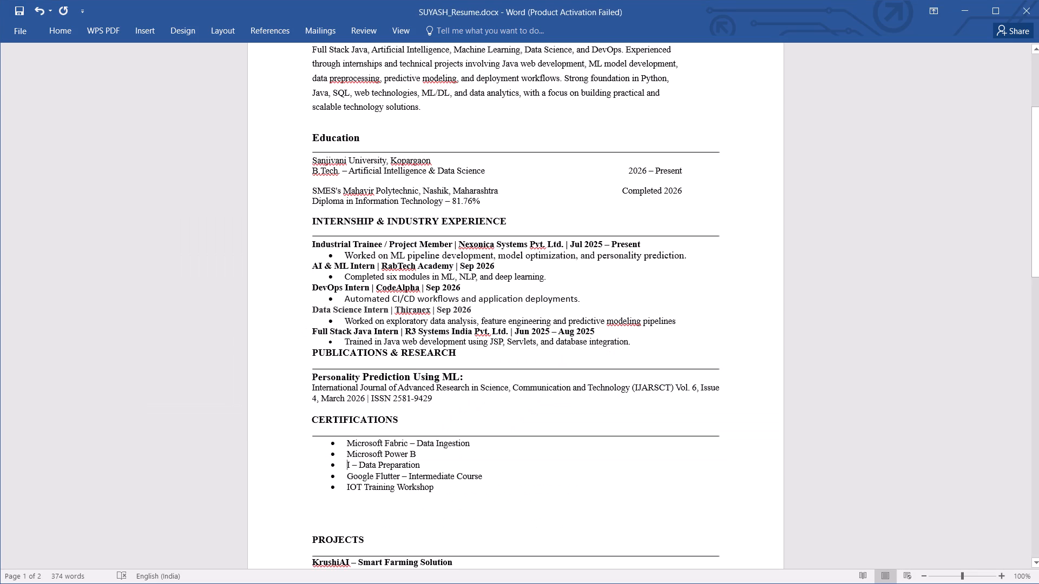
{"action": "key", "text": "alt+Tab"}
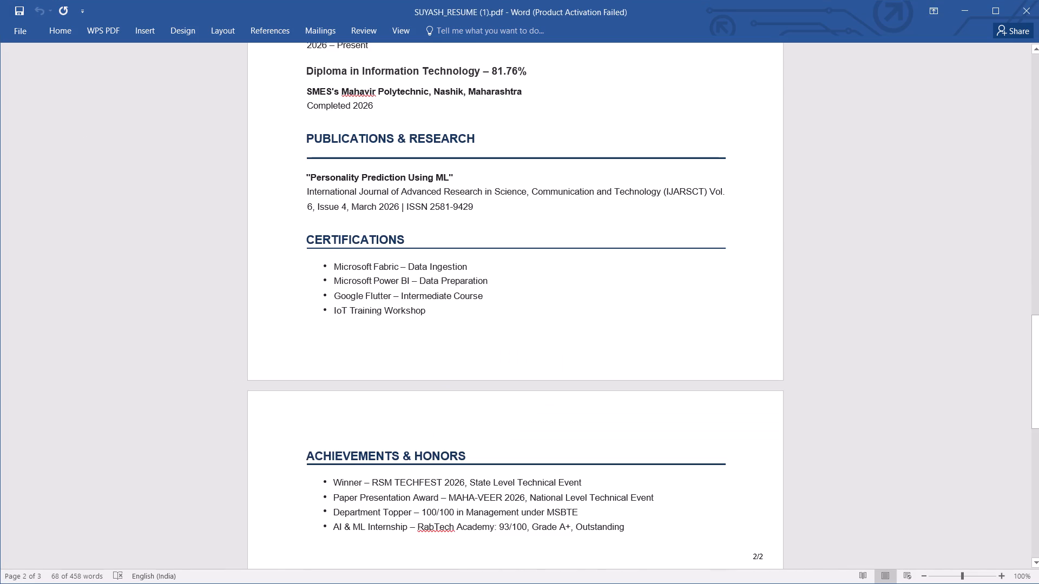
{"action": "key", "text": "alt+Tab"}
{"action": "left_click_drag", "start_coordinate": [426, 466], "coordinate": [347, 467]}
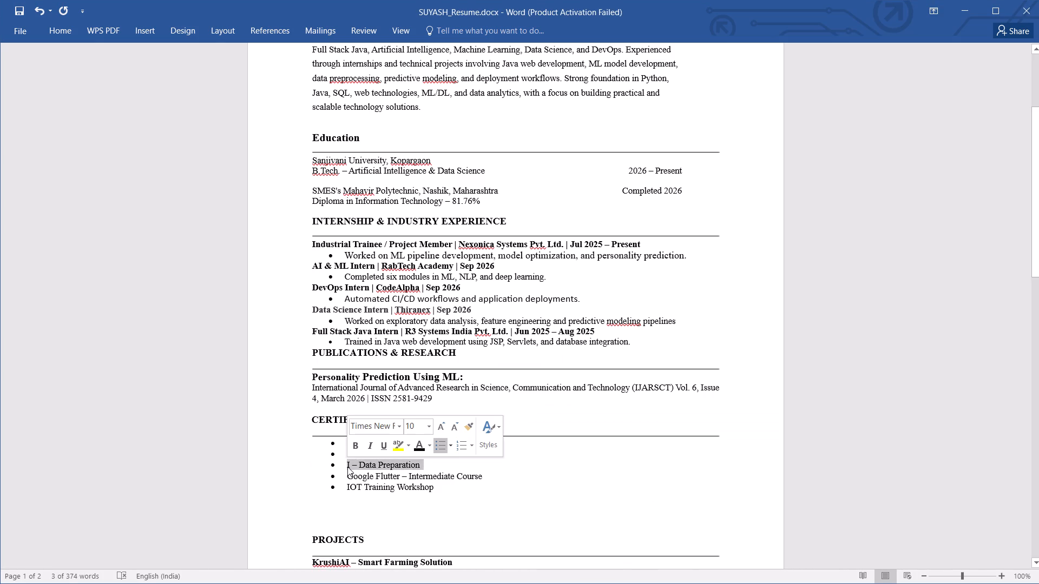
{"action": "key", "text": "BackSpace"}
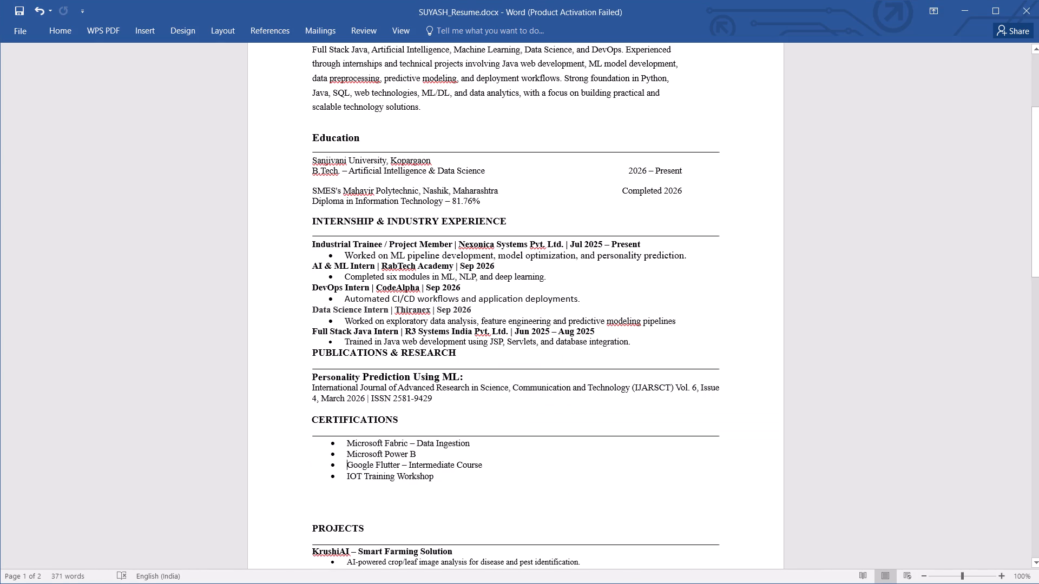
Remove the extra blank lines between the IOT Training Workshop bullet and the PROJECTS heading.
{"action": "left_click", "coordinate": [374, 511]}
{"action": "key", "text": "BackSpace"}
{"action": "key", "text": "BackSpace"}
{"action": "key", "text": "BackSpace"}
{"action": "key", "text": "BackSpace"}
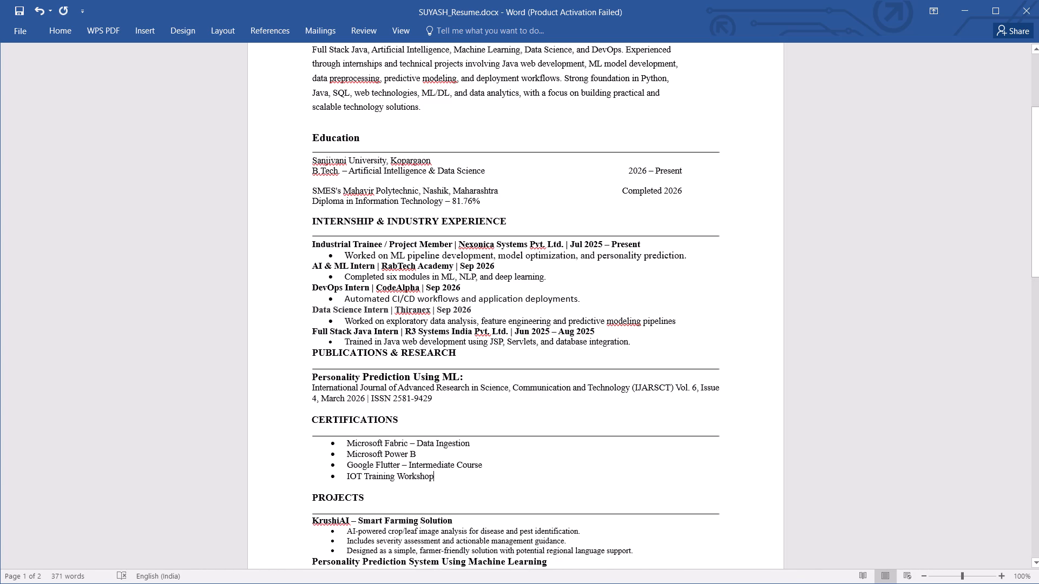
Remove the blank line between the professional summary and the Education heading, keeping the summary's final period.
{"action": "scroll", "coordinate": [403, 266], "scroll_direction": "up", "scroll_amount": 3}
{"action": "scroll", "coordinate": [396, 220], "scroll_direction": "down", "scroll_amount": 20}
{"action": "scroll", "coordinate": [396, 220], "scroll_direction": "down", "scroll_amount": 2}
{"action": "scroll", "coordinate": [396, 217], "scroll_direction": "up", "scroll_amount": 6}
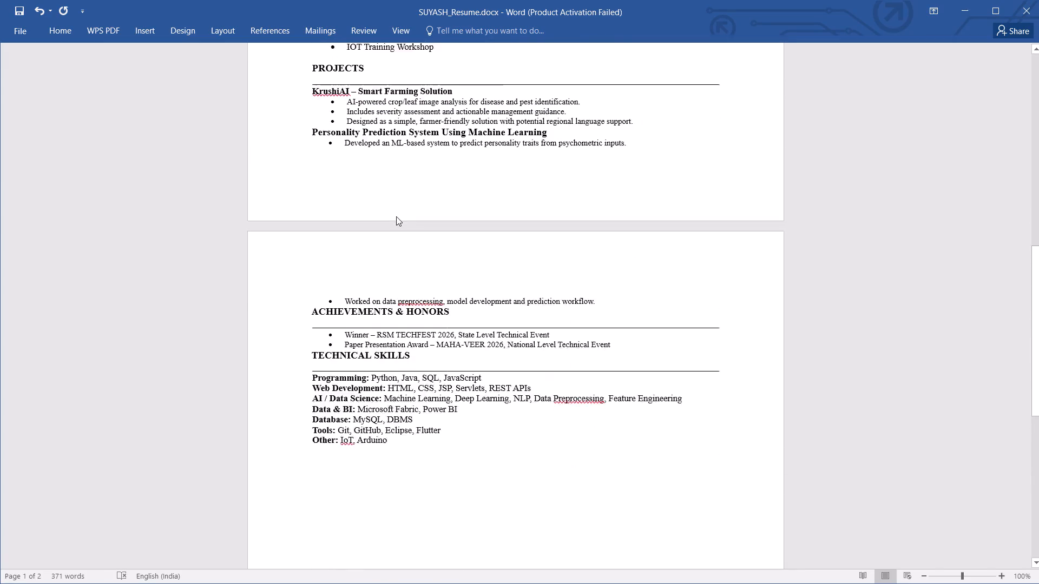
{"action": "scroll", "coordinate": [396, 216], "scroll_direction": "up", "scroll_amount": 3}
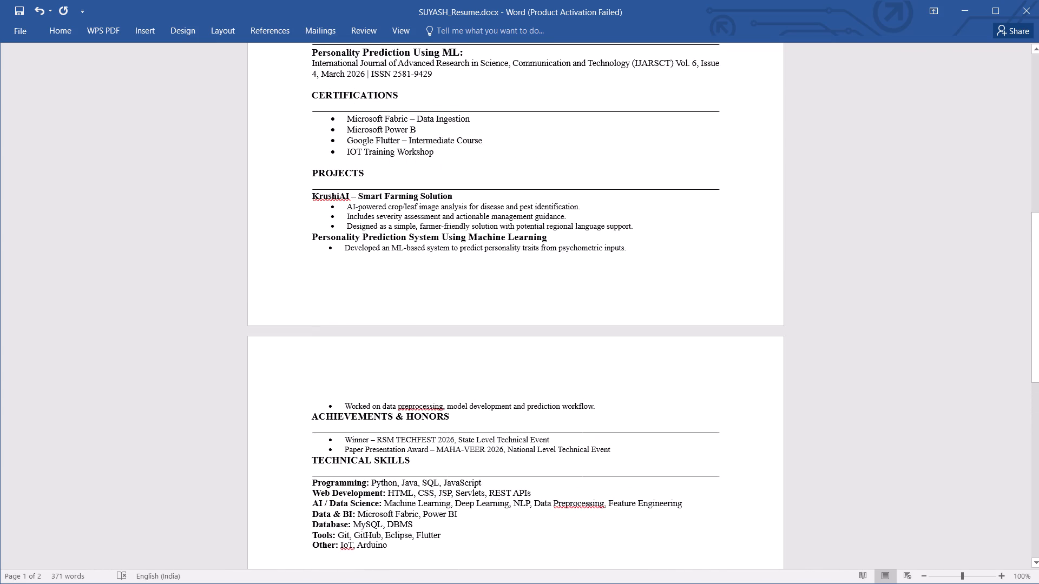
{"action": "scroll", "coordinate": [424, 437], "scroll_direction": "down", "scroll_amount": 9}
{"action": "scroll", "coordinate": [424, 436], "scroll_direction": "up", "scroll_amount": 2}
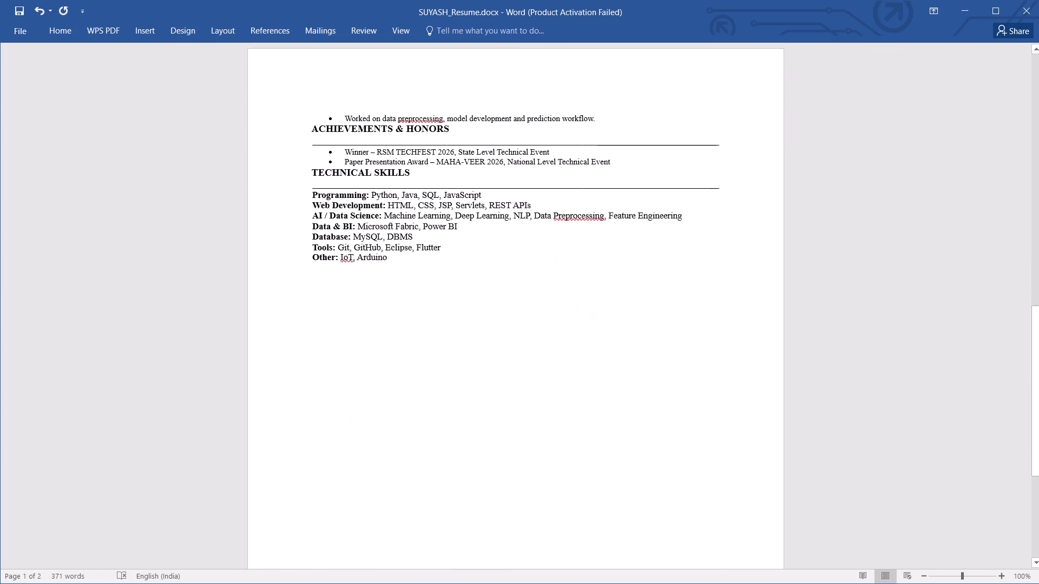
{"action": "scroll", "coordinate": [424, 436], "scroll_direction": "up", "scroll_amount": 20}
{"action": "scroll", "coordinate": [424, 436], "scroll_direction": "up", "scroll_amount": 2}
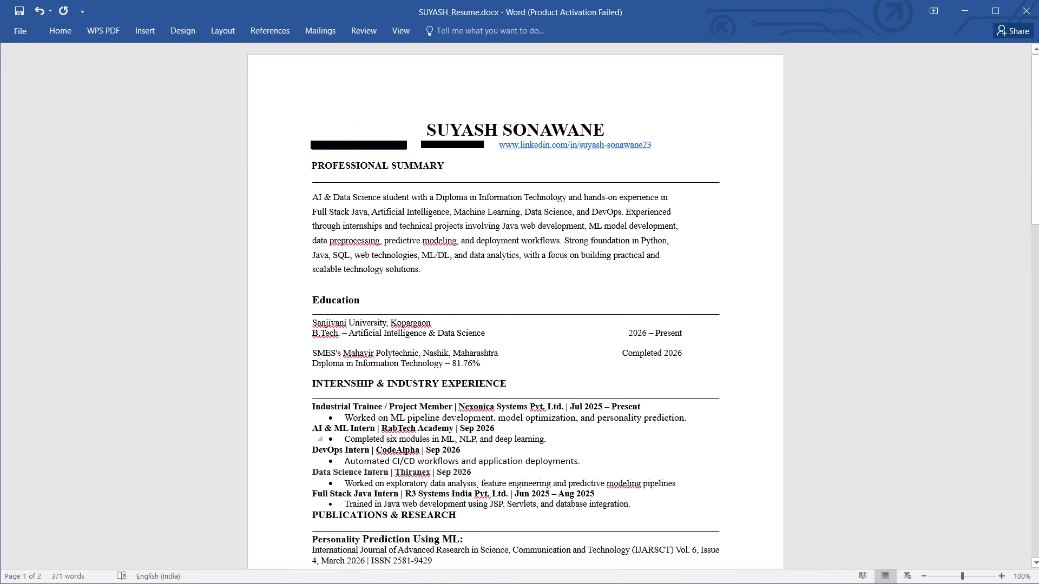
{"action": "left_click", "coordinate": [337, 277]}
{"action": "key", "text": "BackSpace"}
{"action": "key", "text": "BackSpace"}
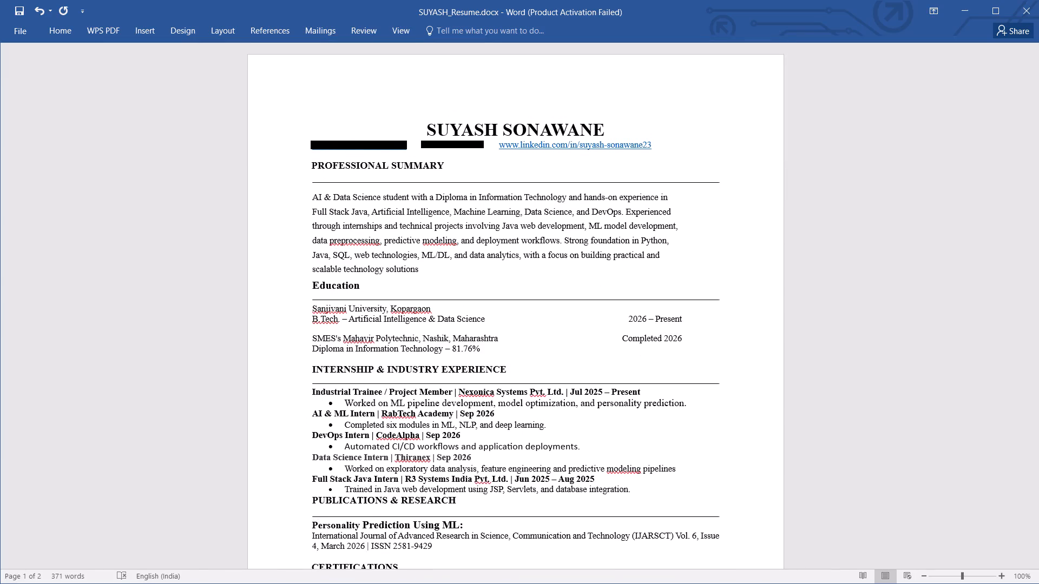
{"action": "key", "text": "ctrl+z"}
Review how the sections from Education to Technical Skills are laid out across the page break.
{"action": "scroll", "coordinate": [333, 290], "scroll_direction": "down", "scroll_amount": 5}
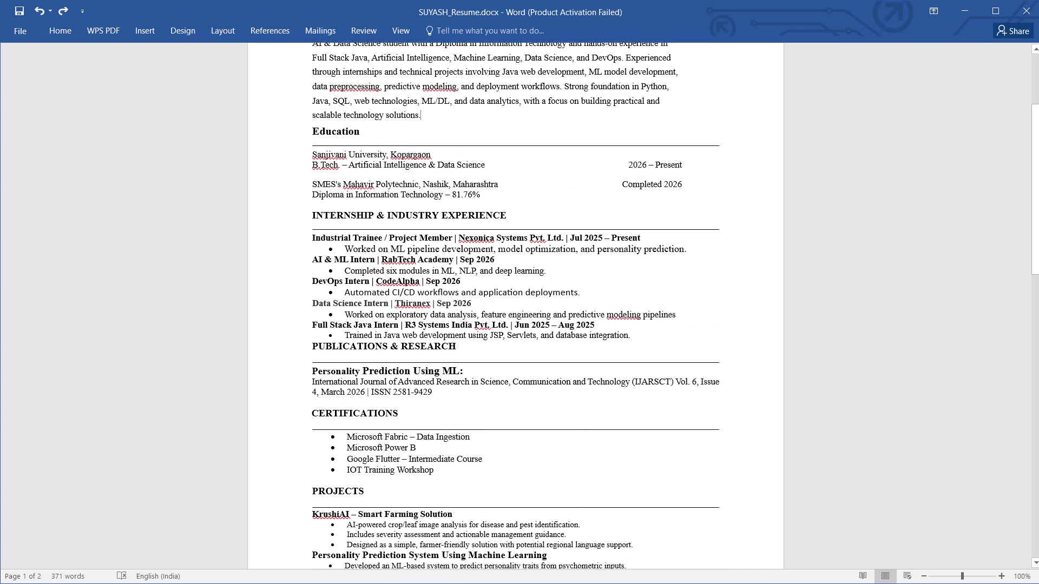
{"action": "scroll", "coordinate": [333, 290], "scroll_direction": "down", "scroll_amount": 4}
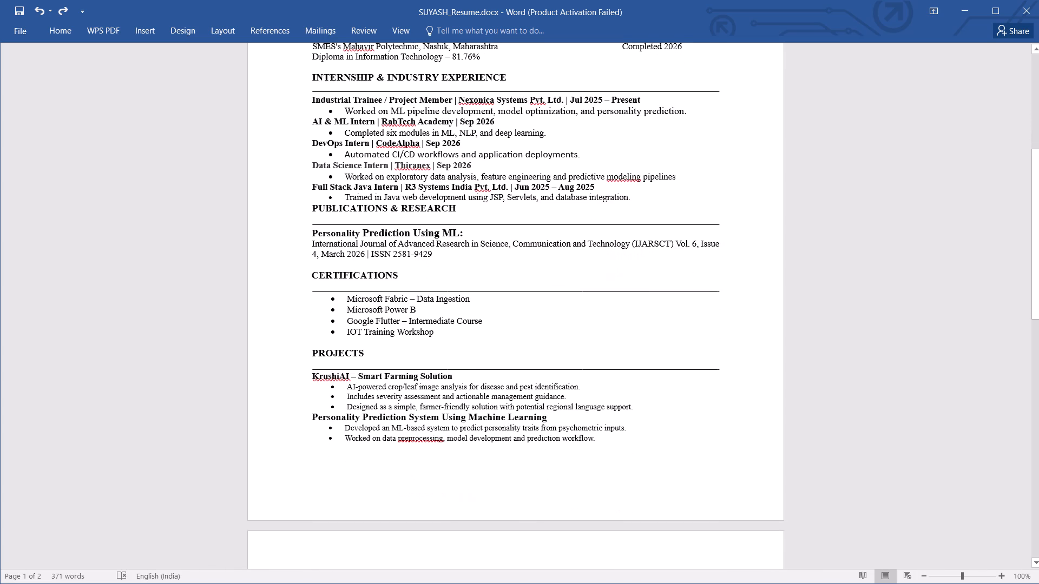
{"action": "scroll", "coordinate": [333, 290], "scroll_direction": "up", "scroll_amount": 3}
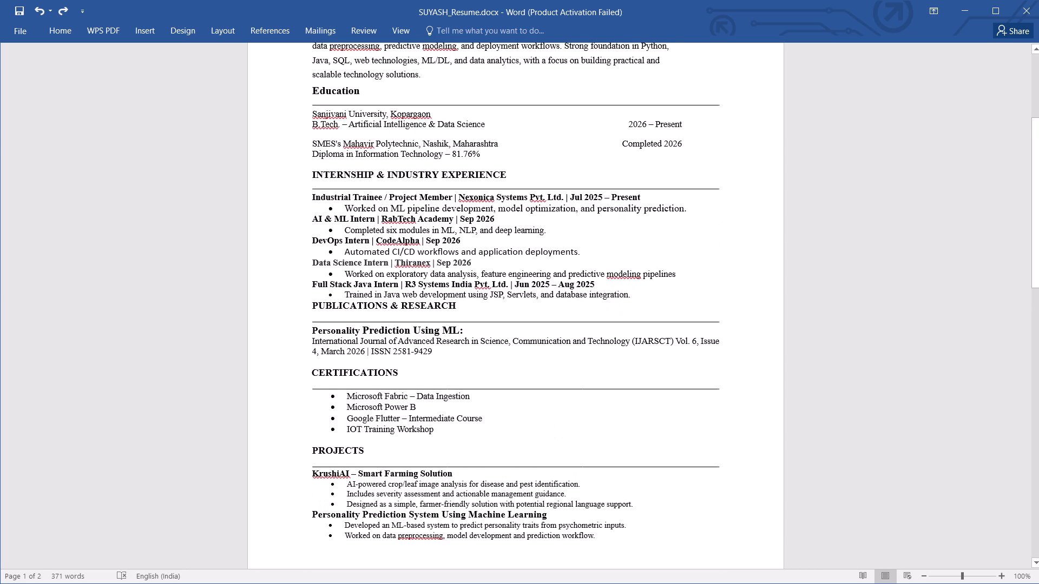
{"action": "scroll", "coordinate": [325, 292], "scroll_direction": "down", "scroll_amount": 12}
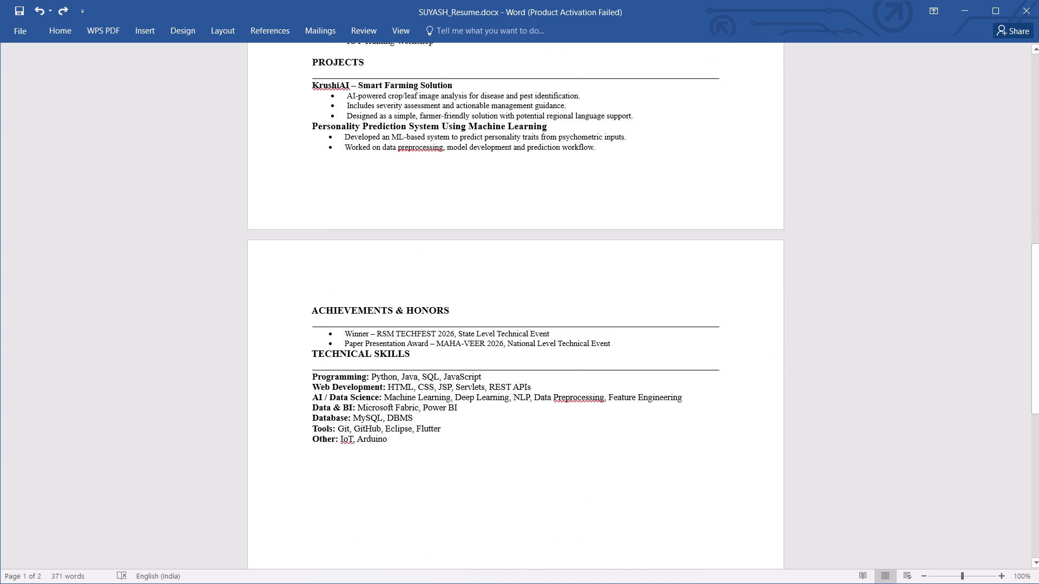
Capture a screen snip of the resume from the Projects section across the page break to the end of Technical Skills.
{"action": "scroll", "coordinate": [325, 292], "scroll_direction": "up", "scroll_amount": 6}
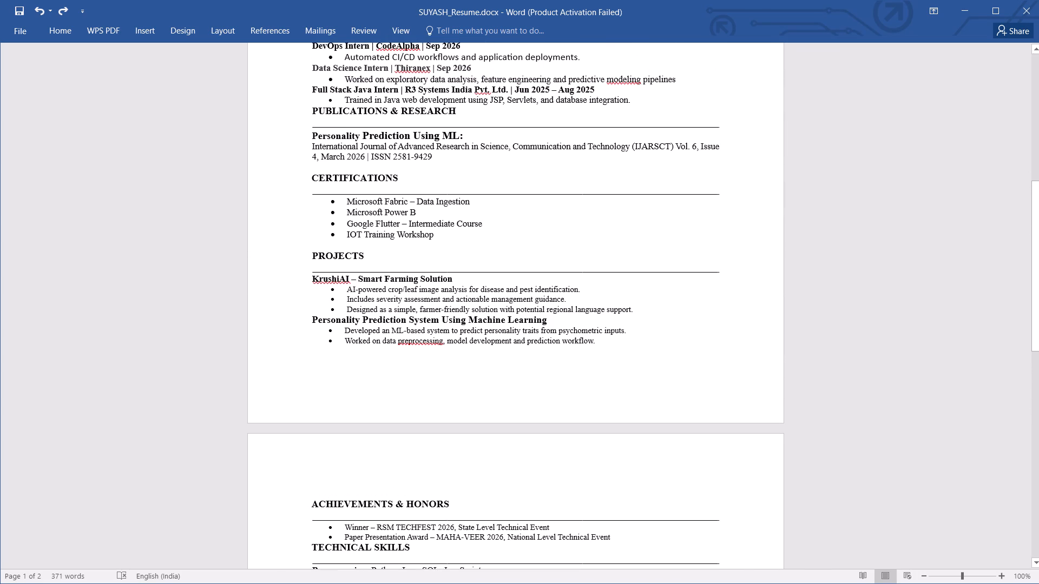
{"action": "scroll", "coordinate": [365, 330], "scroll_direction": "down", "scroll_amount": 5}
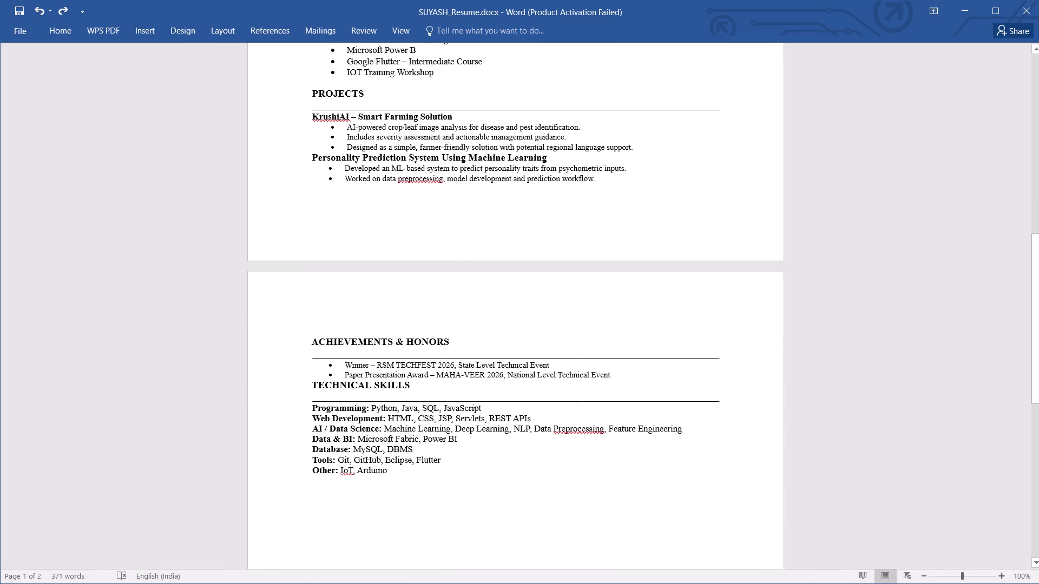
{"action": "key", "text": "Print"}
{"action": "left_click_drag", "start_coordinate": [263, 56], "coordinate": [654, 495]}
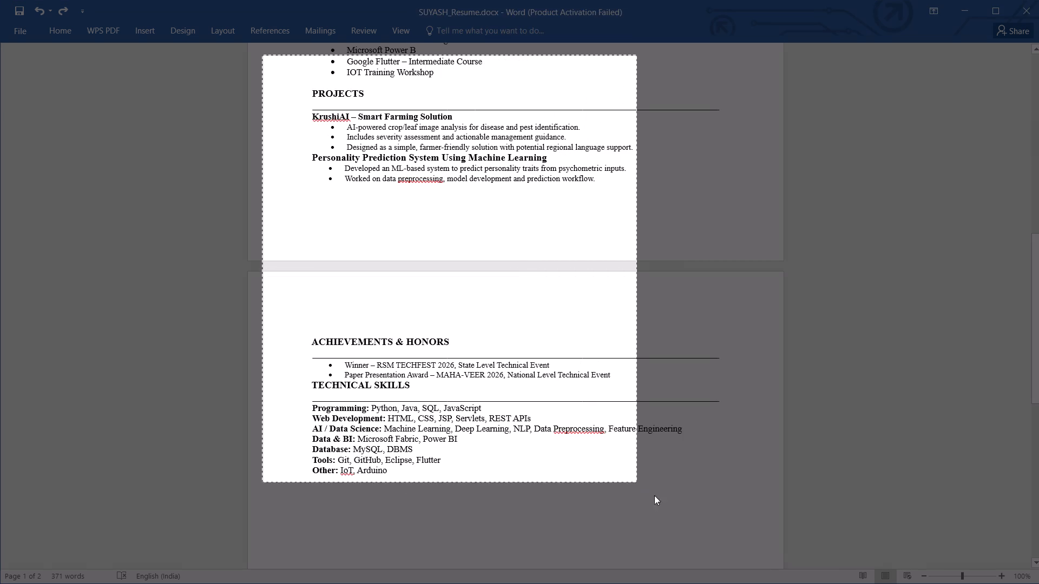
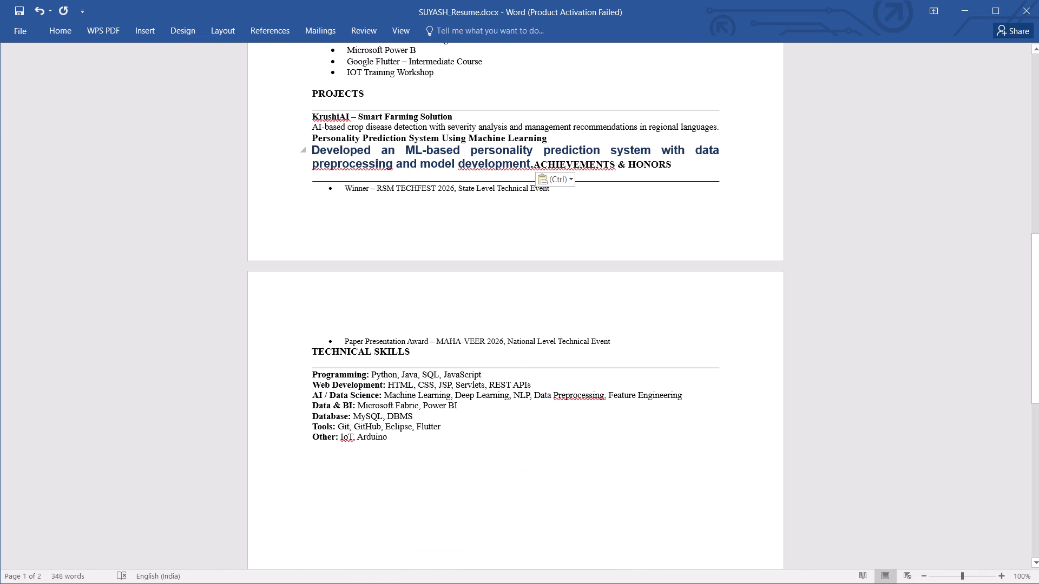
Format the new Personality Prediction sentence as non-bold, black Times New Roman at size 10.
{"action": "left_click_drag", "start_coordinate": [532, 165], "coordinate": [294, 140]}
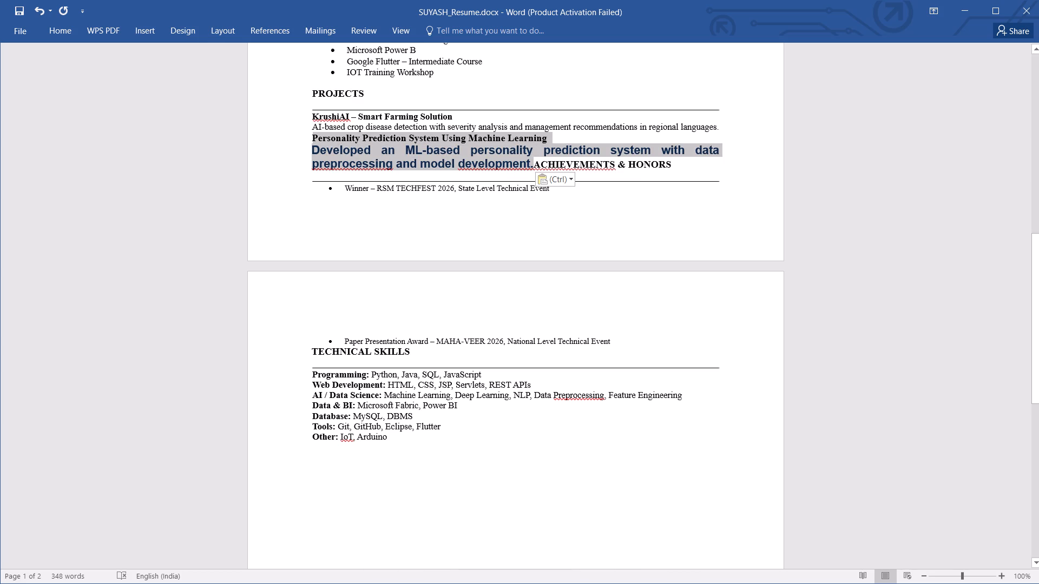
{"action": "left_click_drag", "start_coordinate": [294, 140], "coordinate": [303, 154]}
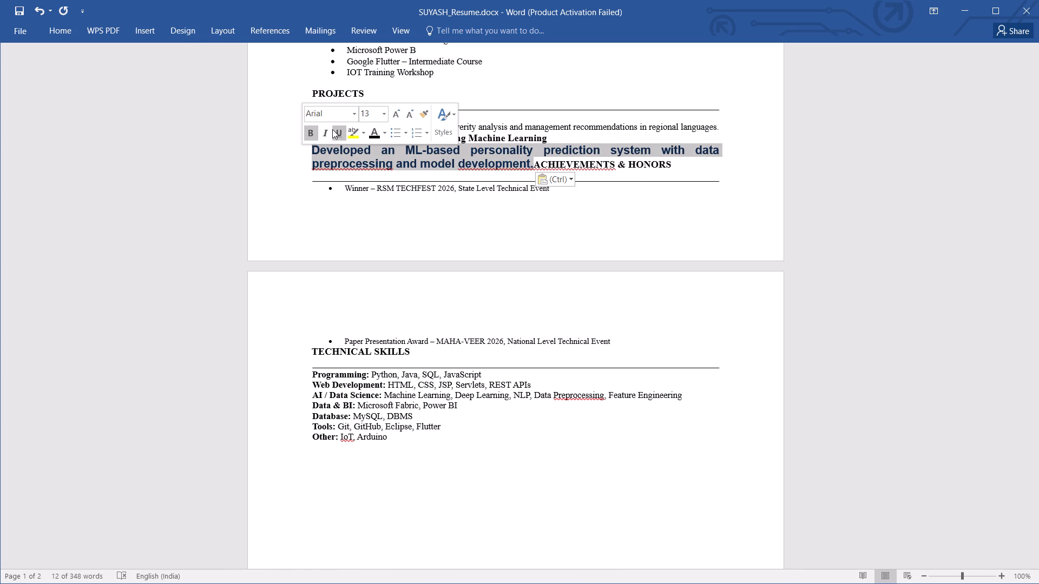
{"action": "left_click", "coordinate": [315, 130]}
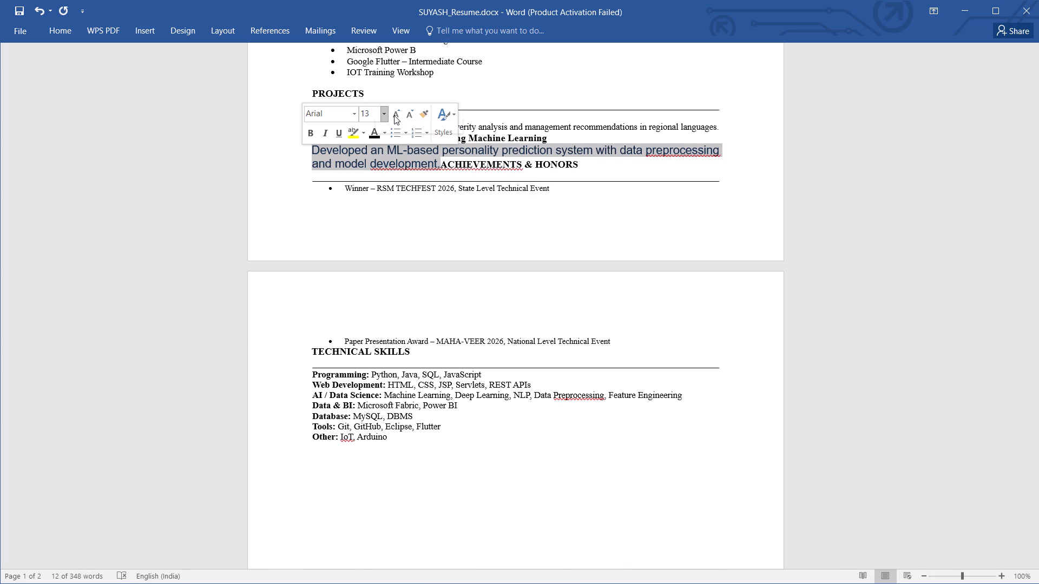
{"action": "double_click", "coordinate": [405, 114]}
{"action": "left_click", "coordinate": [404, 117]}
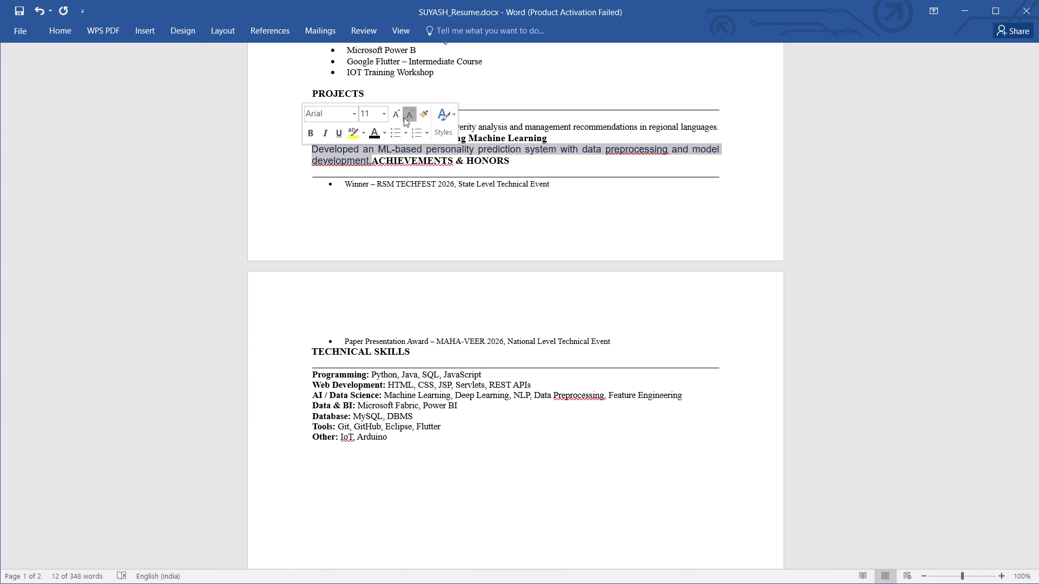
{"action": "left_click", "coordinate": [377, 135]}
{"action": "left_click", "coordinate": [357, 113]}
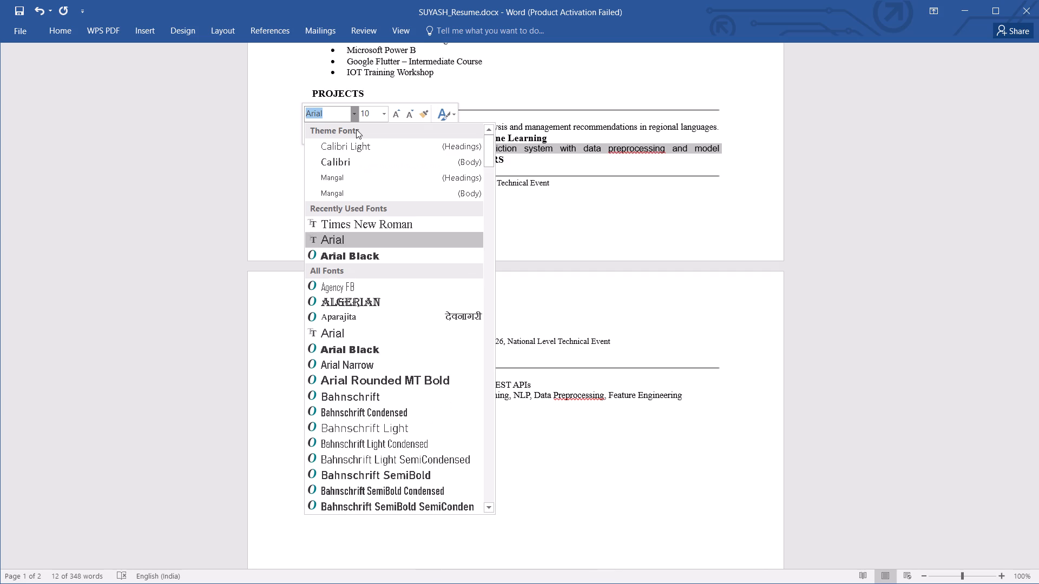
{"action": "left_click", "coordinate": [352, 216]}
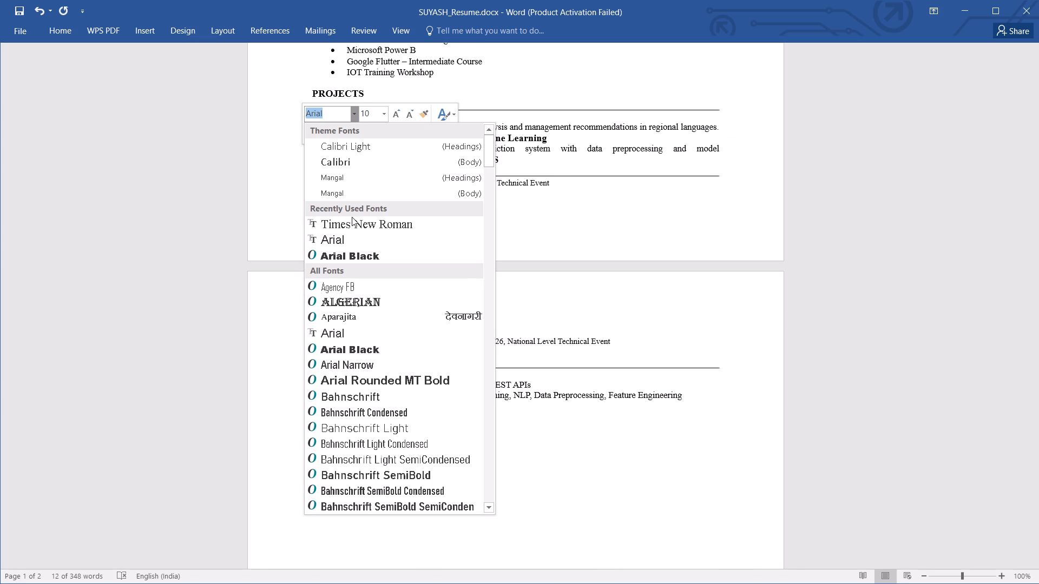
{"action": "left_click", "coordinate": [348, 225]}
{"action": "left_click", "coordinate": [585, 175]}
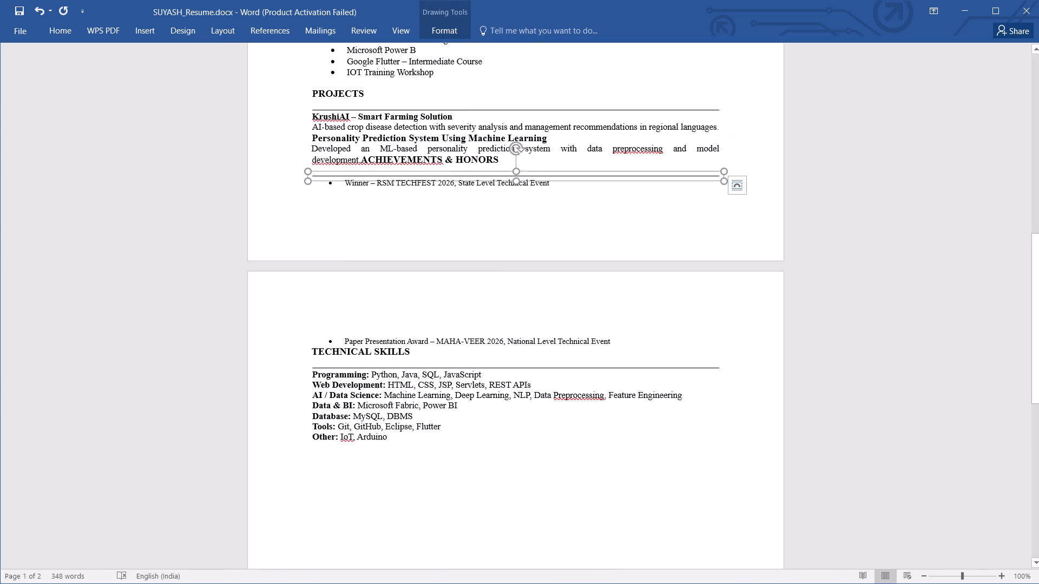
Move the ACHIEVEMENTS & HONORS heading onto its own line with one blank line above it.
{"action": "left_click", "coordinate": [363, 162]}
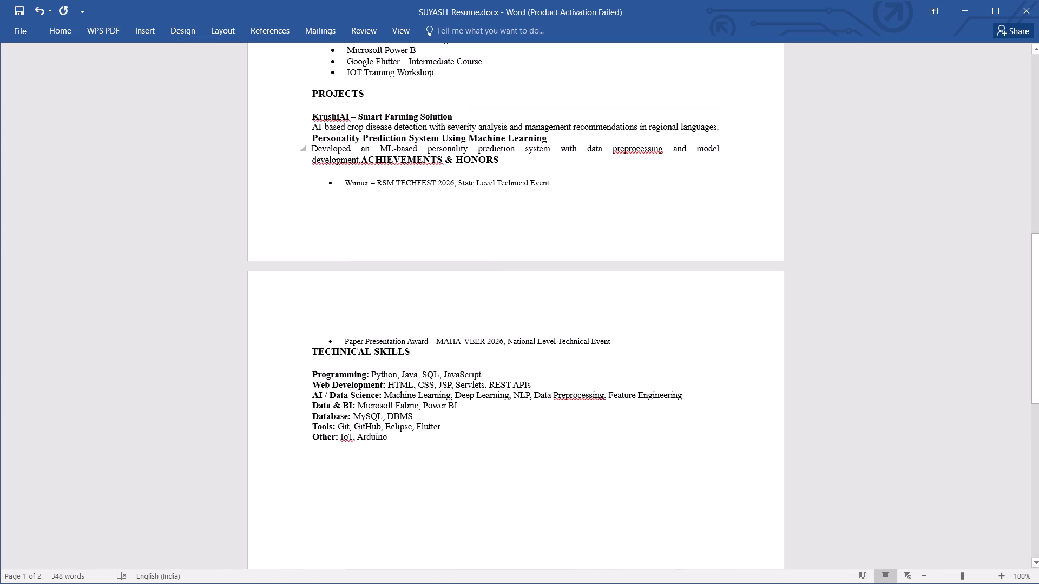
{"action": "key", "text": "Return"}
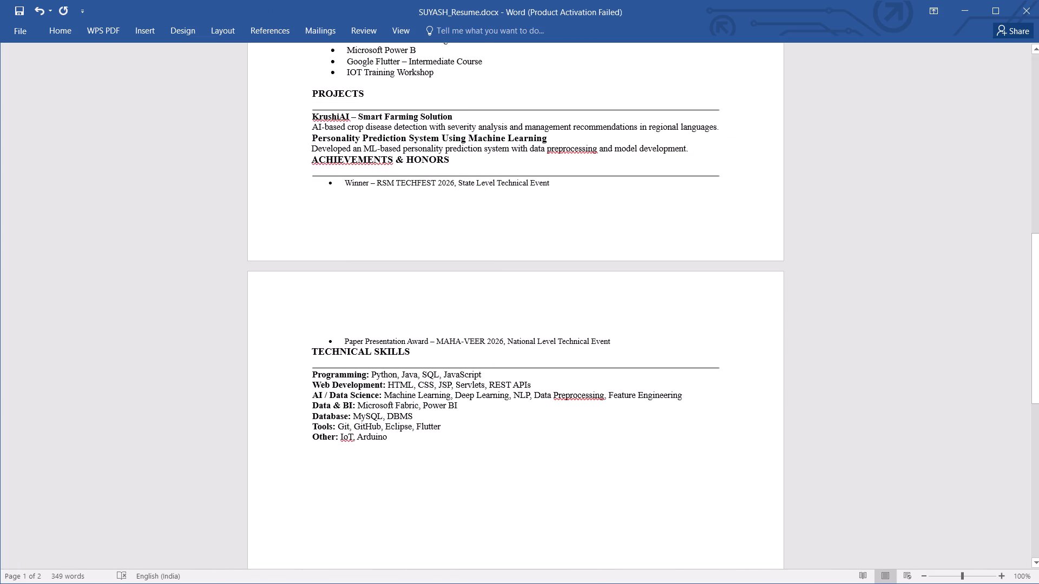
{"action": "key", "text": "Return"}
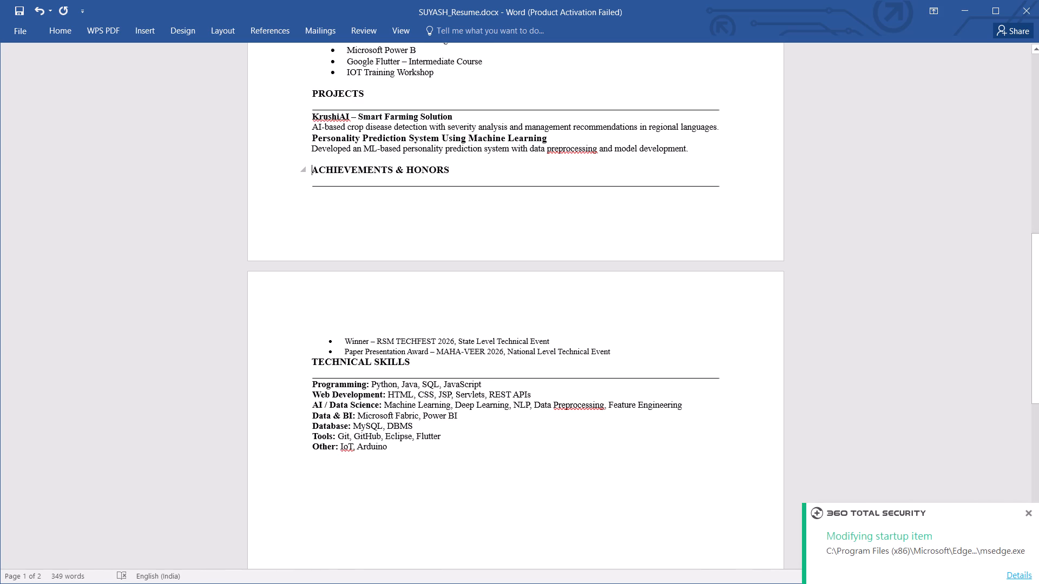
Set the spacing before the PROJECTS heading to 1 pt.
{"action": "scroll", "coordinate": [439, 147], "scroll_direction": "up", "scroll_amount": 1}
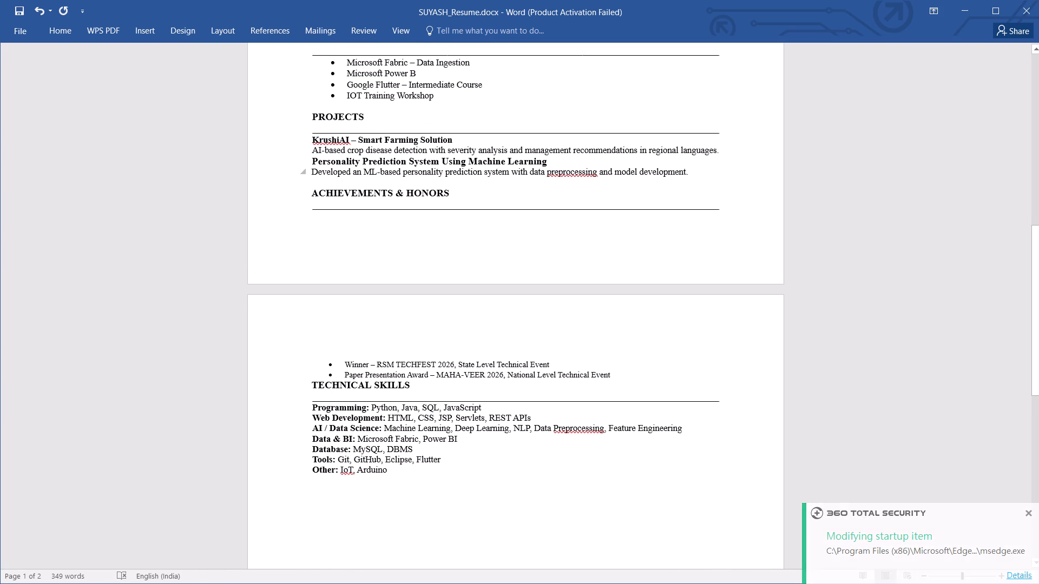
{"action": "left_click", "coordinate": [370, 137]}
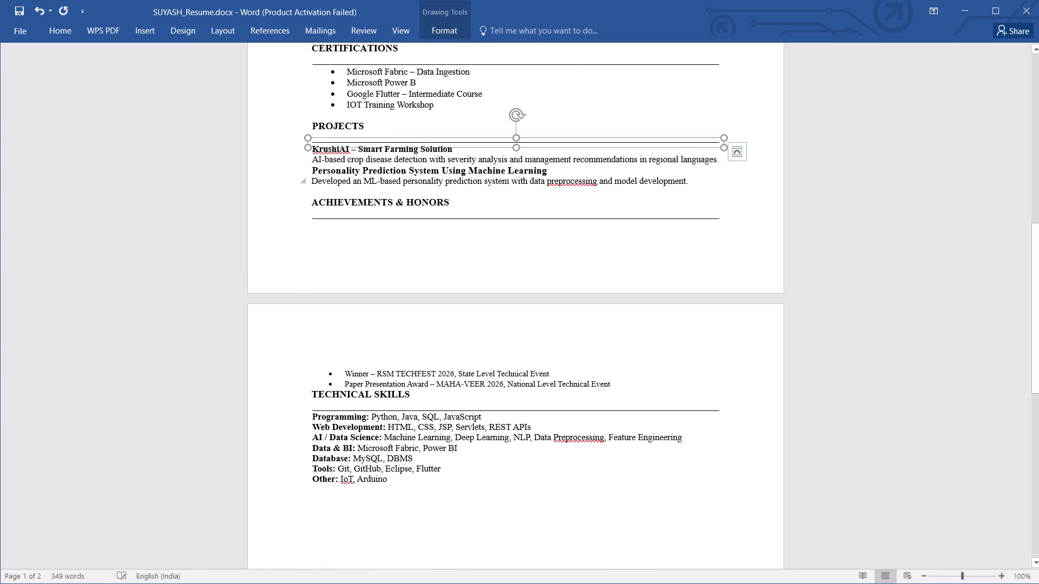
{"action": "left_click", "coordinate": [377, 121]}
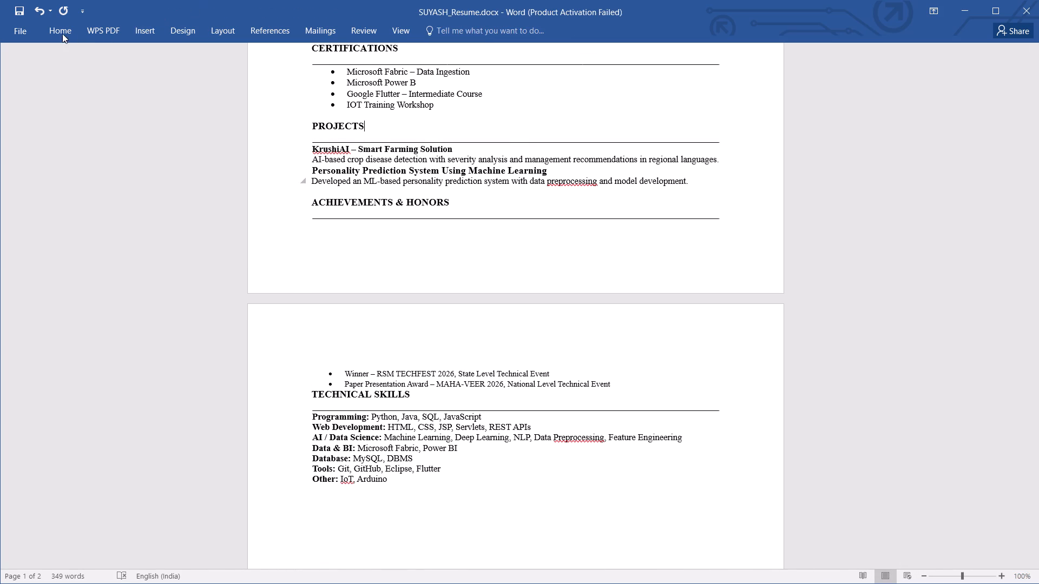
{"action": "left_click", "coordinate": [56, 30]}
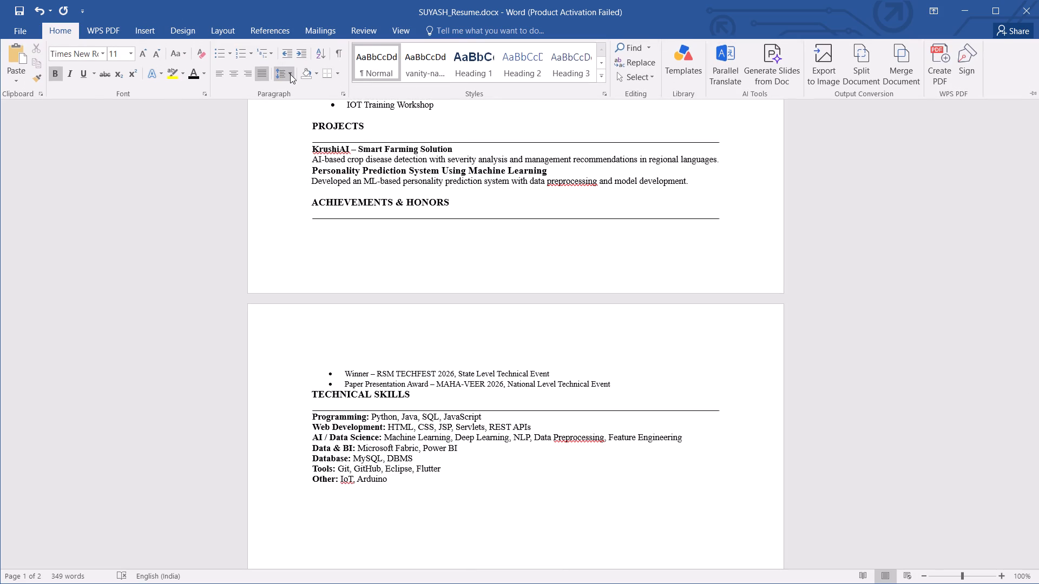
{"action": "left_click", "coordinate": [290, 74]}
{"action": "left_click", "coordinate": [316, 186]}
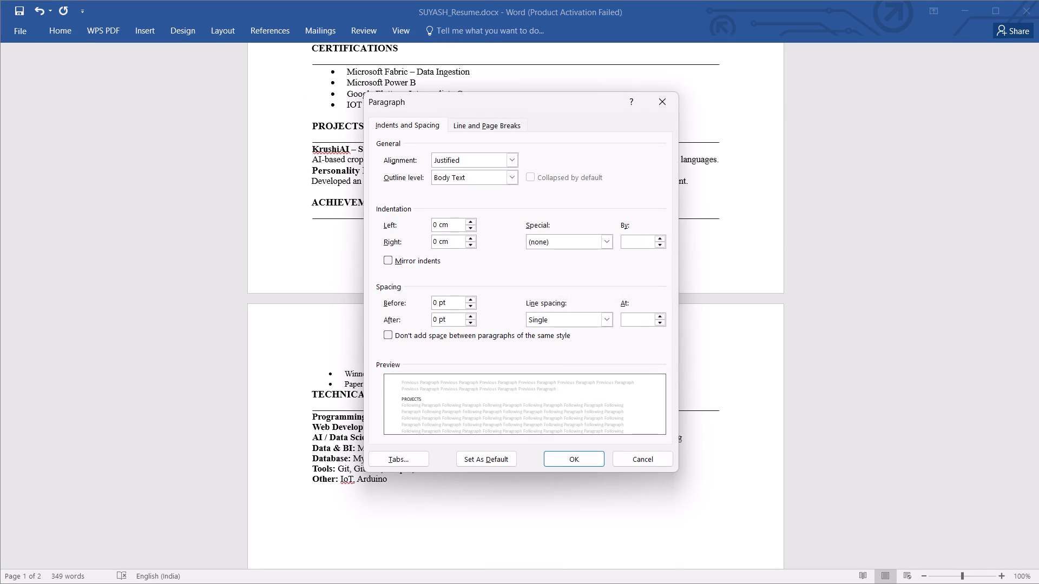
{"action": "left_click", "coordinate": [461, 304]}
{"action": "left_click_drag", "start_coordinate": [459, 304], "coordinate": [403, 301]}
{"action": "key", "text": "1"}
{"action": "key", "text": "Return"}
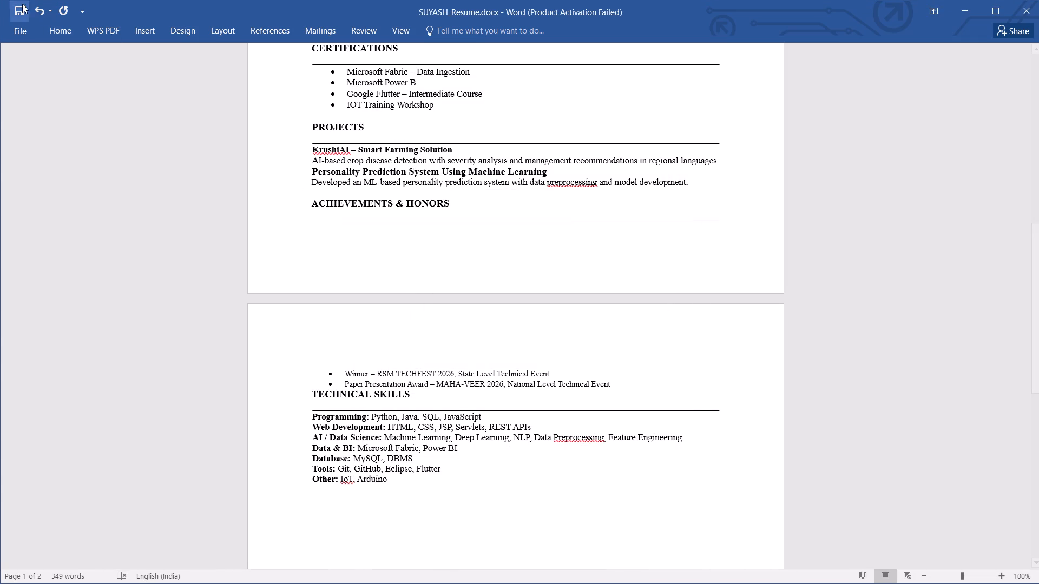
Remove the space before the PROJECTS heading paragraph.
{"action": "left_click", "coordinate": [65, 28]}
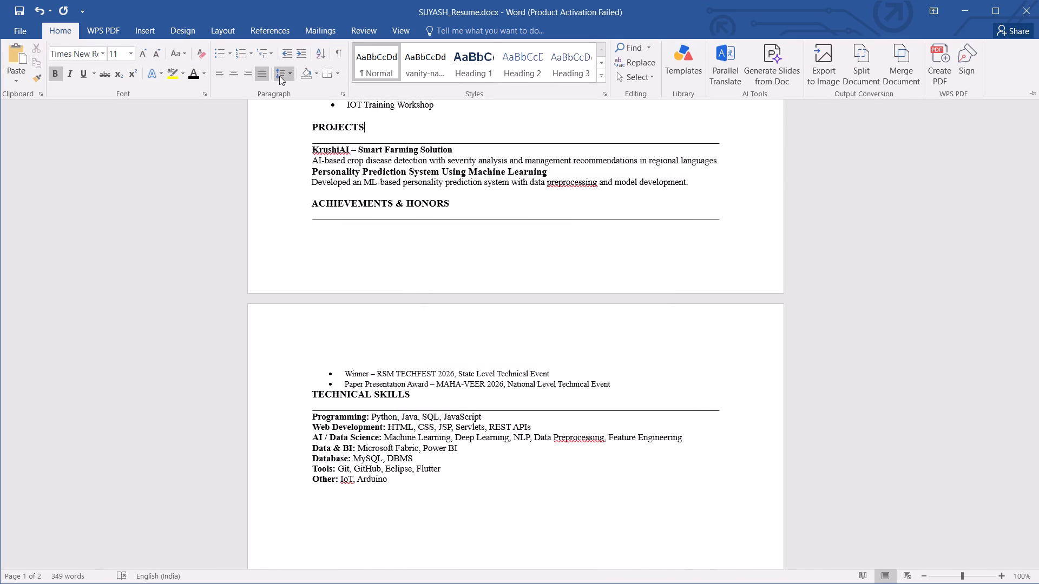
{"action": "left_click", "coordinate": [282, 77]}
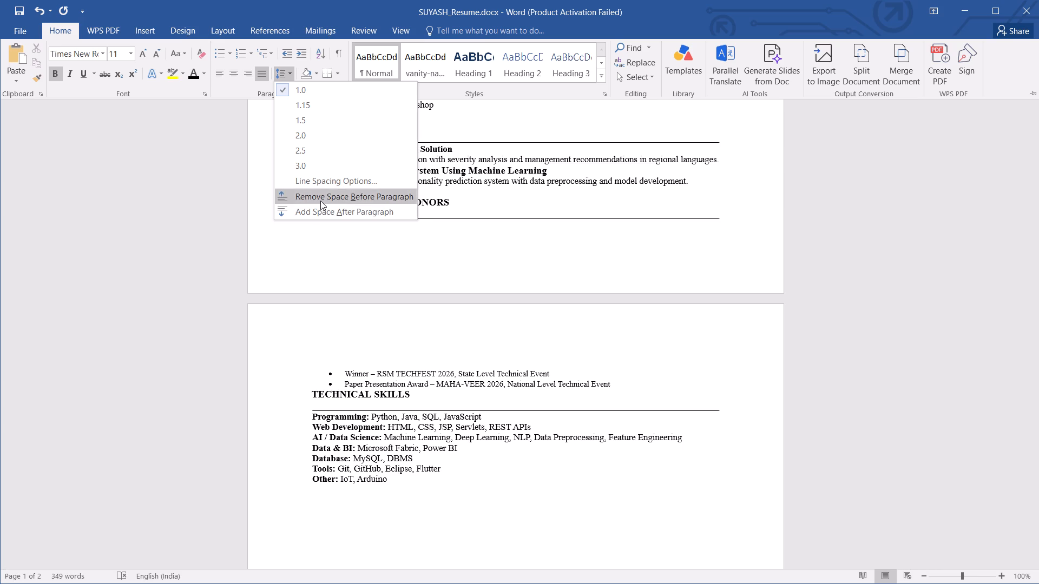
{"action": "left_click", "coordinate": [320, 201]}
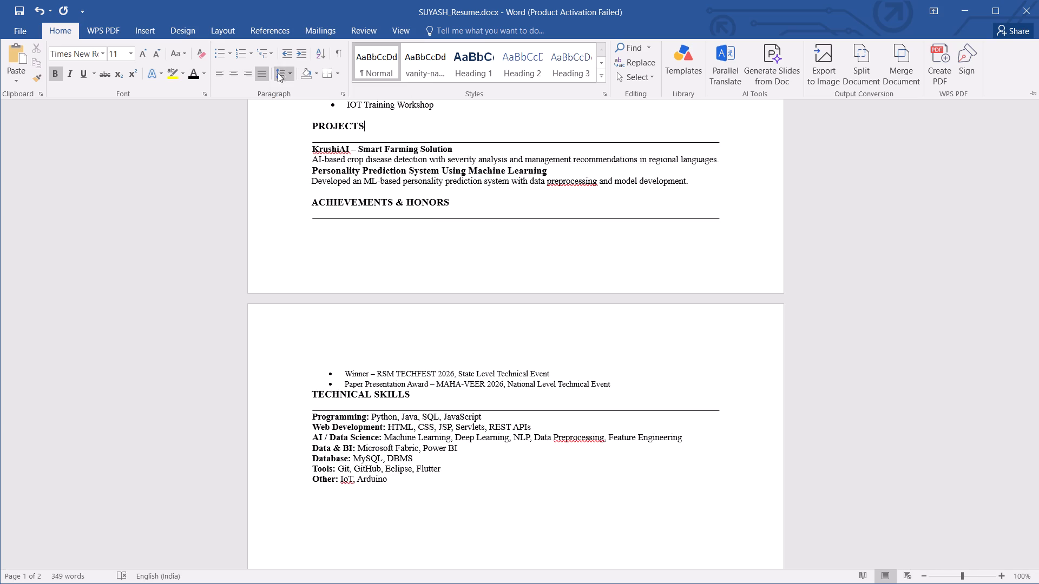
Make the PROJECTS heading's alignment, indentation and spacing settings the paragraph default for this document only.
{"action": "left_click", "coordinate": [279, 74]}
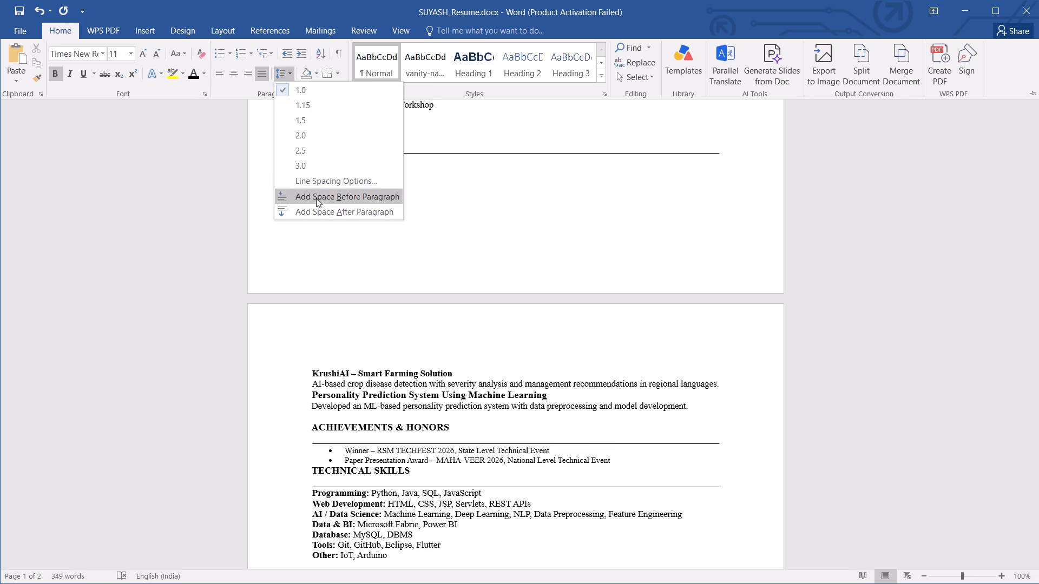
{"action": "left_click", "coordinate": [317, 182]}
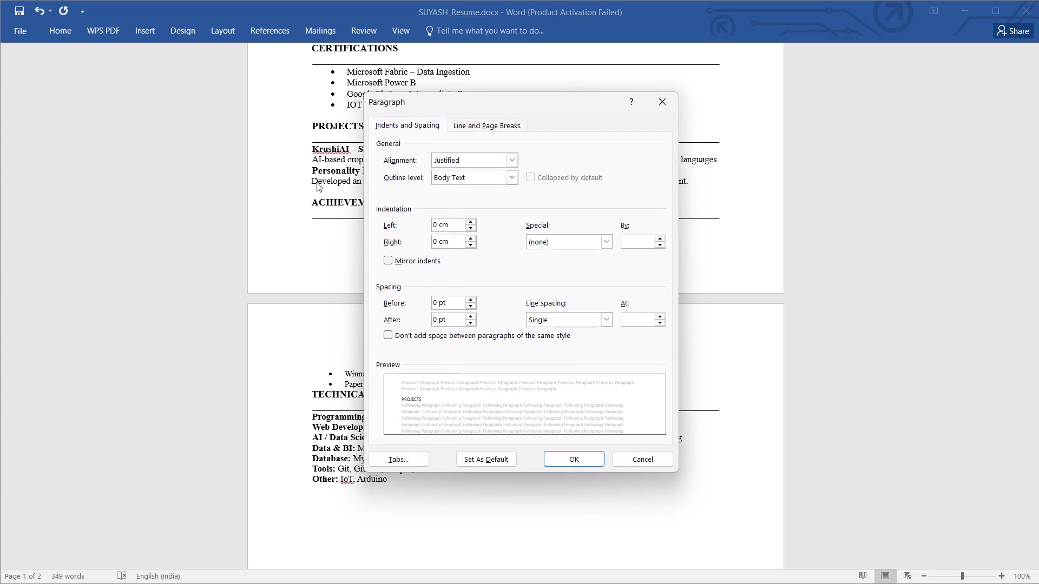
{"action": "left_click", "coordinate": [497, 452]}
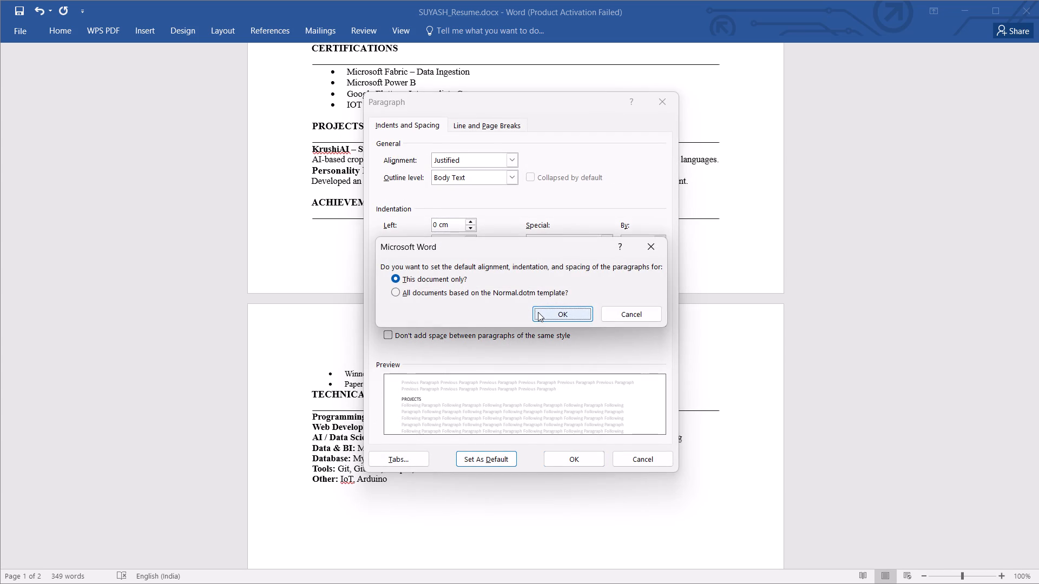
{"action": "left_click", "coordinate": [538, 312]}
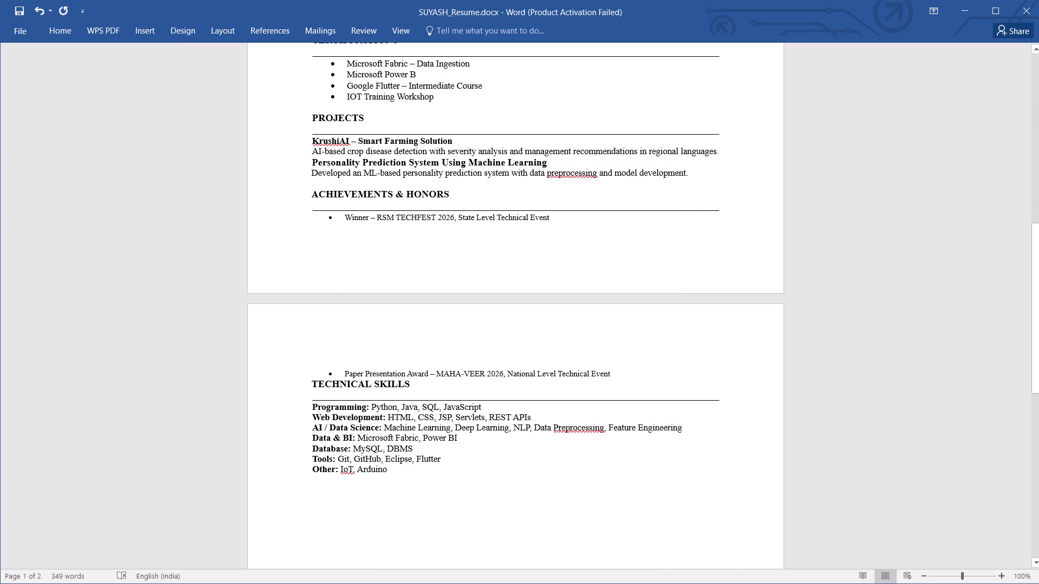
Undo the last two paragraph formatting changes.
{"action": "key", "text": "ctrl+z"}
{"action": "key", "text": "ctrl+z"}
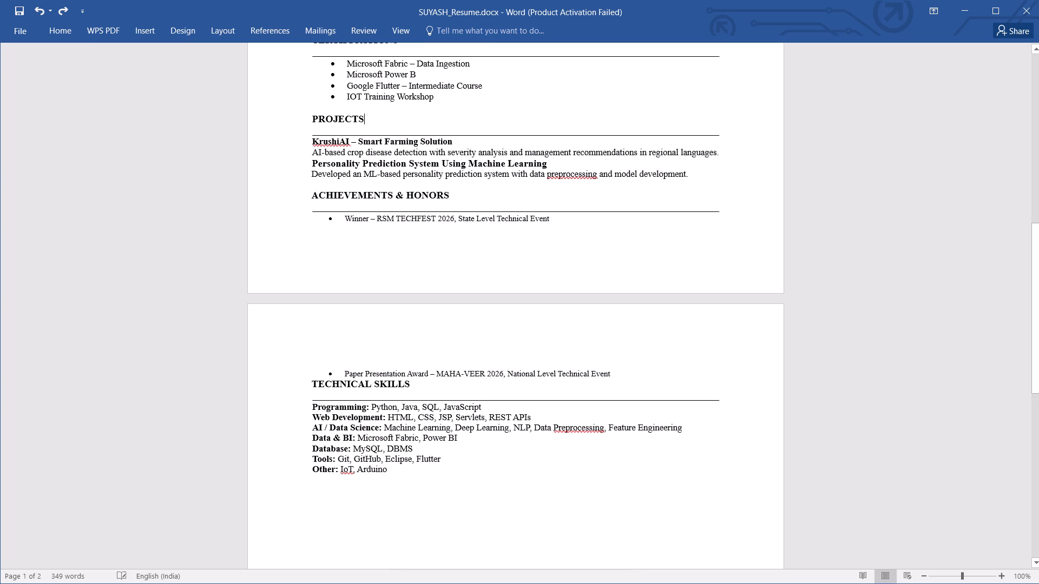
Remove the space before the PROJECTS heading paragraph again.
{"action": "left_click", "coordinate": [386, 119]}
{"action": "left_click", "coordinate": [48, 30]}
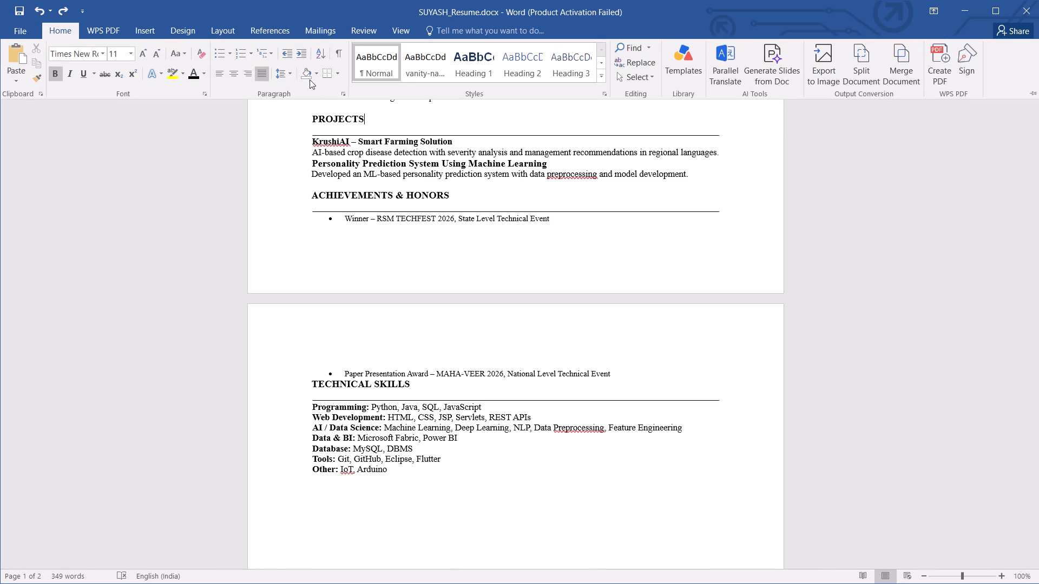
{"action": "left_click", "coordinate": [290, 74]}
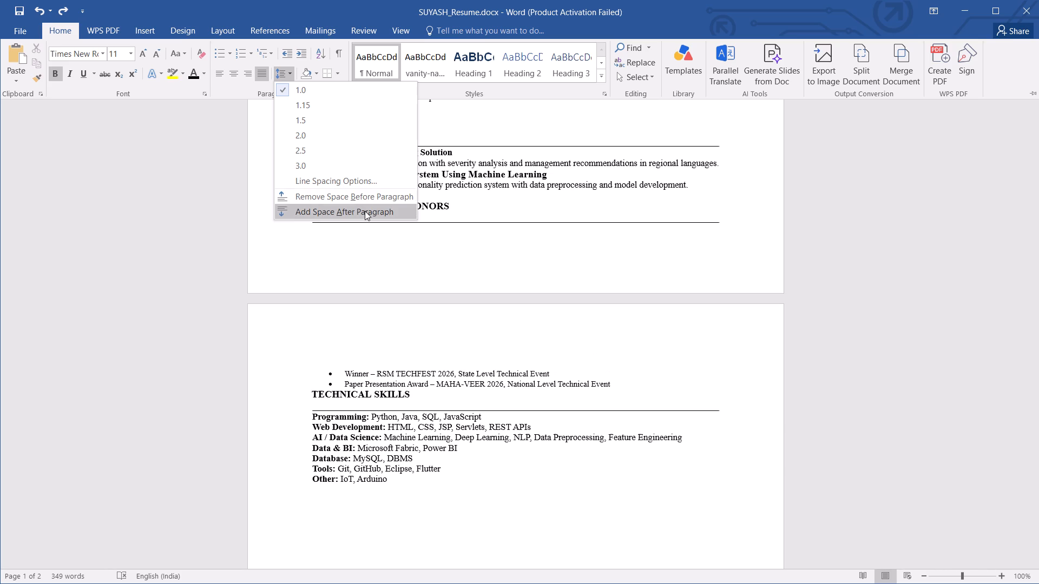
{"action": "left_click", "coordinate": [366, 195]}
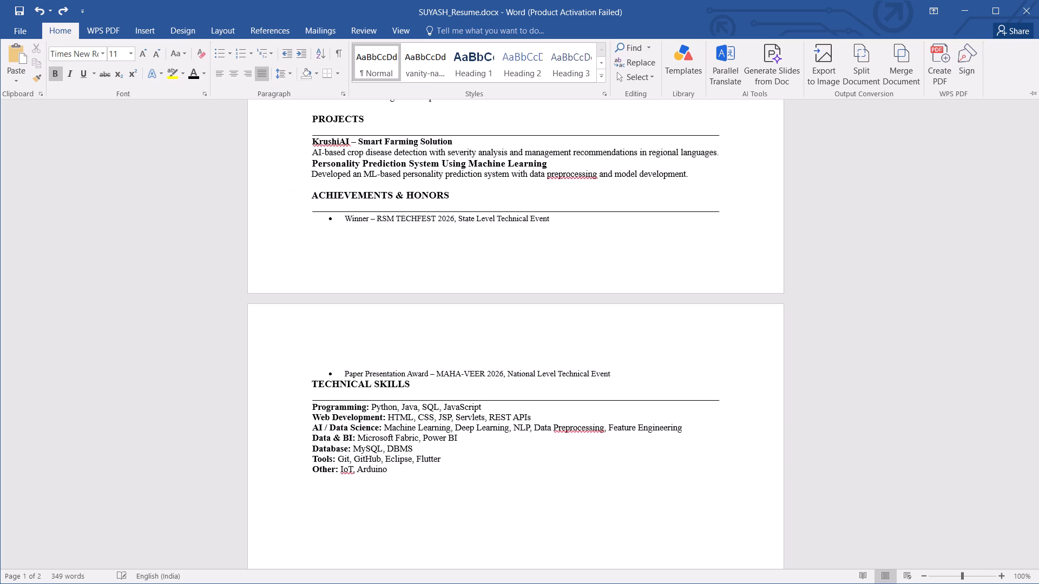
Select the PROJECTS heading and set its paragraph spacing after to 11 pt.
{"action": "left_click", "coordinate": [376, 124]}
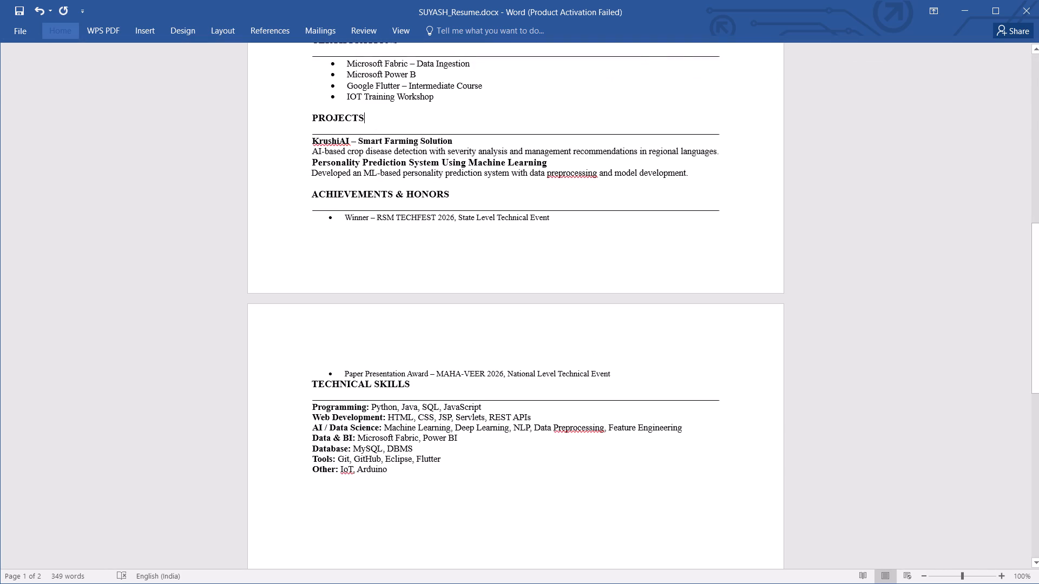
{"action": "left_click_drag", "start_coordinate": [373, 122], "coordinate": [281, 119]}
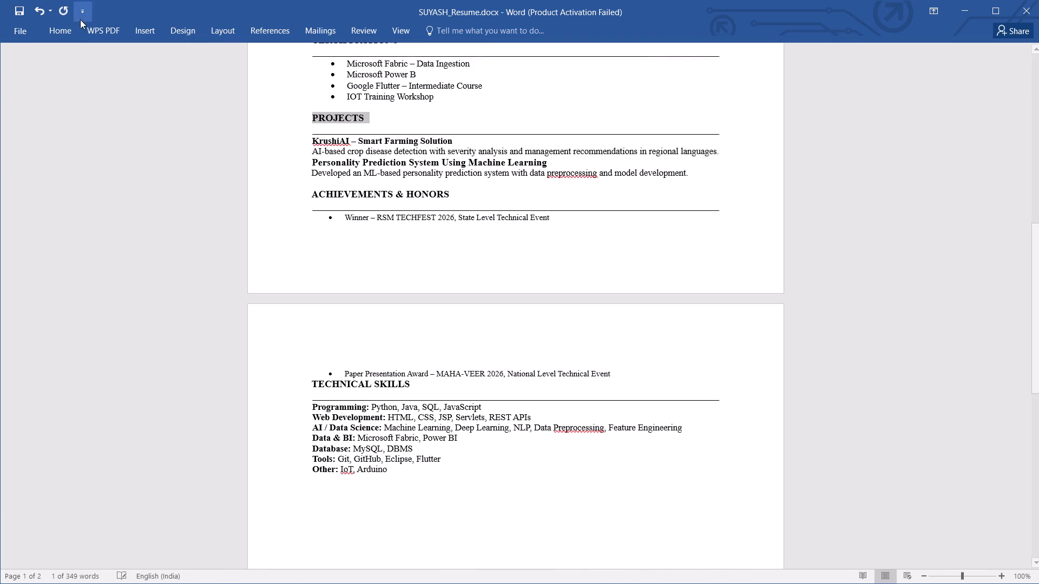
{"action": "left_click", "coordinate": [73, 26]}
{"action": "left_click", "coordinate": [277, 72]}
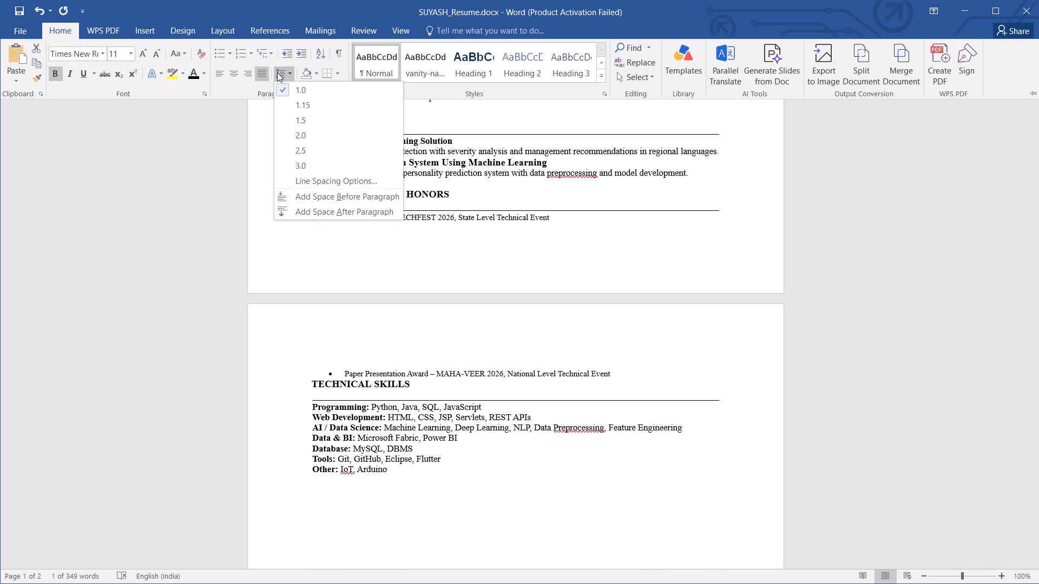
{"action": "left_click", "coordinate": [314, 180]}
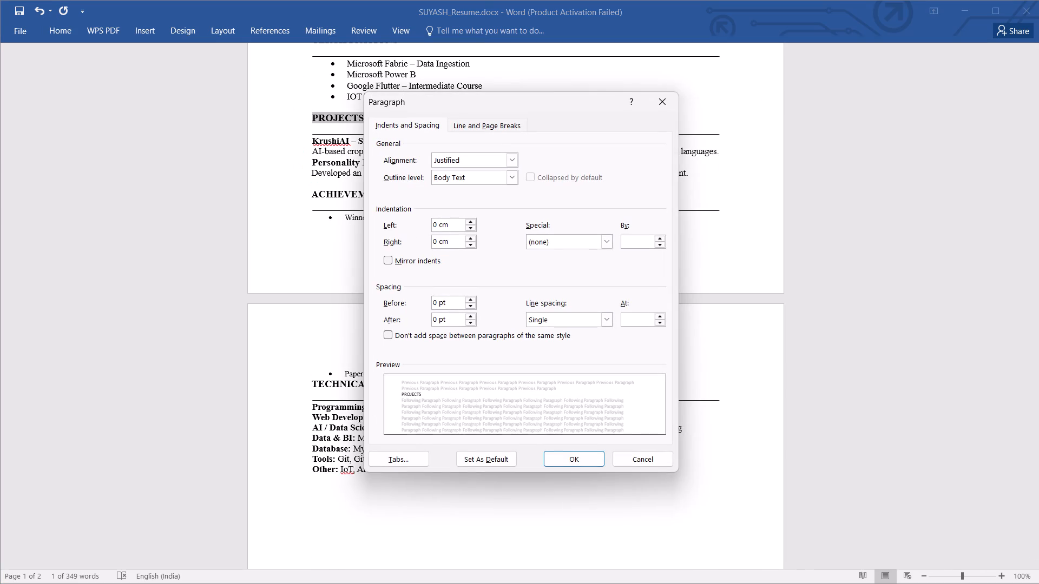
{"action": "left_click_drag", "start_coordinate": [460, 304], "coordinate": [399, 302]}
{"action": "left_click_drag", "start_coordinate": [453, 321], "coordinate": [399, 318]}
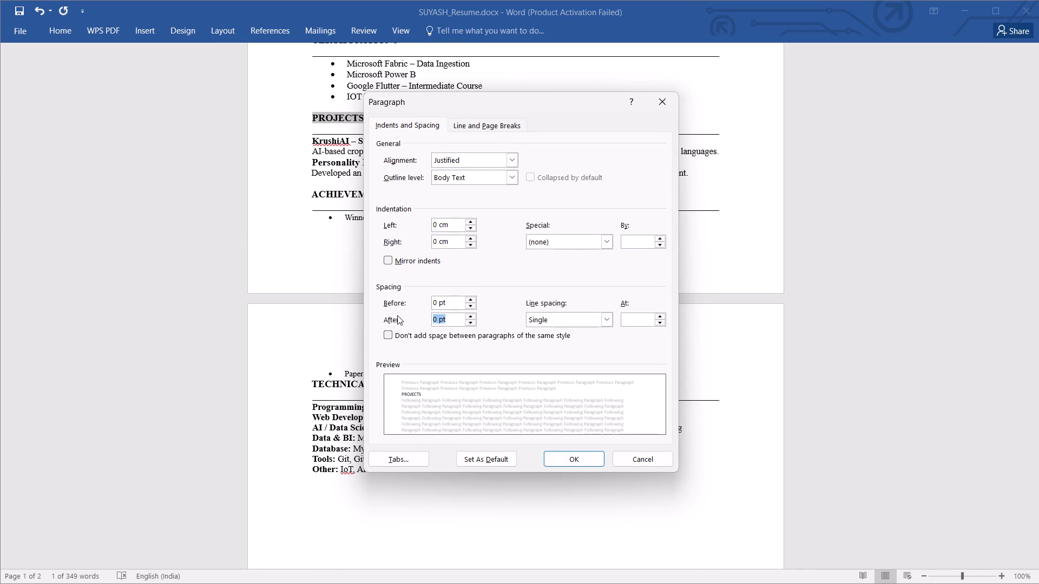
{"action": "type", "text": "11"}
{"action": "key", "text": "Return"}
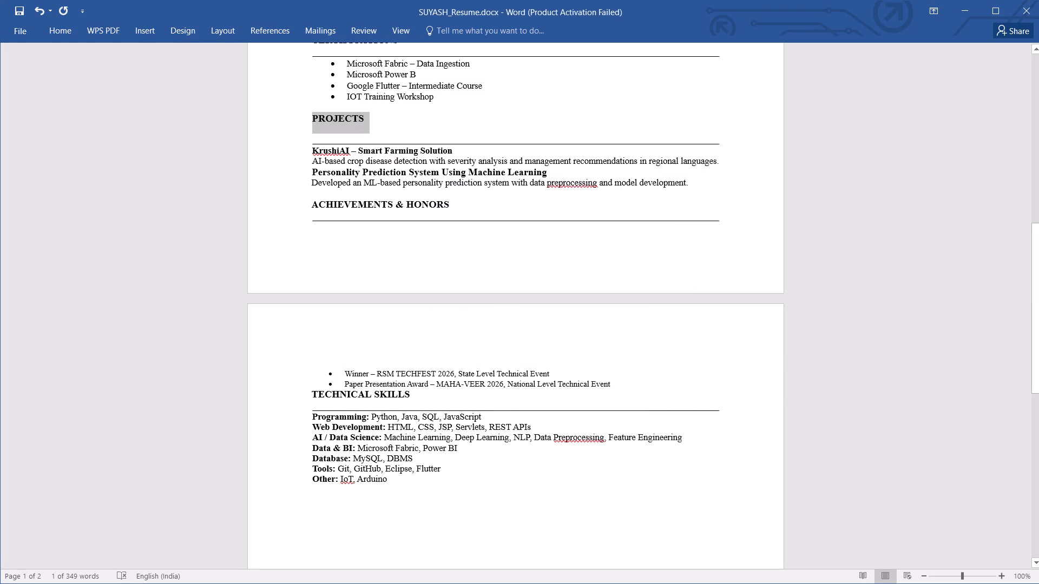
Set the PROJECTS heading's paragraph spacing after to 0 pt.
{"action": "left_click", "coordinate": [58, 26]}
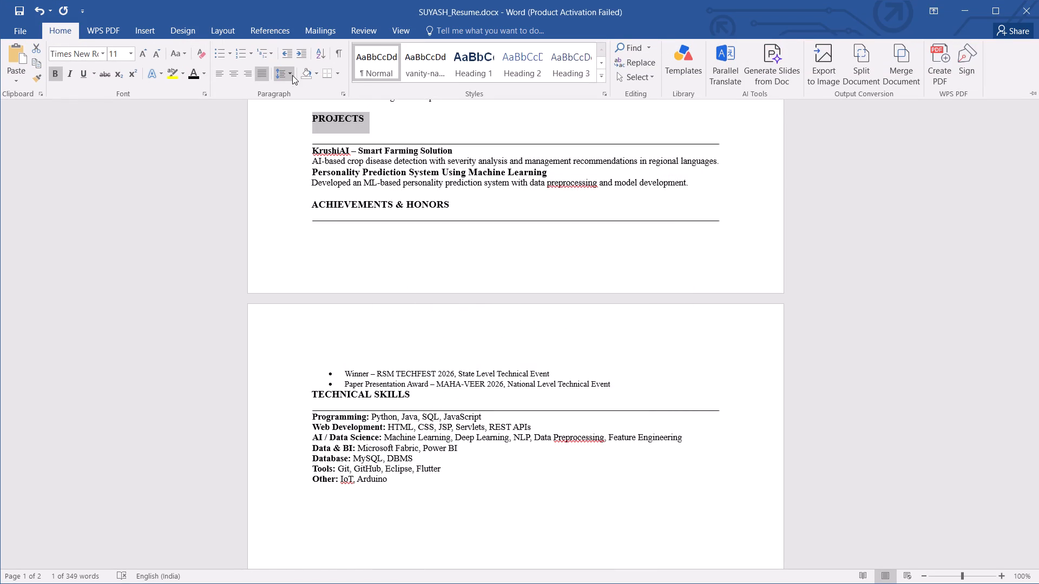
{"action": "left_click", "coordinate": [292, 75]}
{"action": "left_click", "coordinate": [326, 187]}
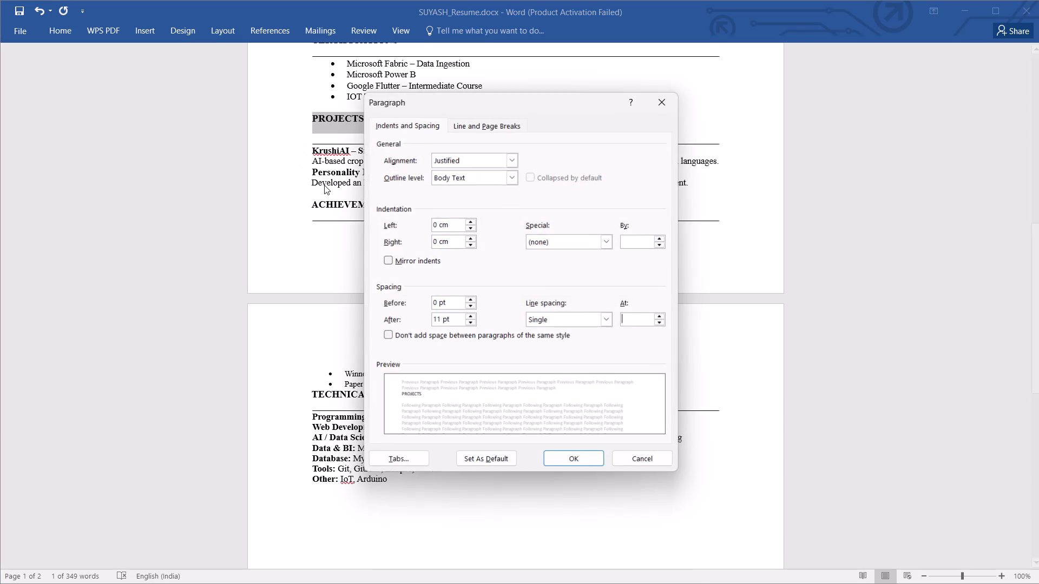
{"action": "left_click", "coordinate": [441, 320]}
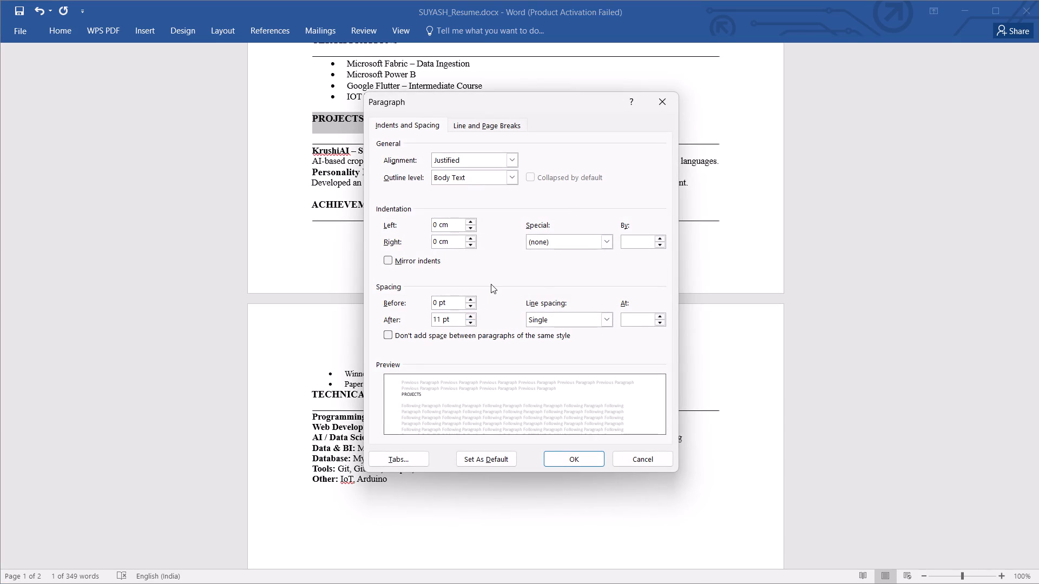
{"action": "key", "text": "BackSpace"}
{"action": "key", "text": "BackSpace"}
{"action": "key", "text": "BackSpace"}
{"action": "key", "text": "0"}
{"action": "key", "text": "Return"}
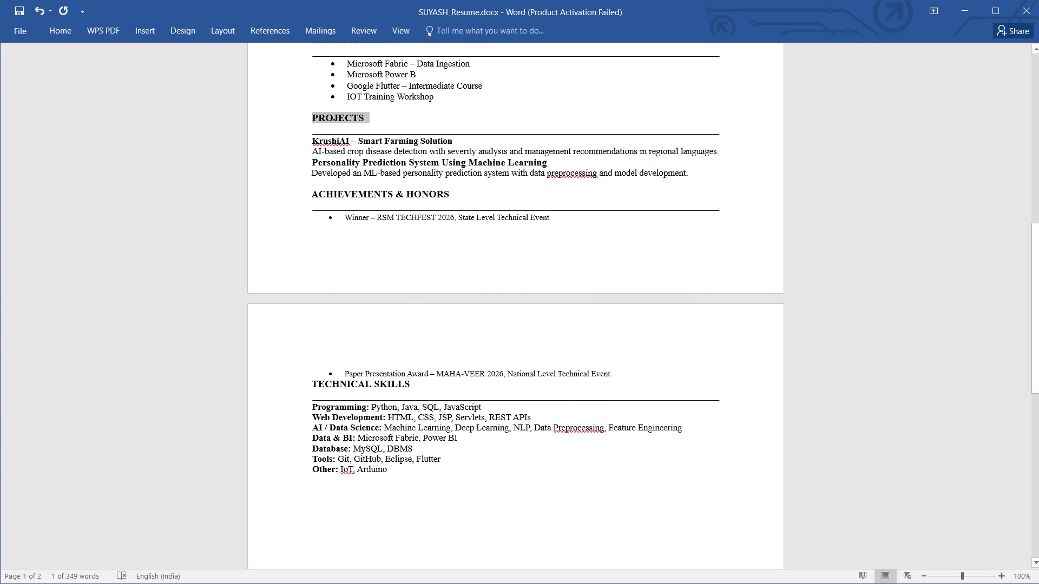
Set the PUBLICATIONS & RESEARCH heading's paragraph spacing after to 0 pt.
{"action": "left_click", "coordinate": [424, 125]}
{"action": "scroll", "coordinate": [424, 125], "scroll_direction": "up", "scroll_amount": 4}
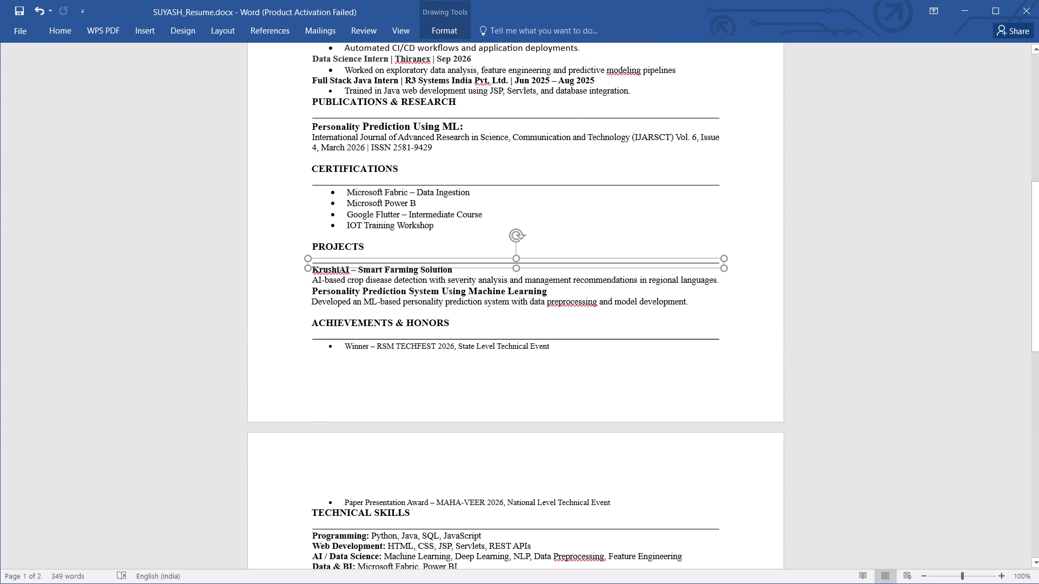
{"action": "scroll", "coordinate": [420, 135], "scroll_direction": "up", "scroll_amount": 4}
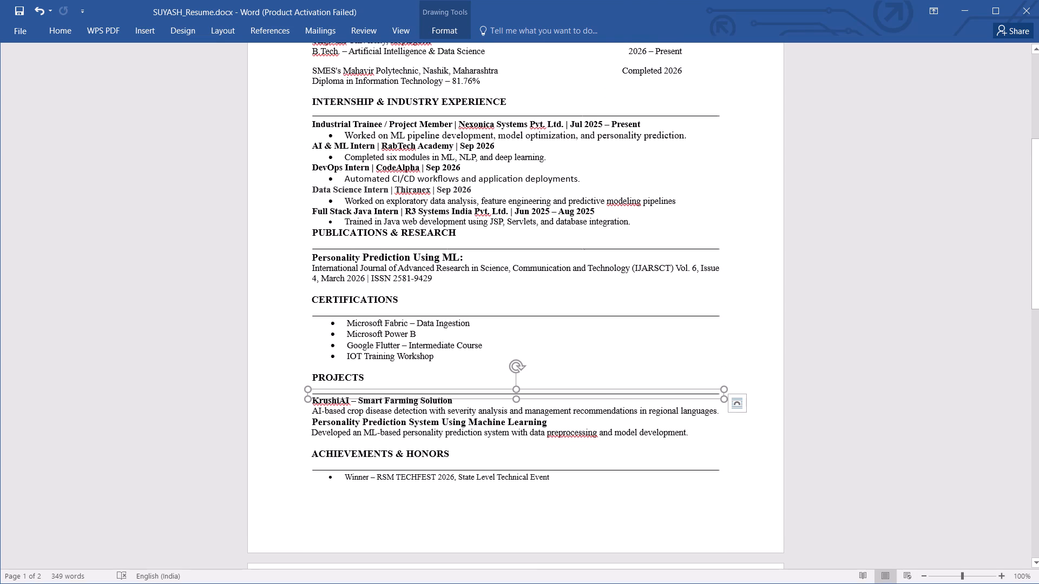
{"action": "left_click", "coordinate": [399, 242]}
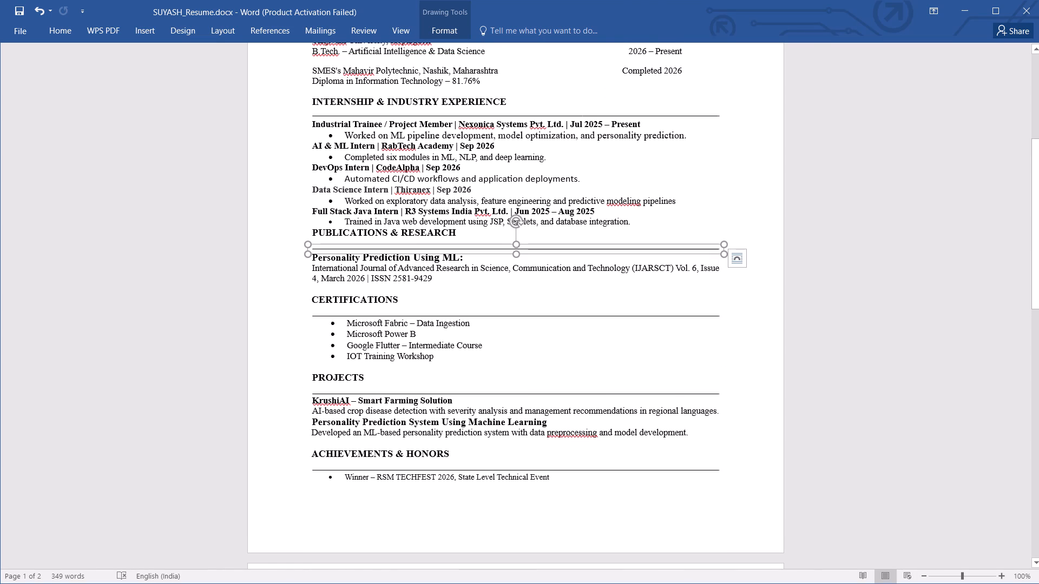
{"action": "left_click", "coordinate": [461, 231]}
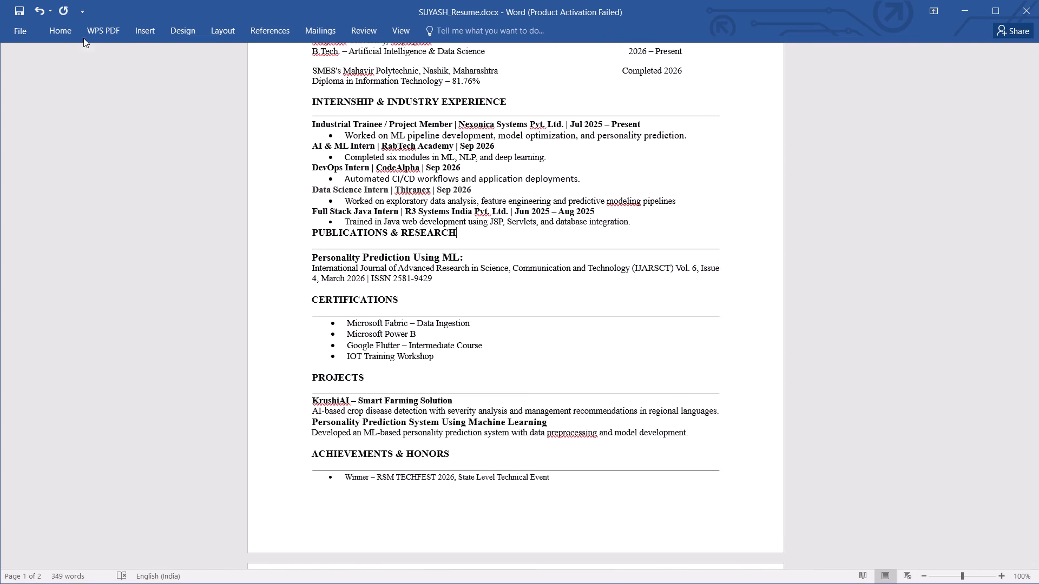
{"action": "left_click", "coordinate": [74, 34]}
{"action": "left_click", "coordinate": [291, 76]}
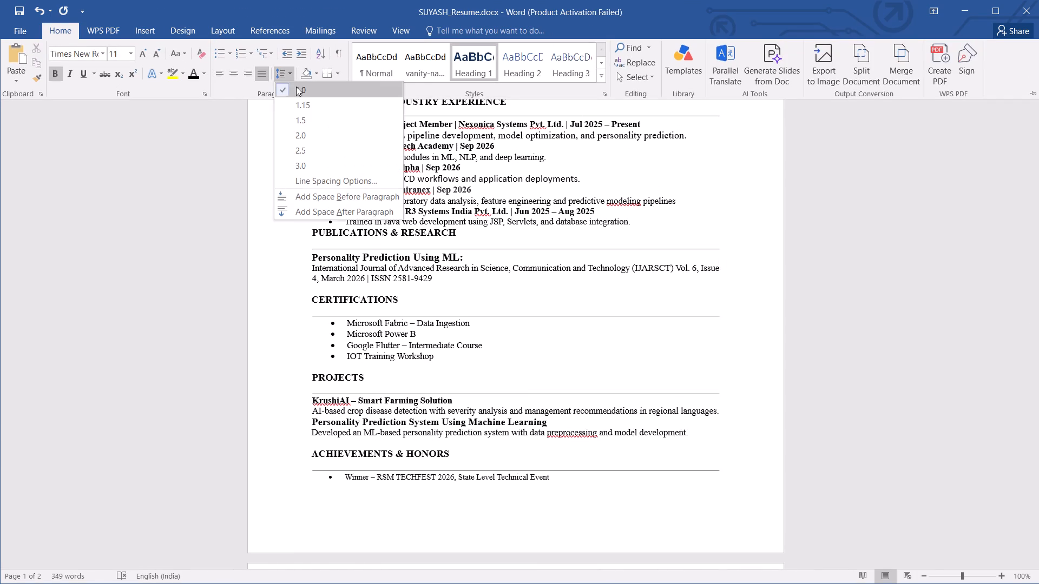
{"action": "left_click", "coordinate": [316, 180]}
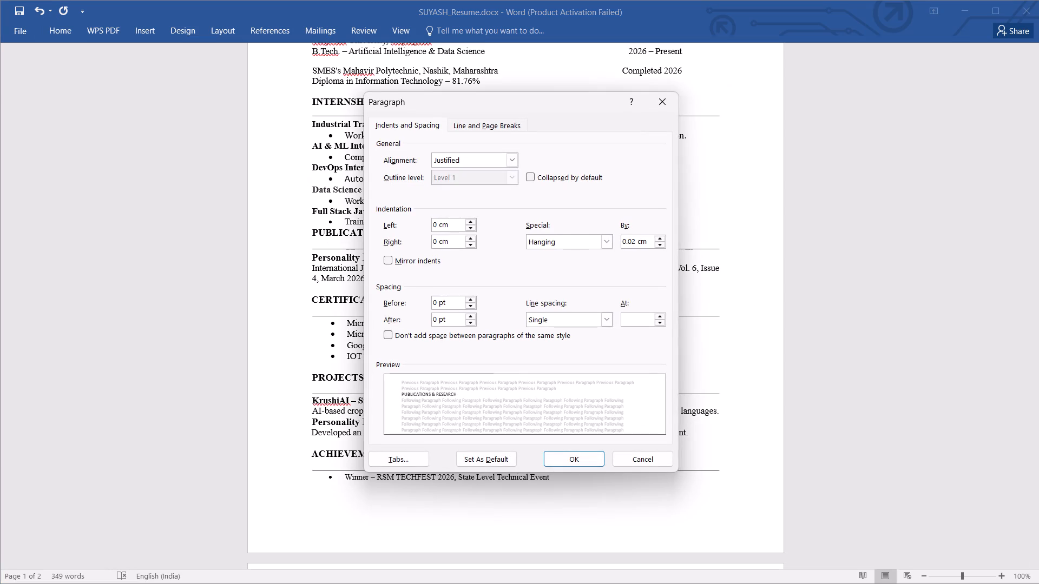
{"action": "left_click_drag", "start_coordinate": [456, 319], "coordinate": [369, 316]}
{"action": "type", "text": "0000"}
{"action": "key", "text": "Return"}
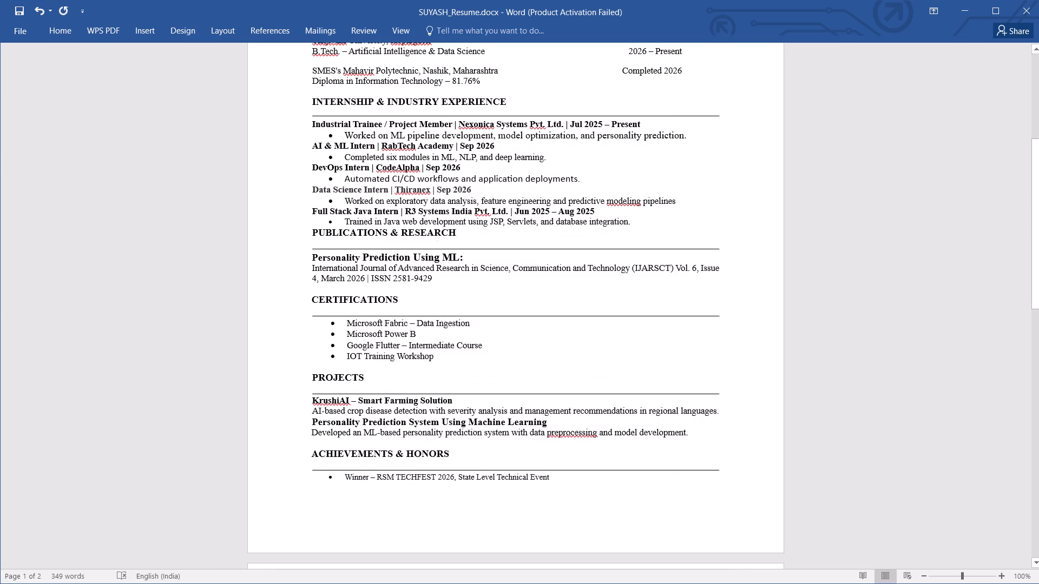
Insert a blank, unbulleted line between the last internship bullet and the PUBLICATIONS & RESEARCH heading.
{"action": "left_click", "coordinate": [716, 223]}
{"action": "key", "text": "Return"}
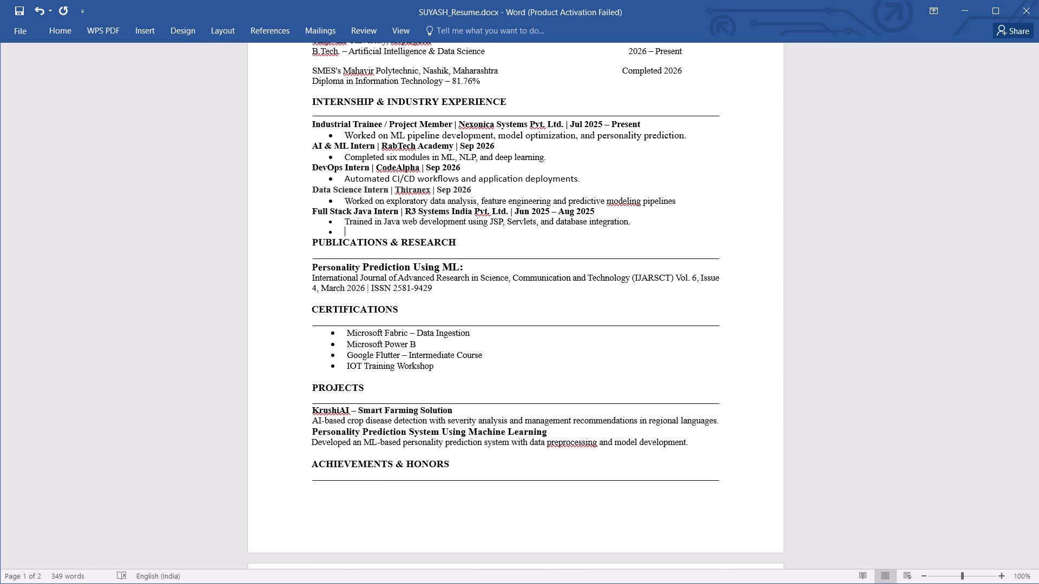
{"action": "key", "text": "BackSpace"}
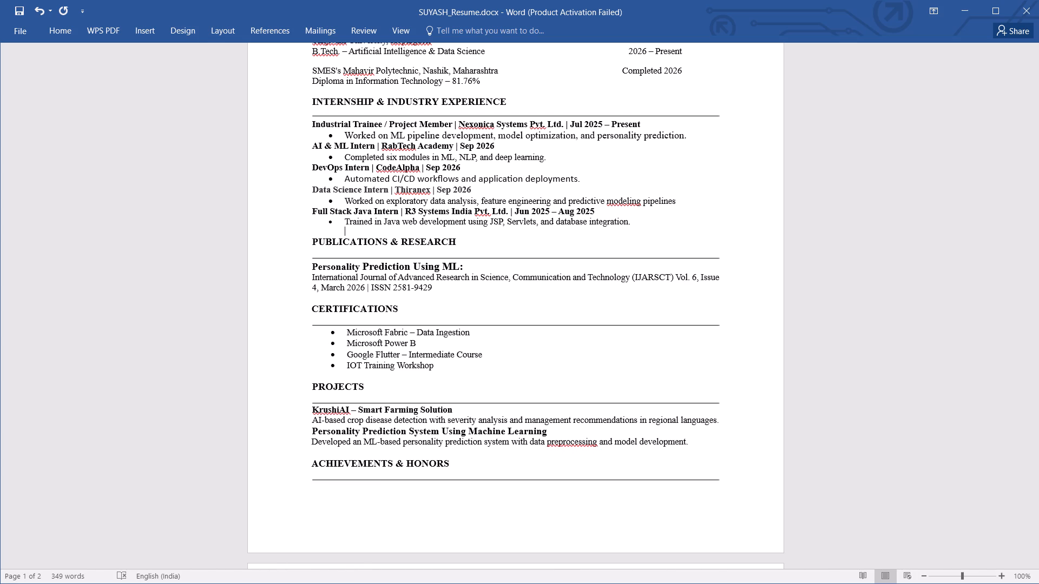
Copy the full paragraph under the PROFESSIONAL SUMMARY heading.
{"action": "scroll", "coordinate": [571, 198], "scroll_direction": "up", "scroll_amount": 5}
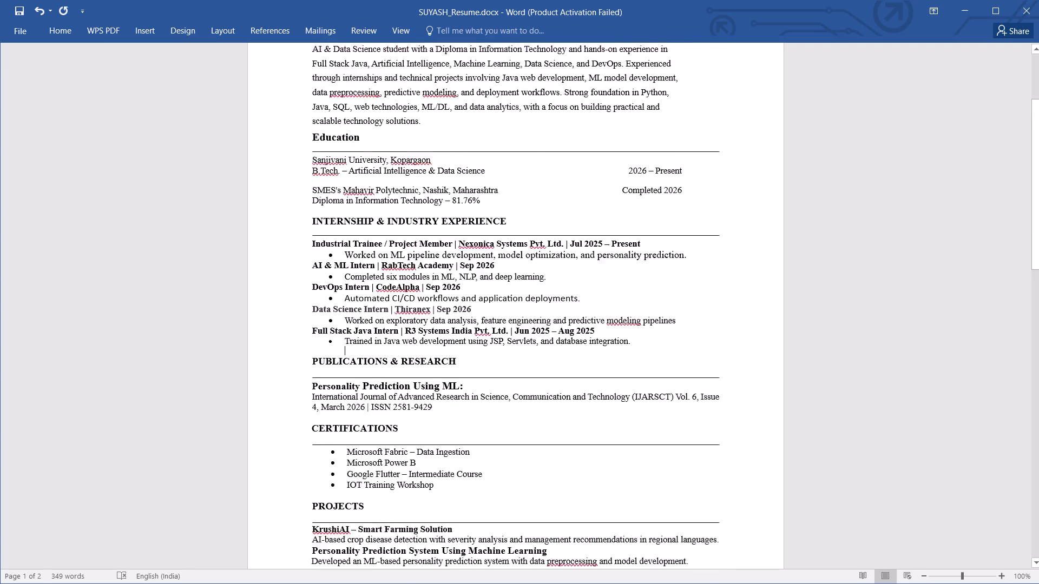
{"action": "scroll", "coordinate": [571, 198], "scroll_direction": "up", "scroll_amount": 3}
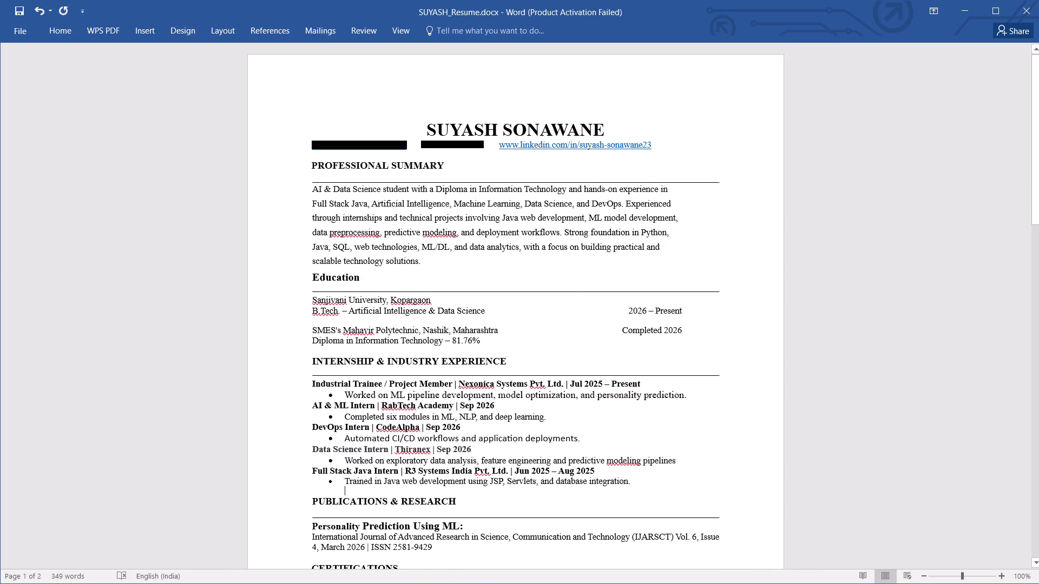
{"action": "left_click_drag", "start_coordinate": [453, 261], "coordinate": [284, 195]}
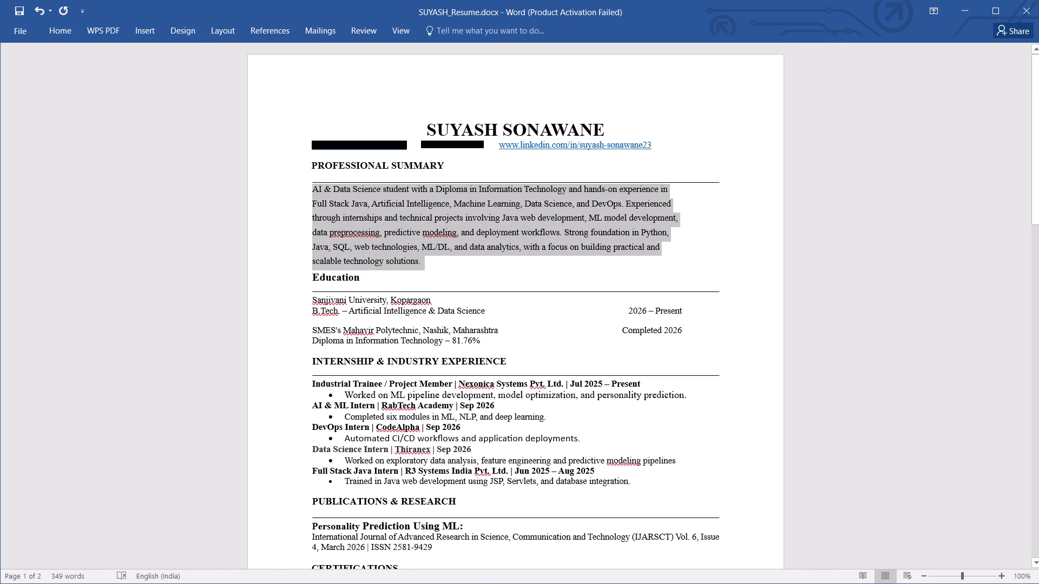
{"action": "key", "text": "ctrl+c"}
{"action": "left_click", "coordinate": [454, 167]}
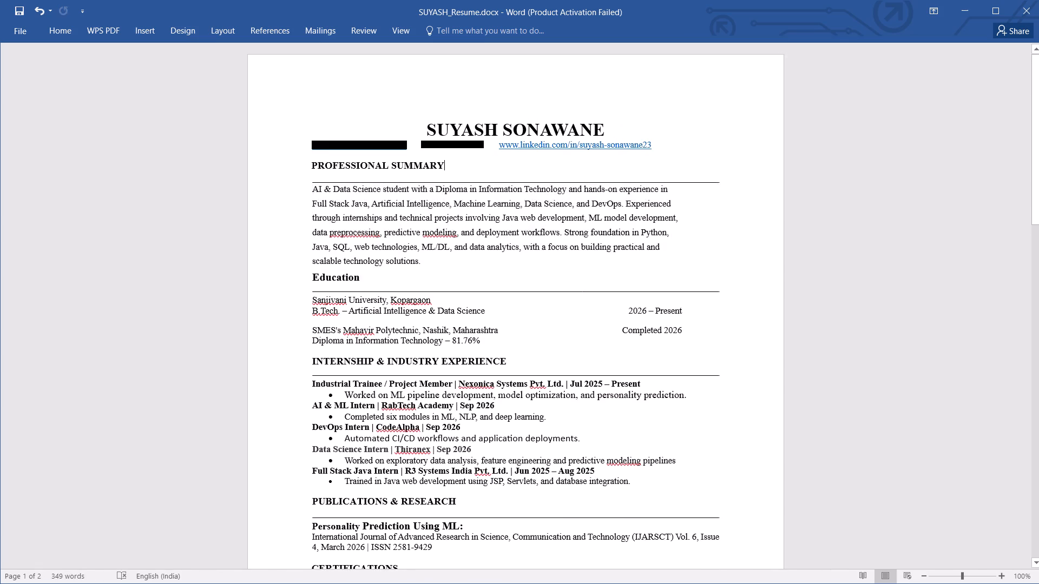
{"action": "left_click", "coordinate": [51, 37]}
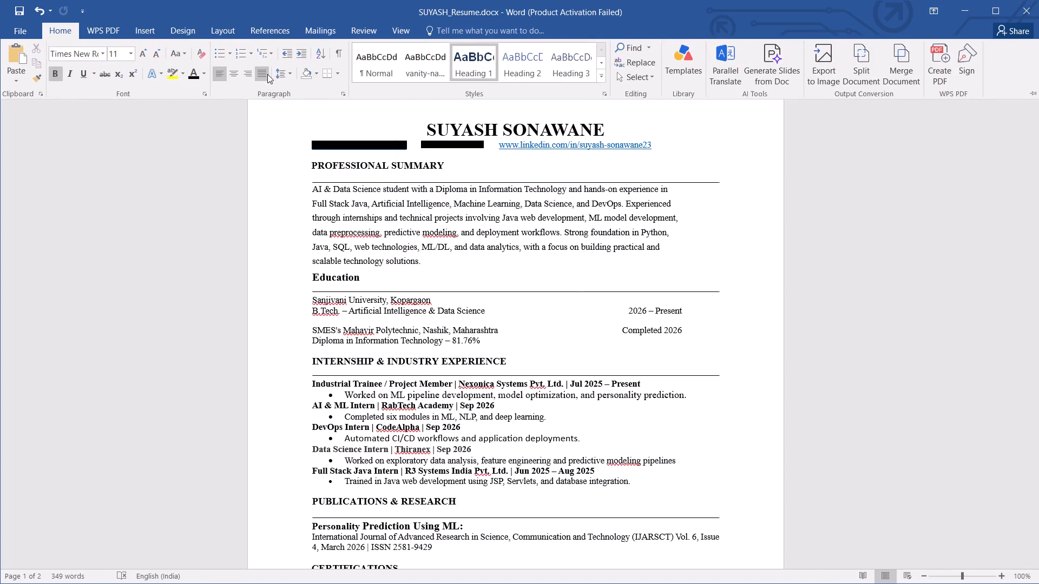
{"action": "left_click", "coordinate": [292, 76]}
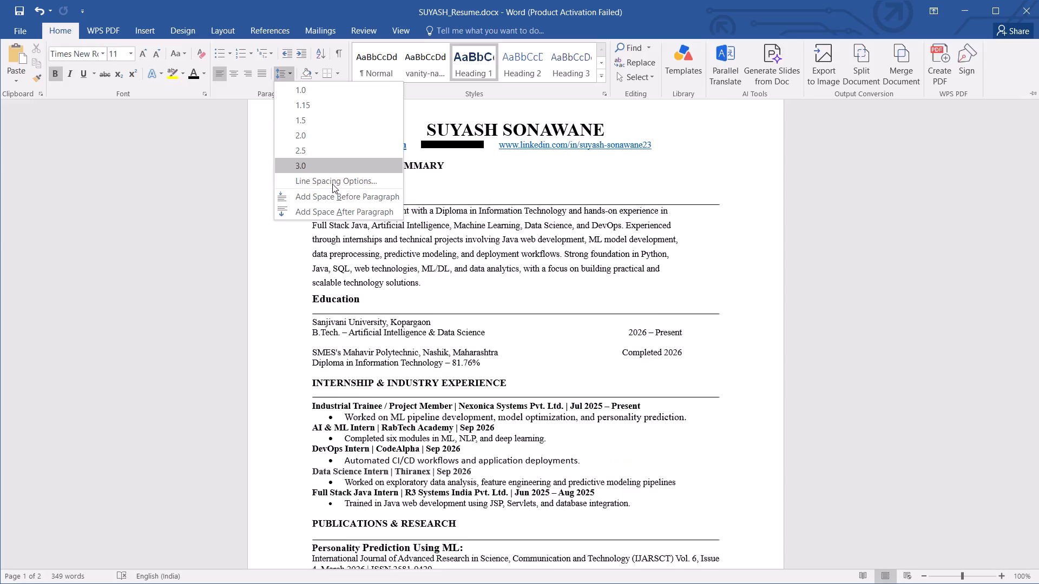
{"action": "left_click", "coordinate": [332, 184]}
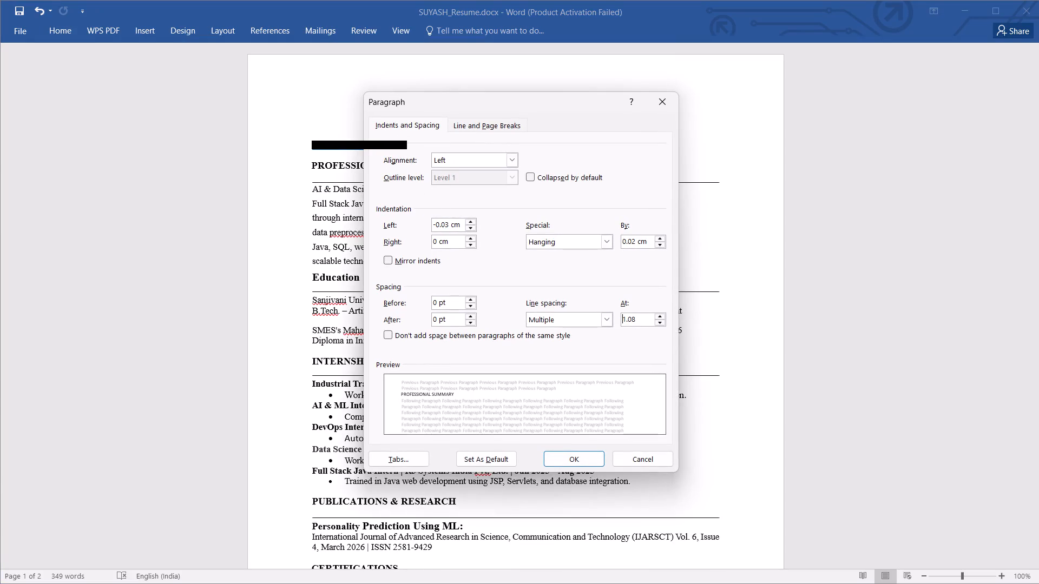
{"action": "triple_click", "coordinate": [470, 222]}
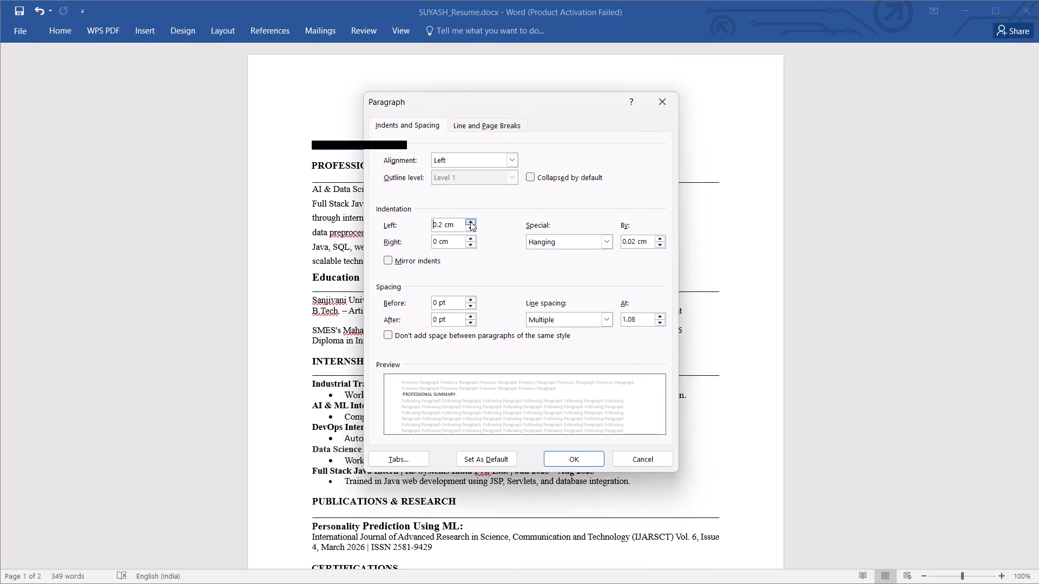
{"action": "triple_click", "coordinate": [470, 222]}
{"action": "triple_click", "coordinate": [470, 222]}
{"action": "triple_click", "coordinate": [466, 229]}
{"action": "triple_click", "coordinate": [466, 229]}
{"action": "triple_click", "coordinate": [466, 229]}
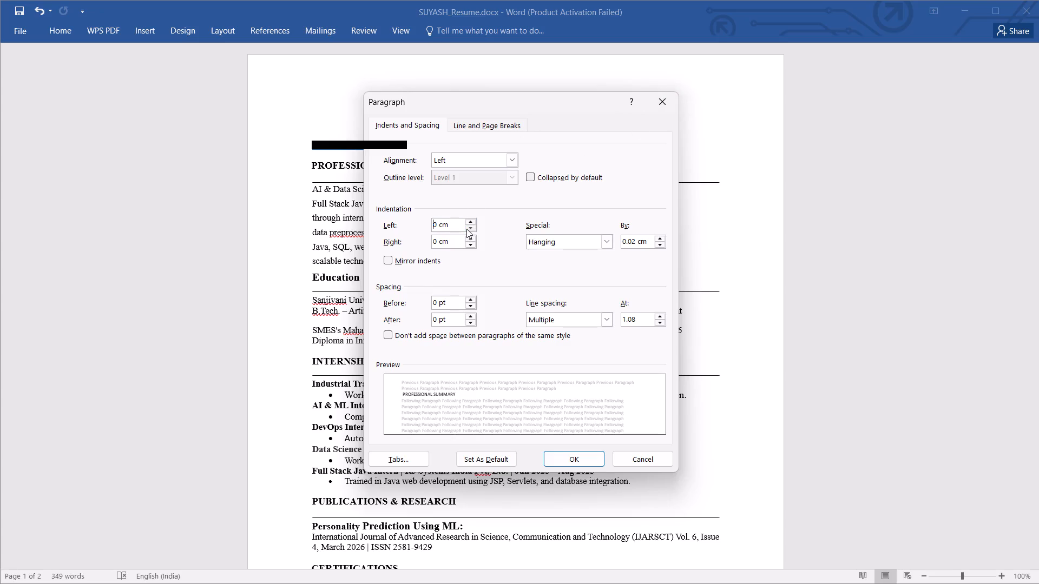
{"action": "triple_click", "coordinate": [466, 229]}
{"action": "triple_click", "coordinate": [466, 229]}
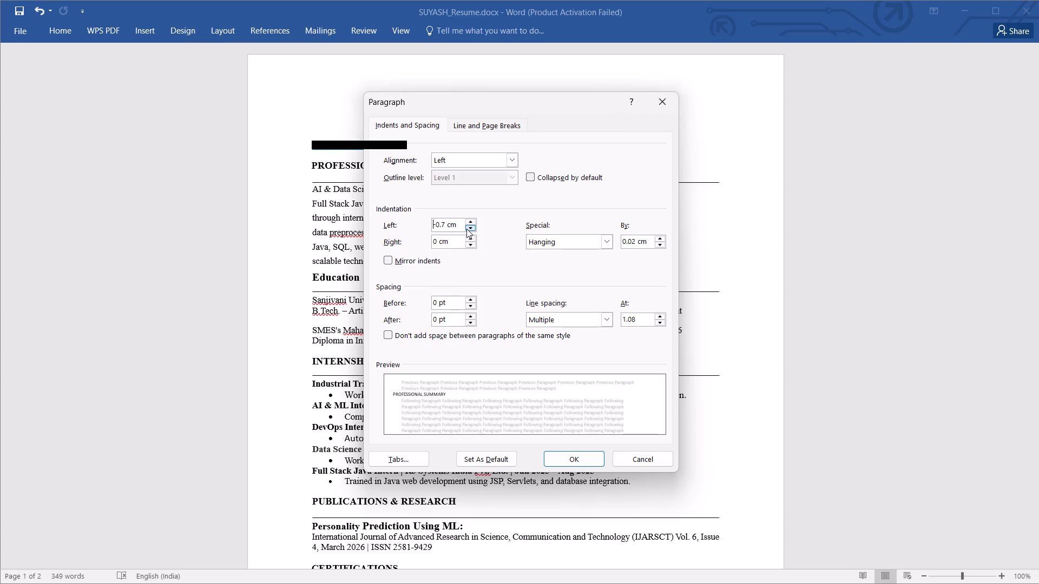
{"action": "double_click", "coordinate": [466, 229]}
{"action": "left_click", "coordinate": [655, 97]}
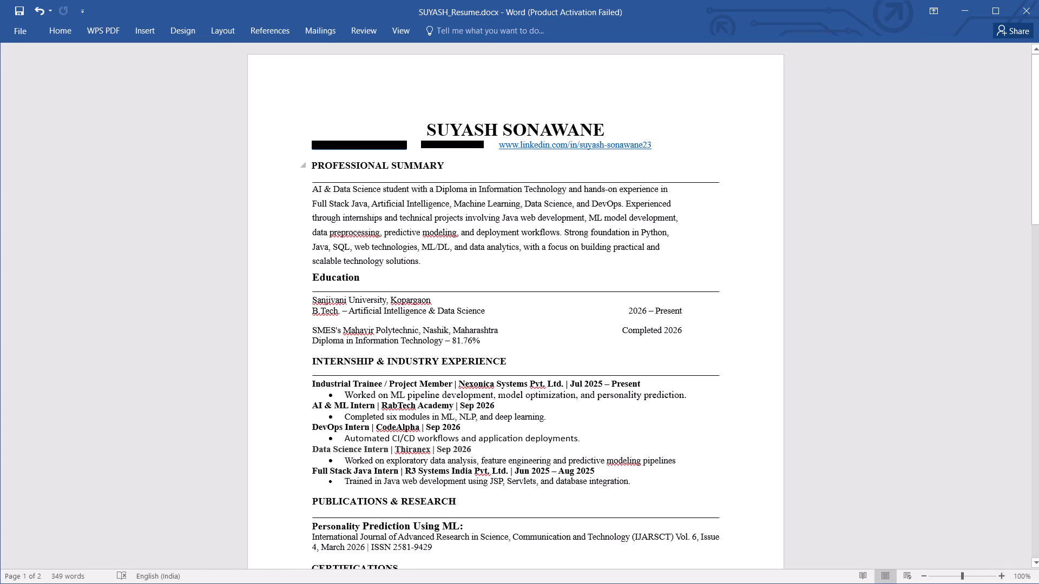
{"action": "left_click_drag", "start_coordinate": [432, 276], "coordinate": [307, 215]}
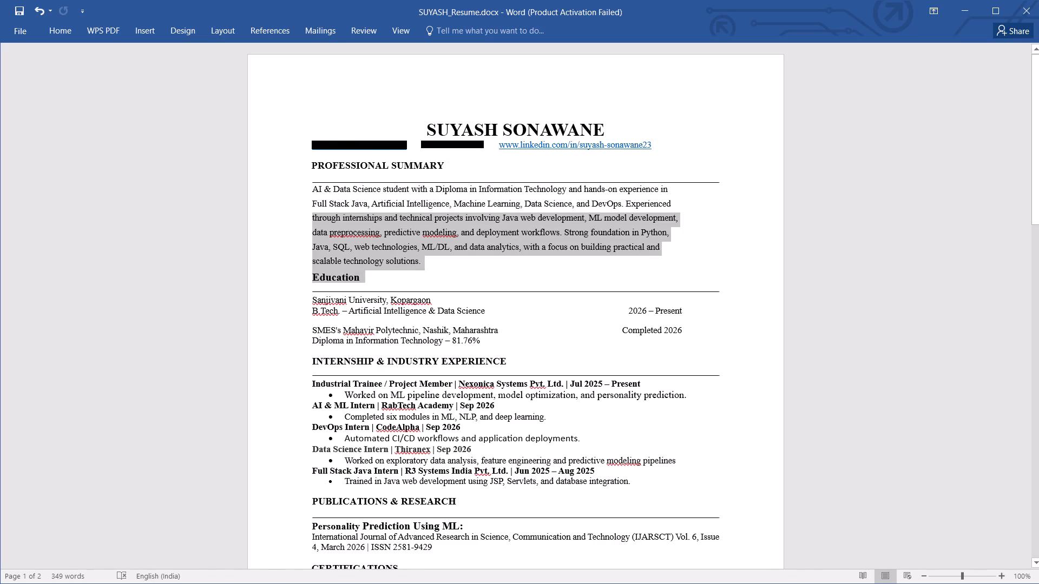
{"action": "left_click", "coordinate": [313, 226]}
{"action": "left_click_drag", "start_coordinate": [429, 257], "coordinate": [294, 205]}
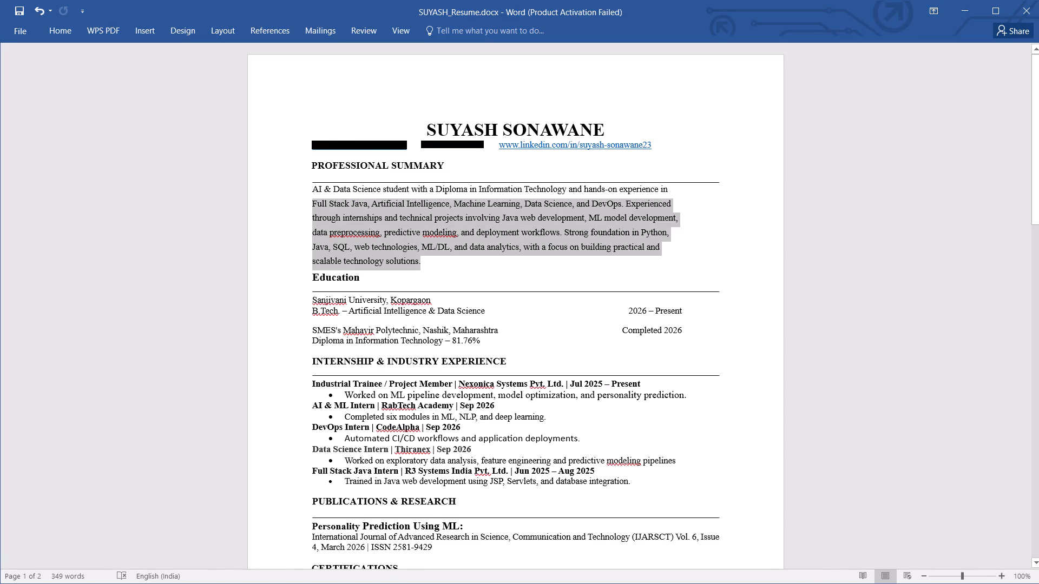
{"action": "left_click_drag", "start_coordinate": [294, 205], "coordinate": [294, 193]}
{"action": "key", "text": "ctrl+c"}
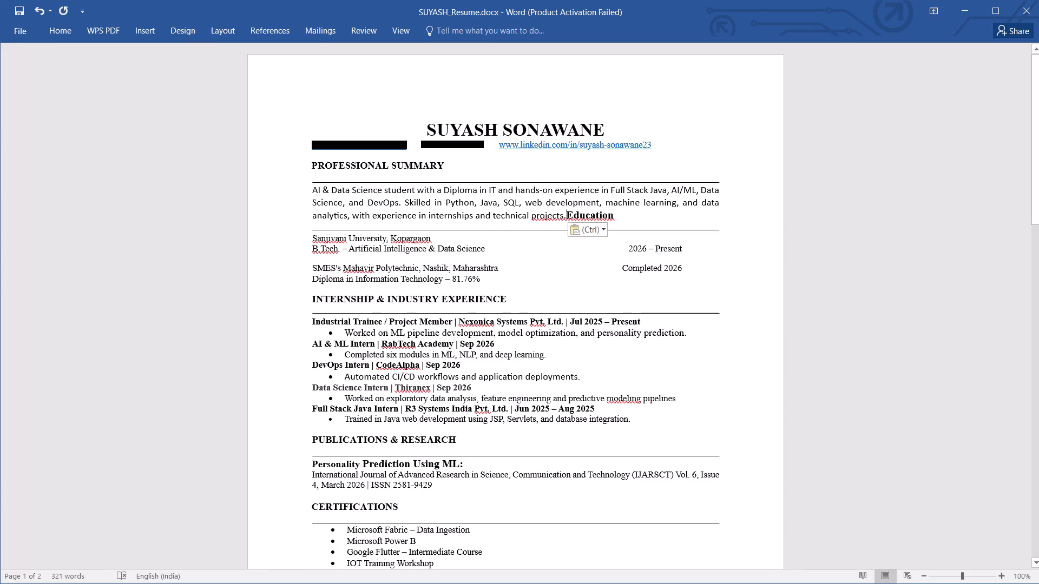
{"action": "key", "text": "Return"}
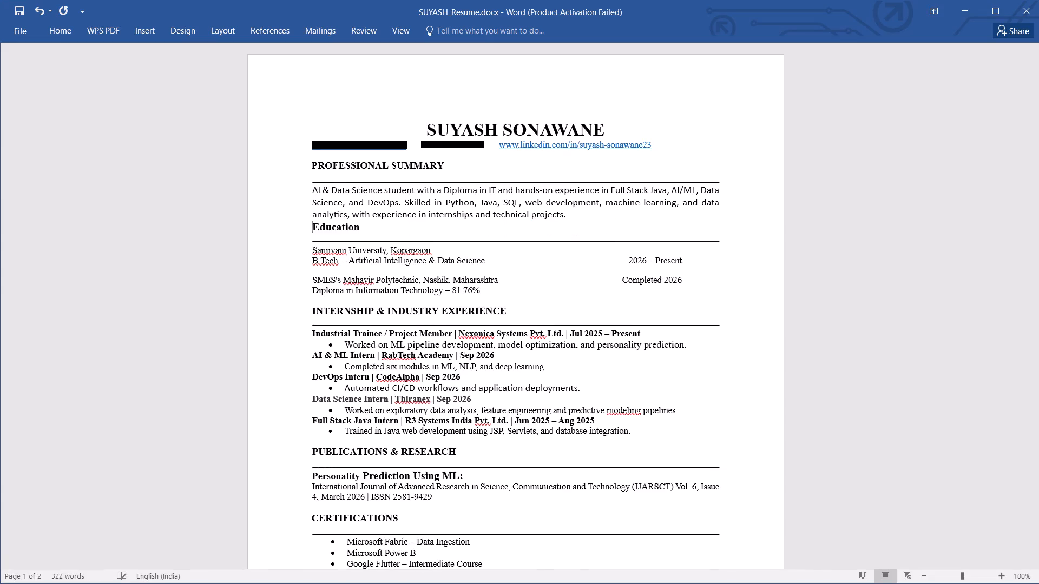
Insert a blank line between the end of the professional summary paragraph and the Education heading.
{"action": "key", "text": "Return"}
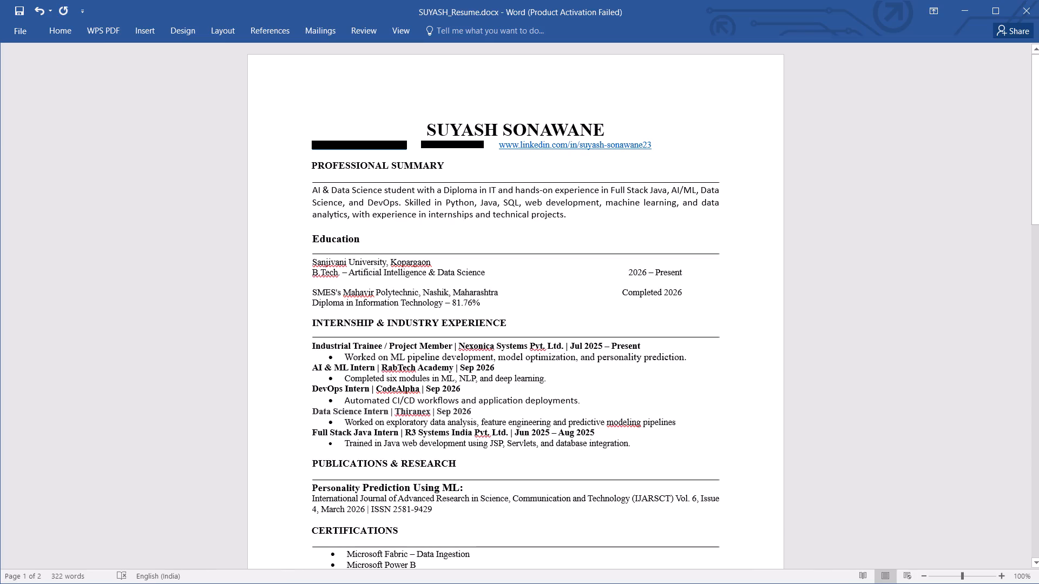
{"action": "key", "text": "BackSpace"}
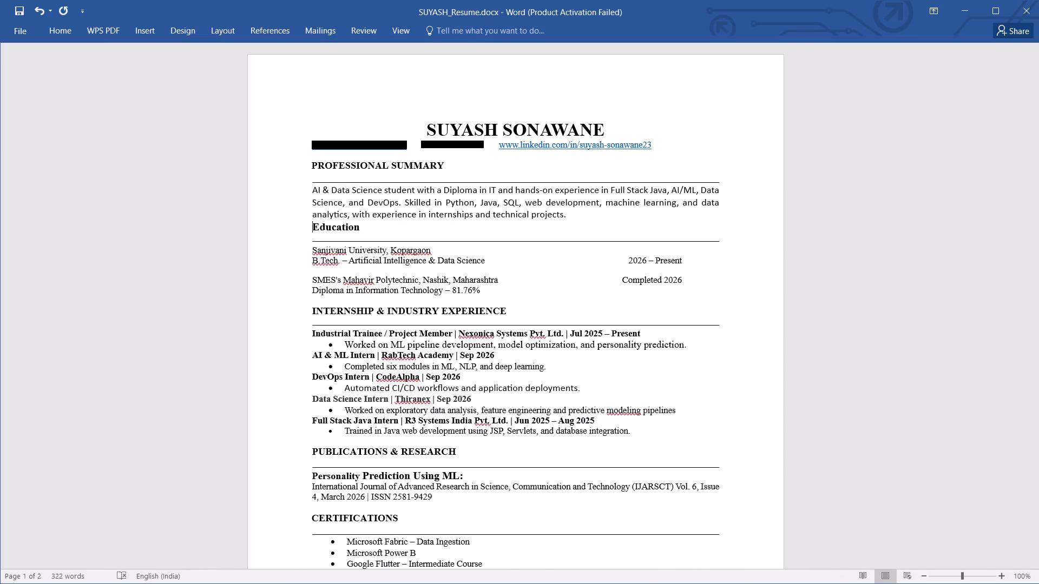
{"action": "left_click", "coordinate": [580, 212]}
{"action": "key", "text": "Return"}
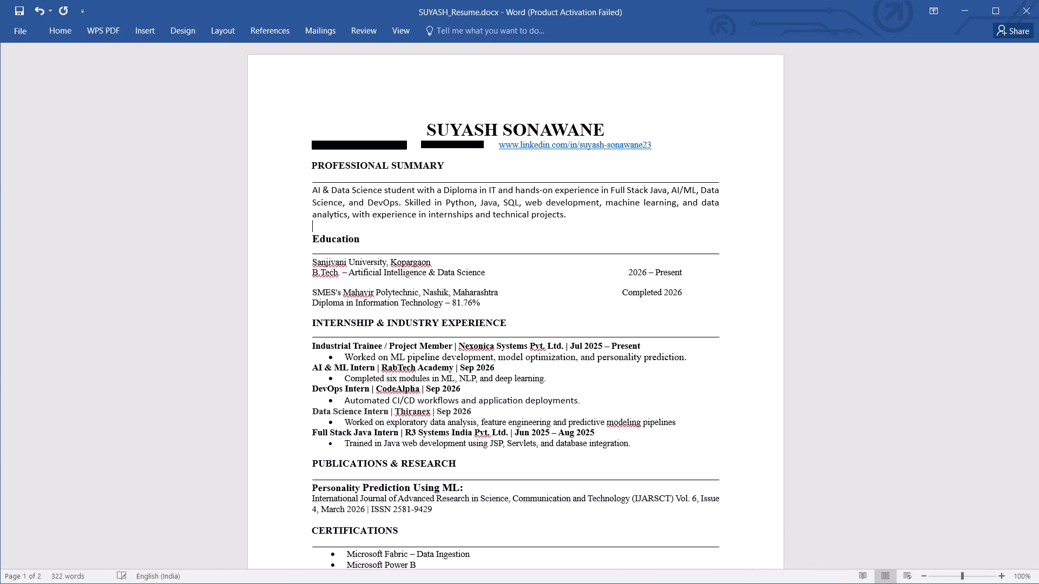
{"action": "key", "text": "Down"}
{"action": "key", "text": "Down"}
Review the layout of the resume's remaining sections, down to the technical skills list on the second page.
{"action": "scroll", "coordinate": [580, 212], "scroll_direction": "down", "scroll_amount": 8}
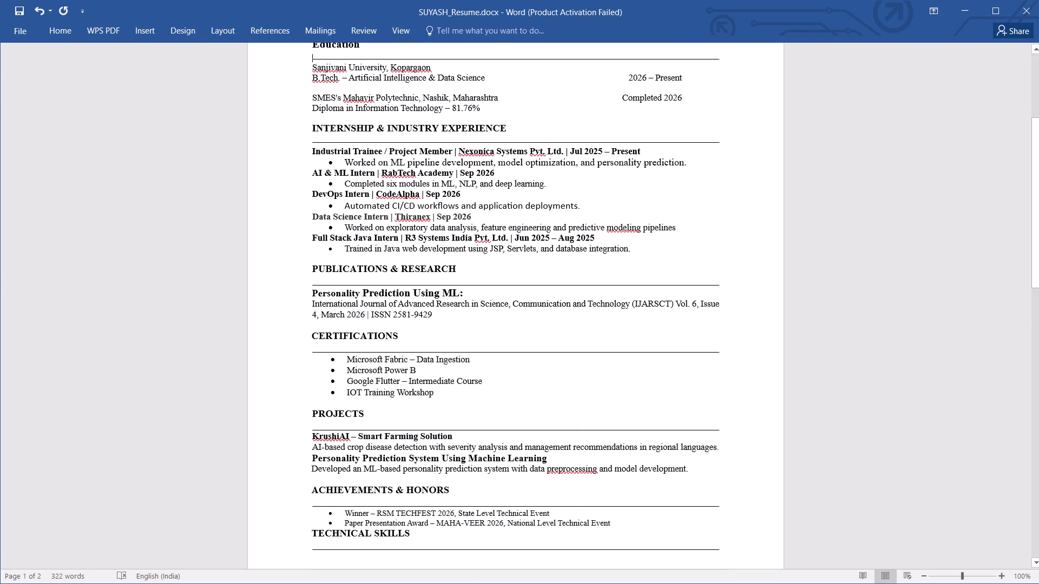
{"action": "scroll", "coordinate": [580, 213], "scroll_direction": "down", "scroll_amount": 10}
{"action": "scroll", "coordinate": [468, 202], "scroll_direction": "up", "scroll_amount": 2}
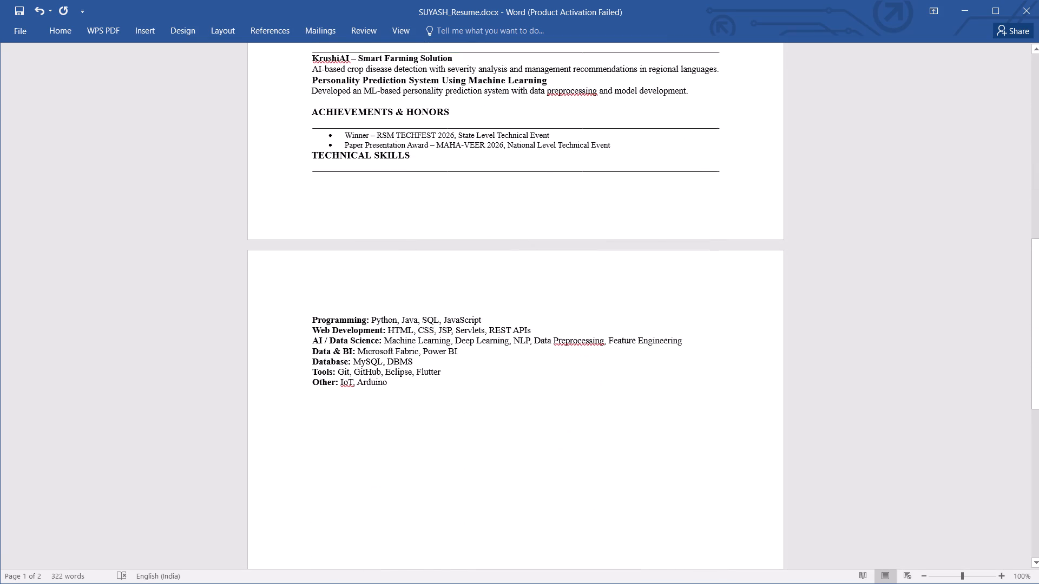
{"action": "scroll", "coordinate": [468, 202], "scroll_direction": "up", "scroll_amount": 2}
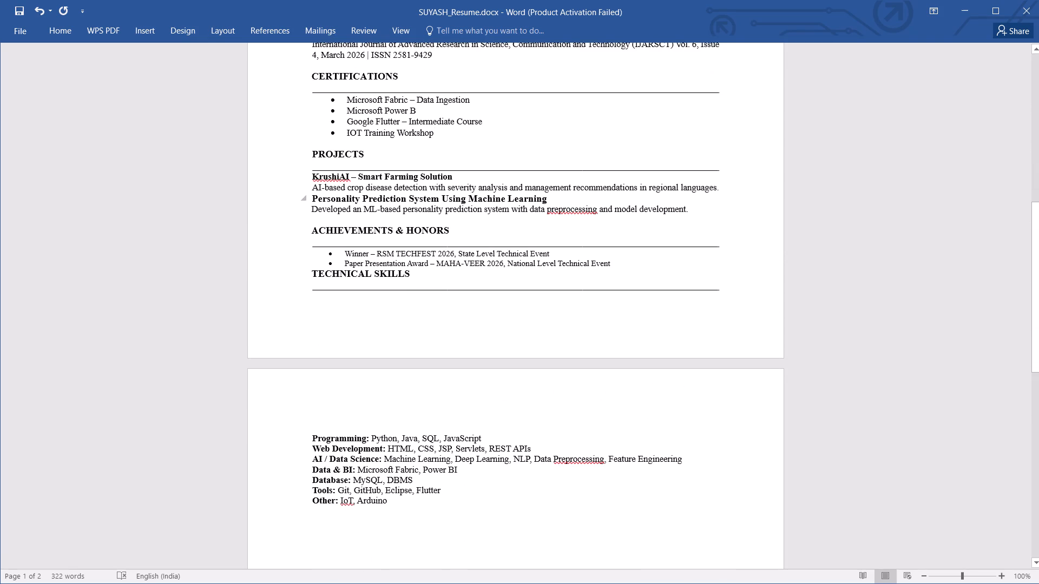
{"action": "scroll", "coordinate": [457, 253], "scroll_direction": "down", "scroll_amount": 3}
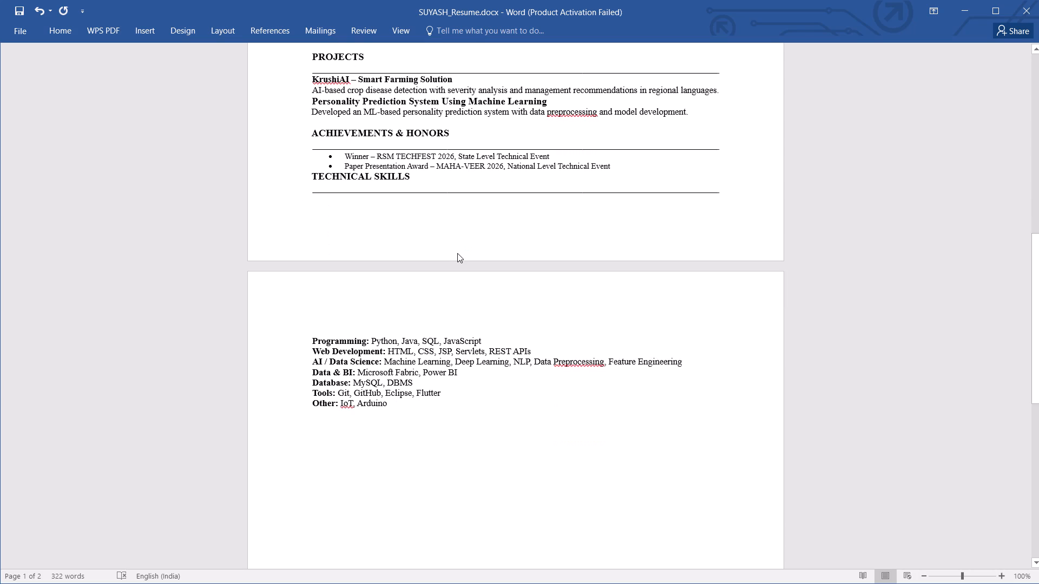
{"action": "scroll", "coordinate": [457, 253], "scroll_direction": "down", "scroll_amount": 3}
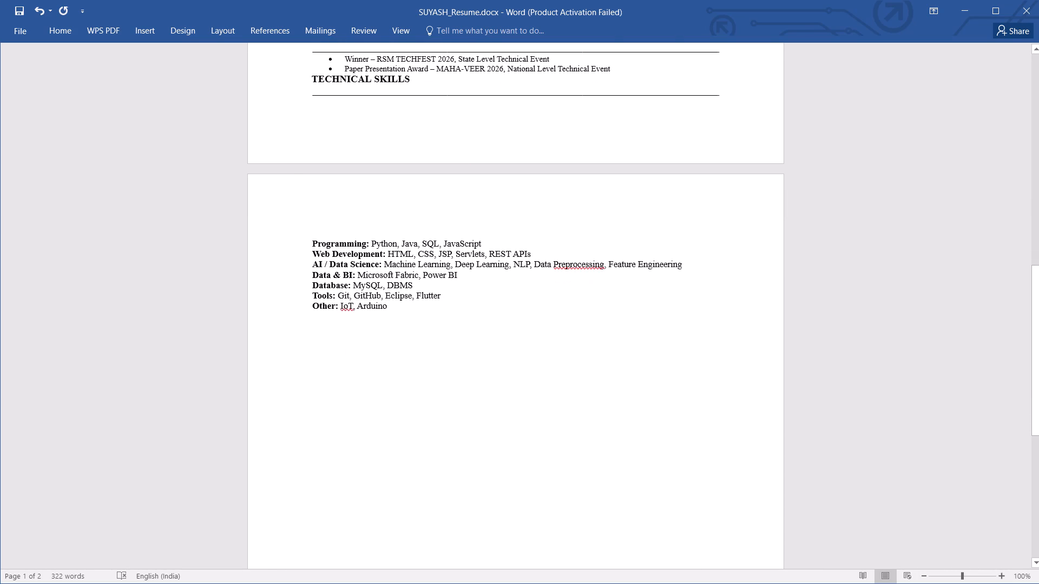
{"action": "scroll", "coordinate": [457, 253], "scroll_direction": "up", "scroll_amount": 4}
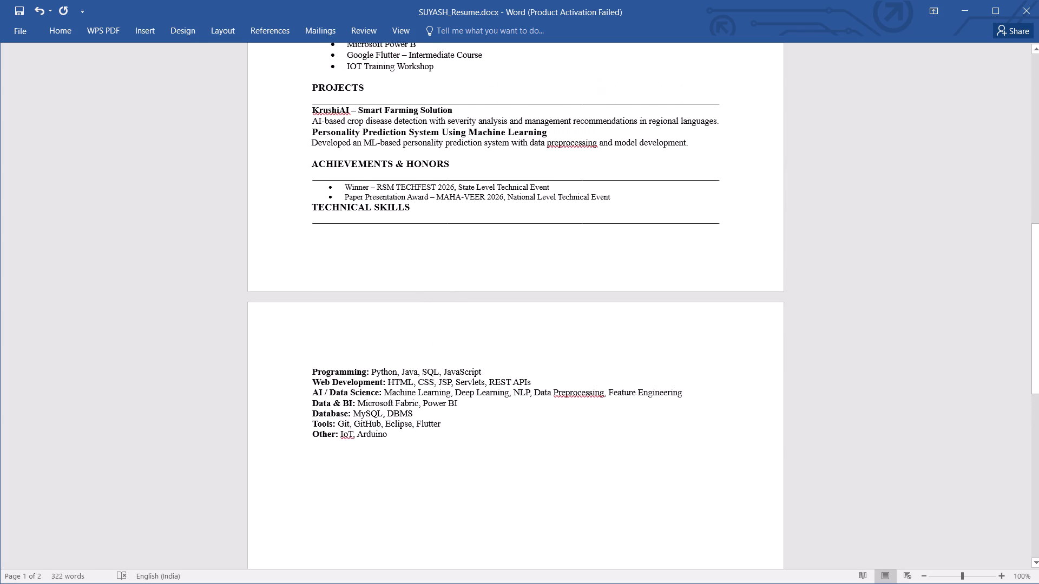
{"action": "scroll", "coordinate": [457, 253], "scroll_direction": "up", "scroll_amount": 2}
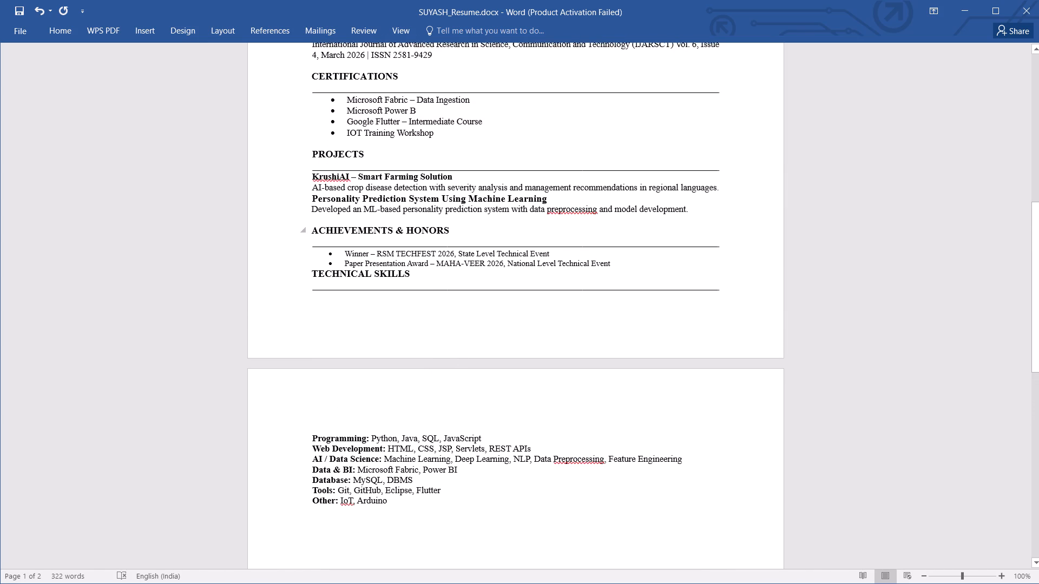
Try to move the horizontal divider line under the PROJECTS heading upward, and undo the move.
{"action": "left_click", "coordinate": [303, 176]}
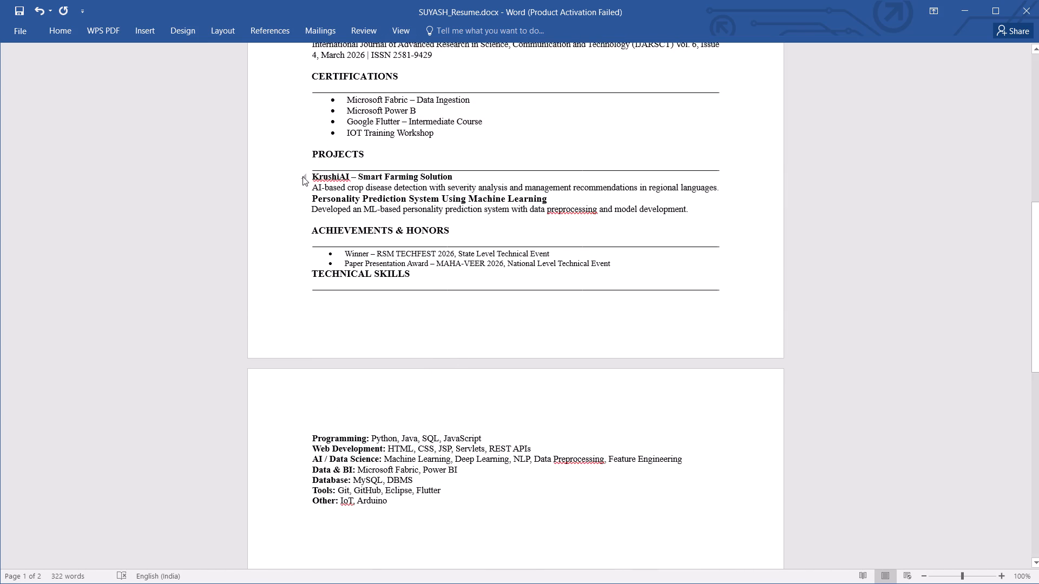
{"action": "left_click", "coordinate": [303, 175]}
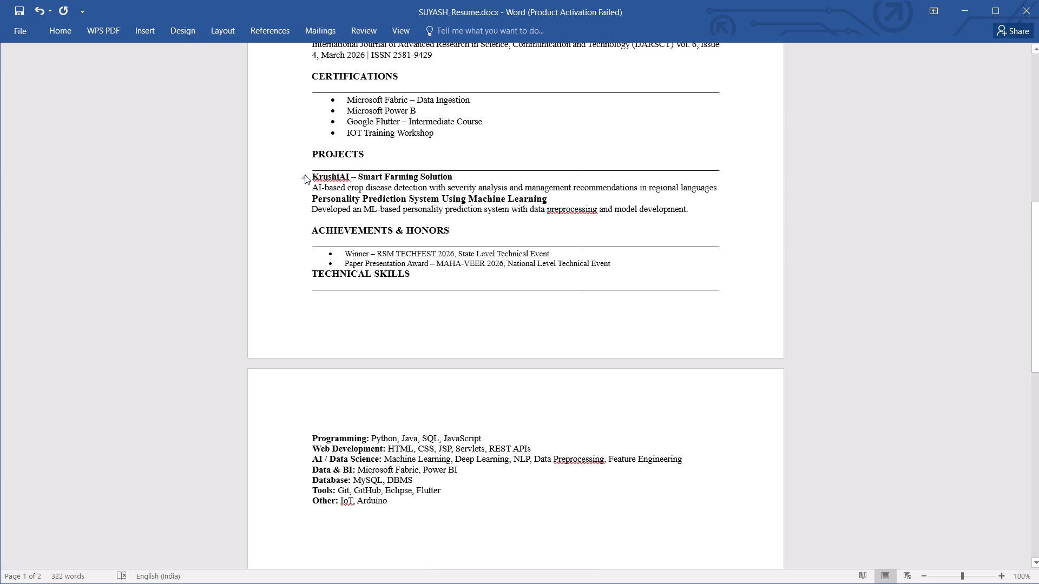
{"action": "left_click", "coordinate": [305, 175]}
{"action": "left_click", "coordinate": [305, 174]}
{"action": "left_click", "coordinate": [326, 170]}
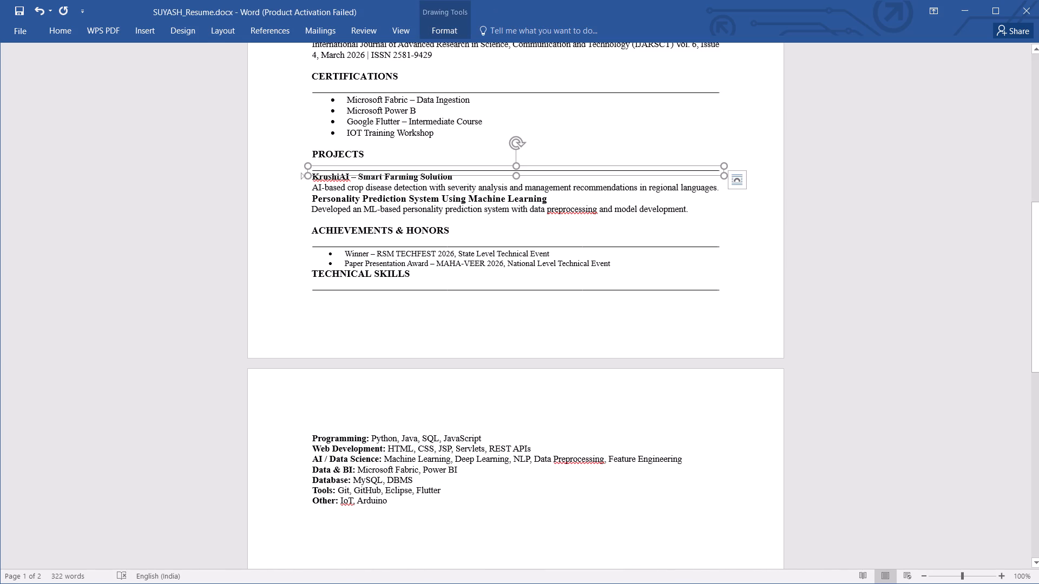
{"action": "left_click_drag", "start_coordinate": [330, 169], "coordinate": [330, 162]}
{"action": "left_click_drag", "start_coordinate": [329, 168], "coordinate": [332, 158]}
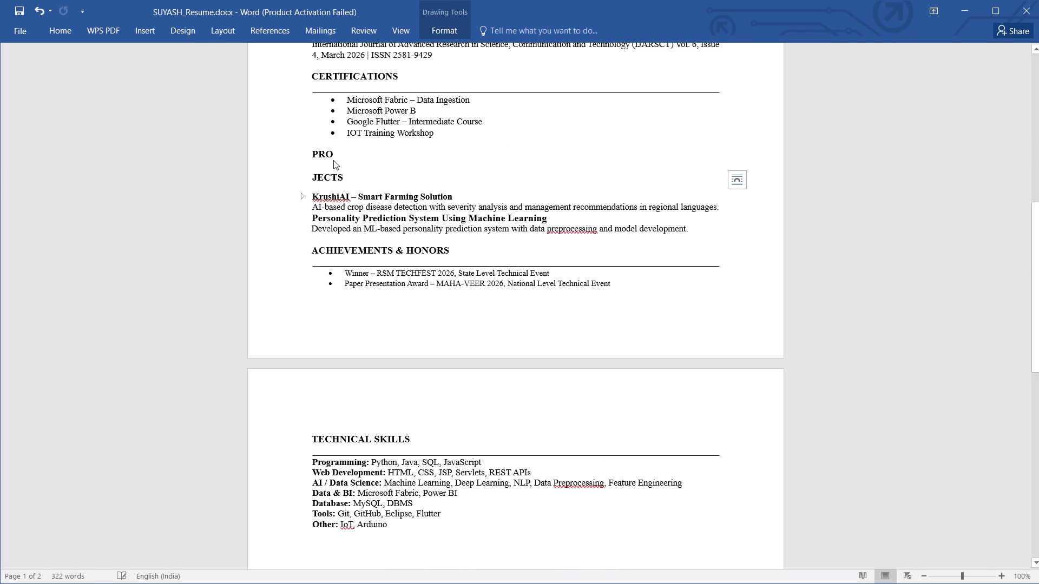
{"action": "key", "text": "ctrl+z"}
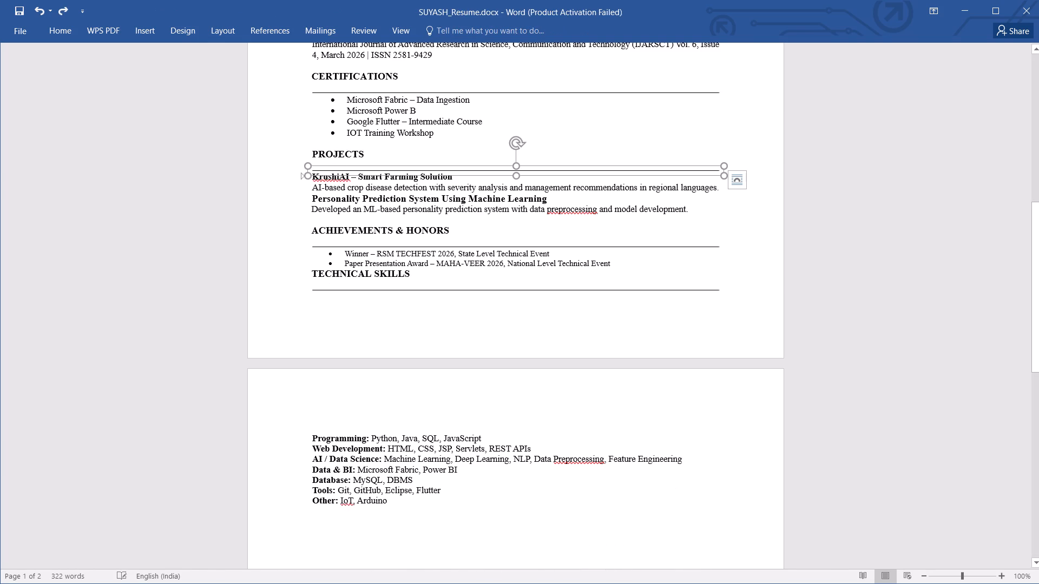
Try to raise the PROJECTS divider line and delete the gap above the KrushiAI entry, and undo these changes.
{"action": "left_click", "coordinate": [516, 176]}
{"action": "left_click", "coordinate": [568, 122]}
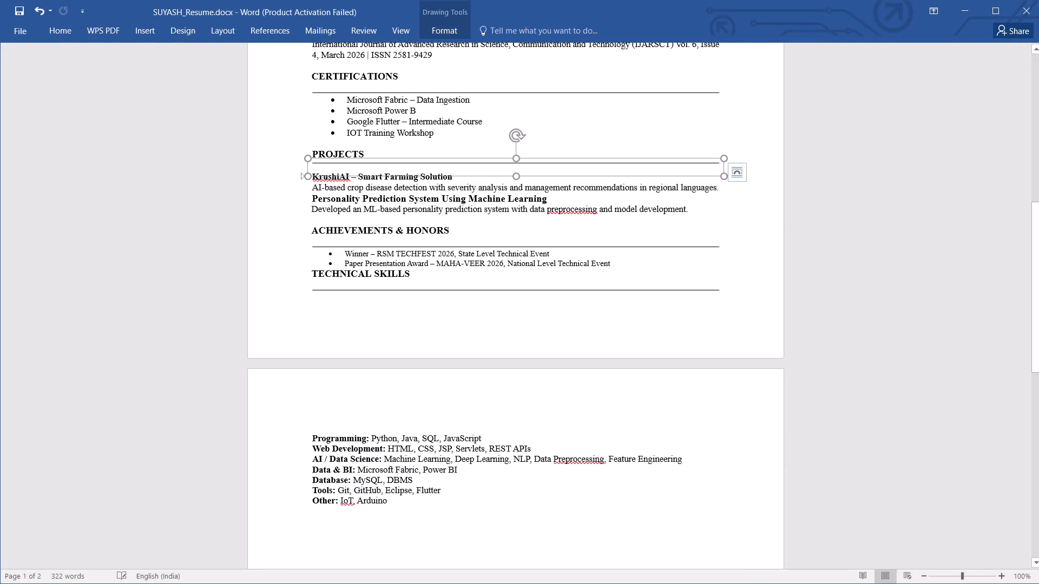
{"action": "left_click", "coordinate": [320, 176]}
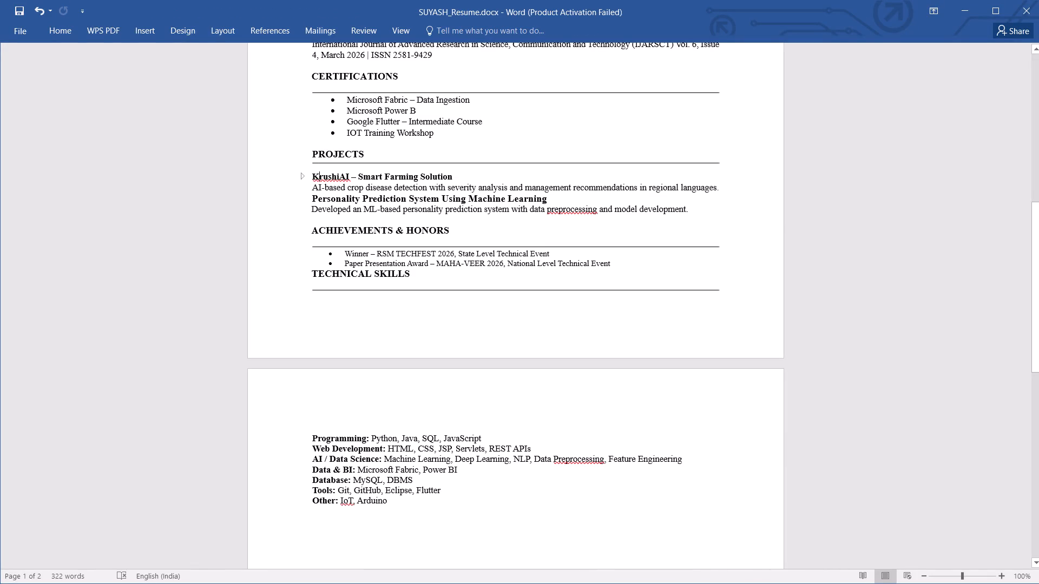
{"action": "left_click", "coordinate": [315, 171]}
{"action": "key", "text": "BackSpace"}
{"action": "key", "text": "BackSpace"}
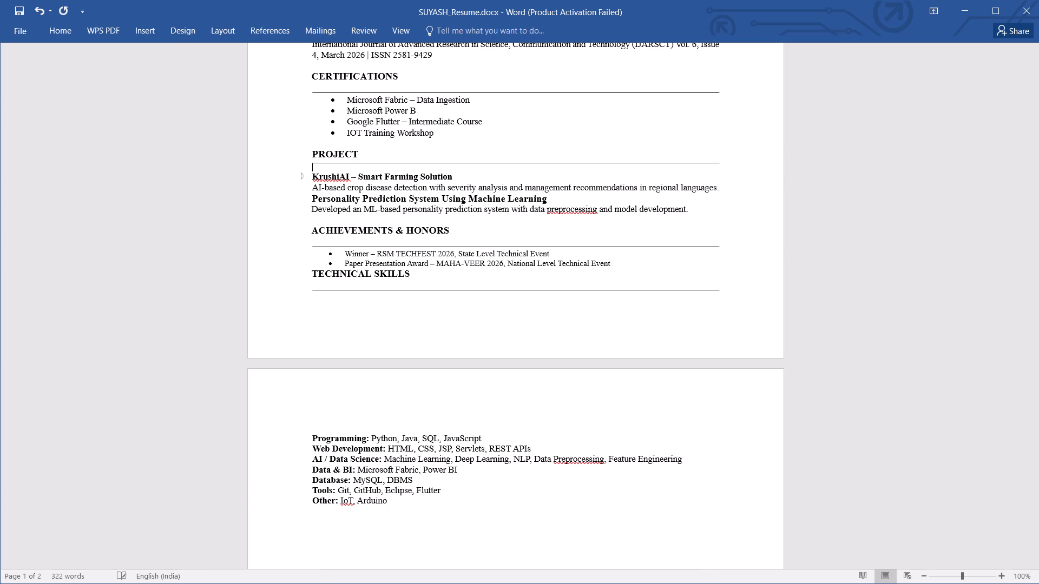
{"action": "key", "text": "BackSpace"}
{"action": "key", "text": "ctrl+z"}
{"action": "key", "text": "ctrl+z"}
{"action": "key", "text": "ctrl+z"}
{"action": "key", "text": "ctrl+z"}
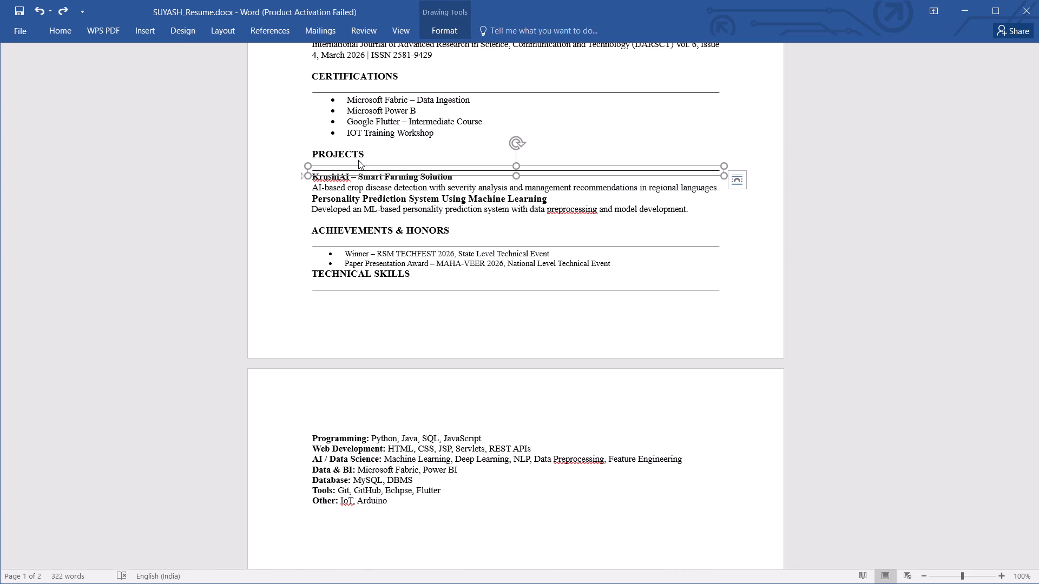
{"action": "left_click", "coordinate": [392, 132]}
Review the whole resume's section spacing and page break from the name heading to the technical skills list.
{"action": "scroll", "coordinate": [392, 132], "scroll_direction": "up", "scroll_amount": 12}
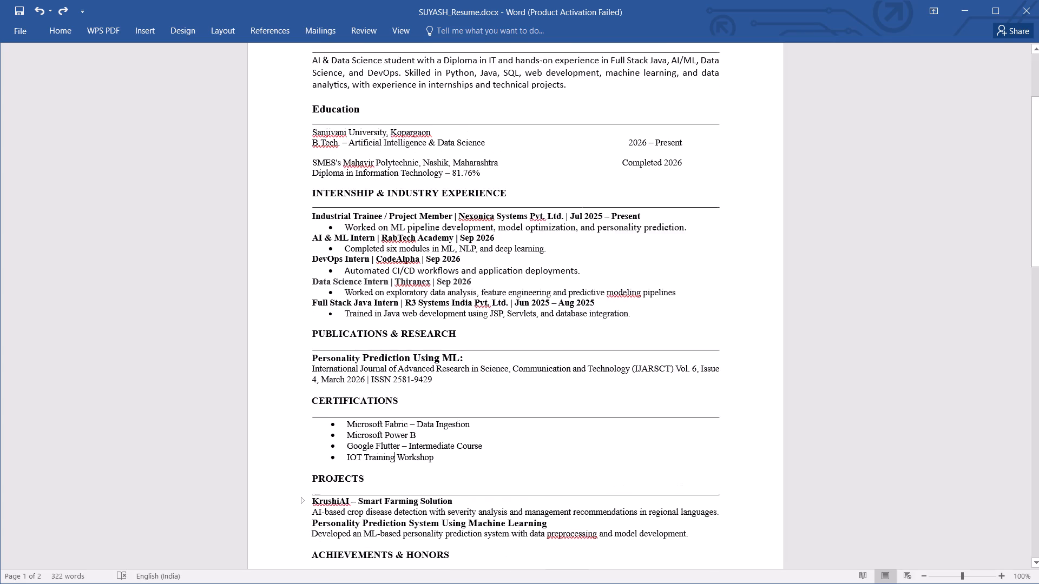
{"action": "scroll", "coordinate": [392, 132], "scroll_direction": "up", "scroll_amount": 4}
{"action": "left_click", "coordinate": [396, 121]}
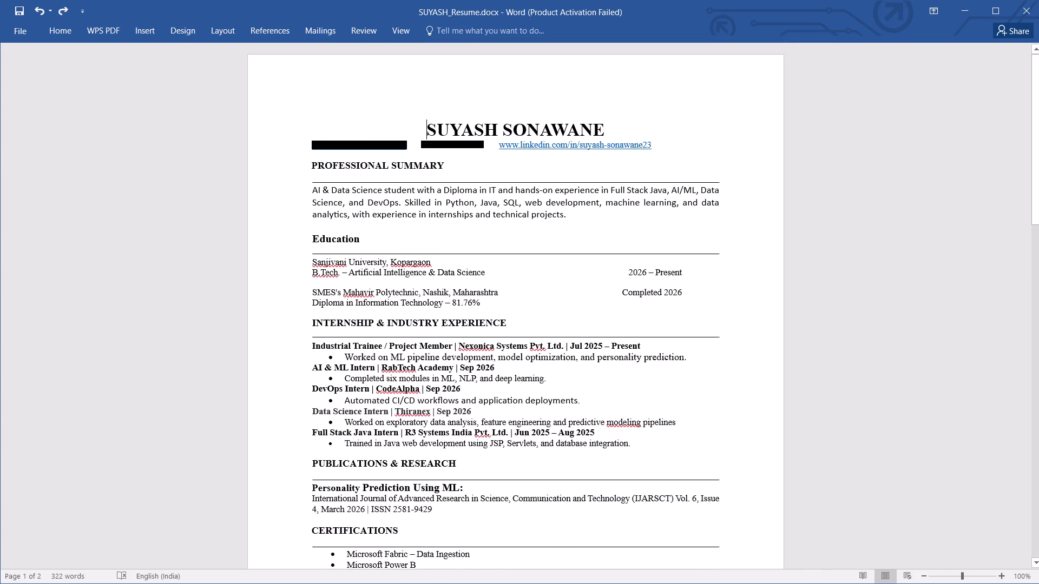
{"action": "left_click", "coordinate": [415, 82]}
{"action": "scroll", "coordinate": [409, 101], "scroll_direction": "down", "scroll_amount": 16}
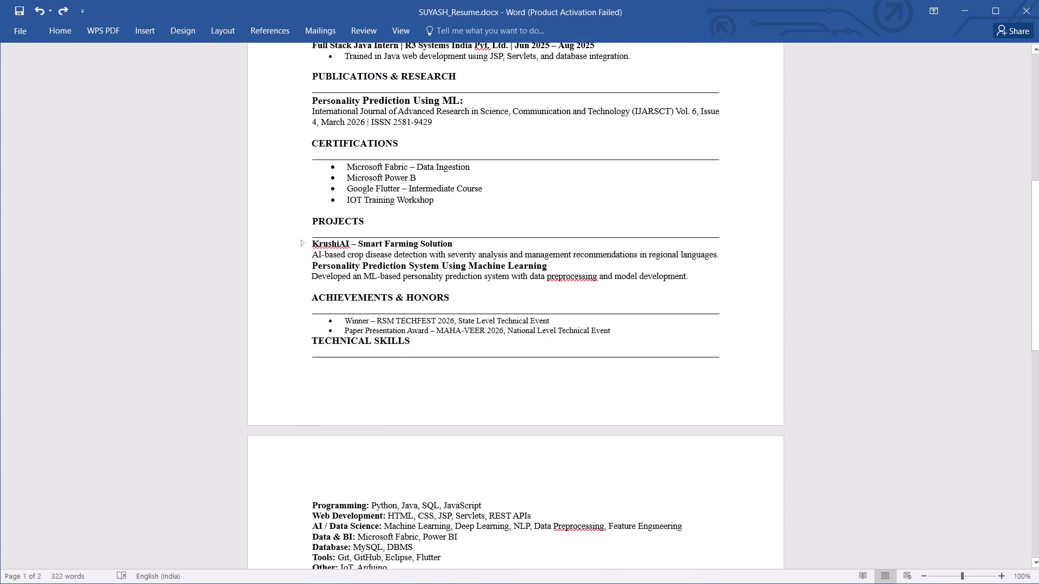
{"action": "scroll", "coordinate": [409, 102], "scroll_direction": "down", "scroll_amount": 6}
{"action": "scroll", "coordinate": [409, 102], "scroll_direction": "up", "scroll_amount": 15}
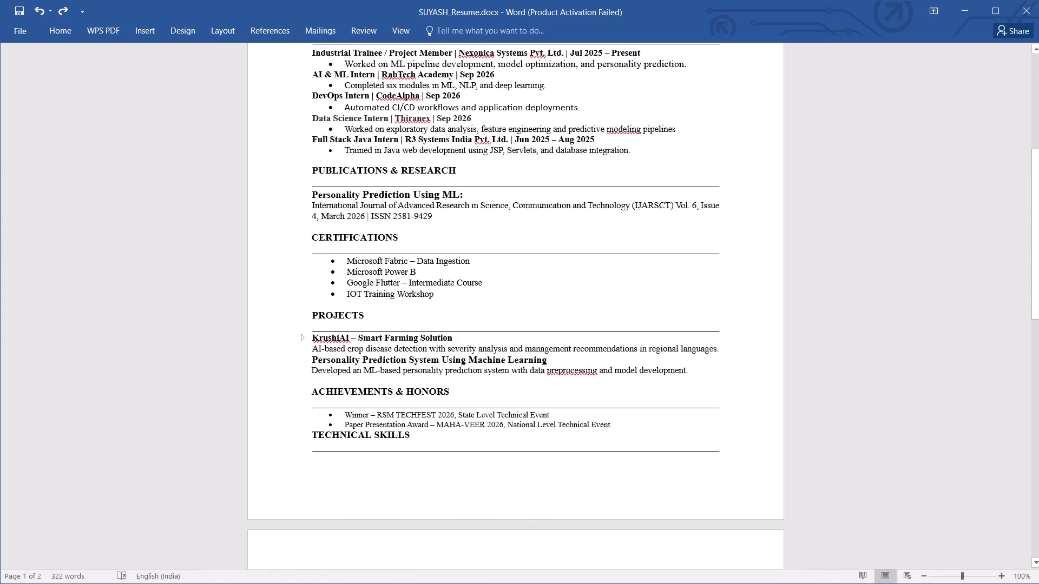
{"action": "scroll", "coordinate": [409, 102], "scroll_direction": "up", "scroll_amount": 10}
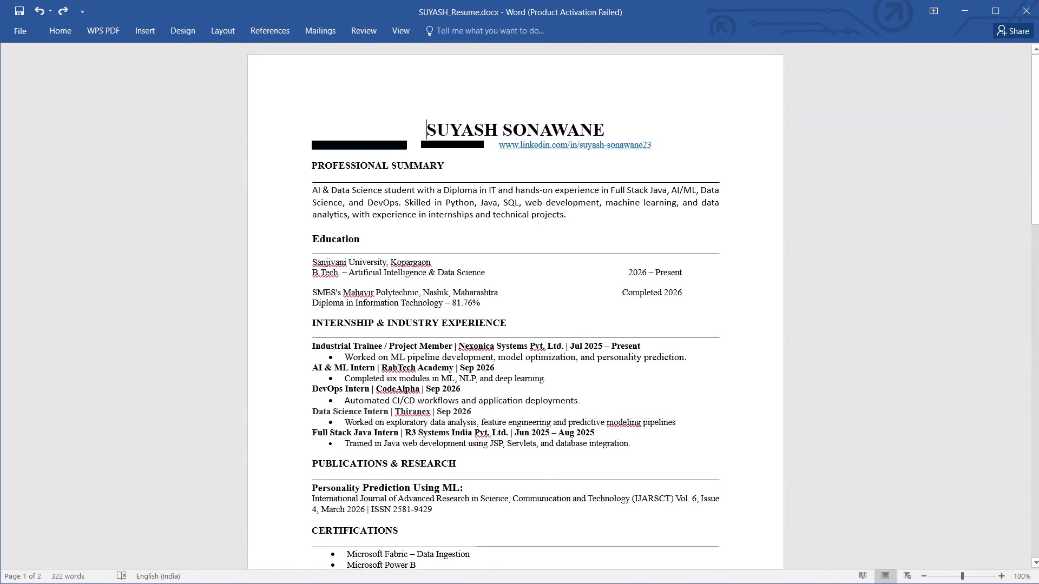
{"action": "scroll", "coordinate": [440, 92], "scroll_direction": "down", "scroll_amount": 18}
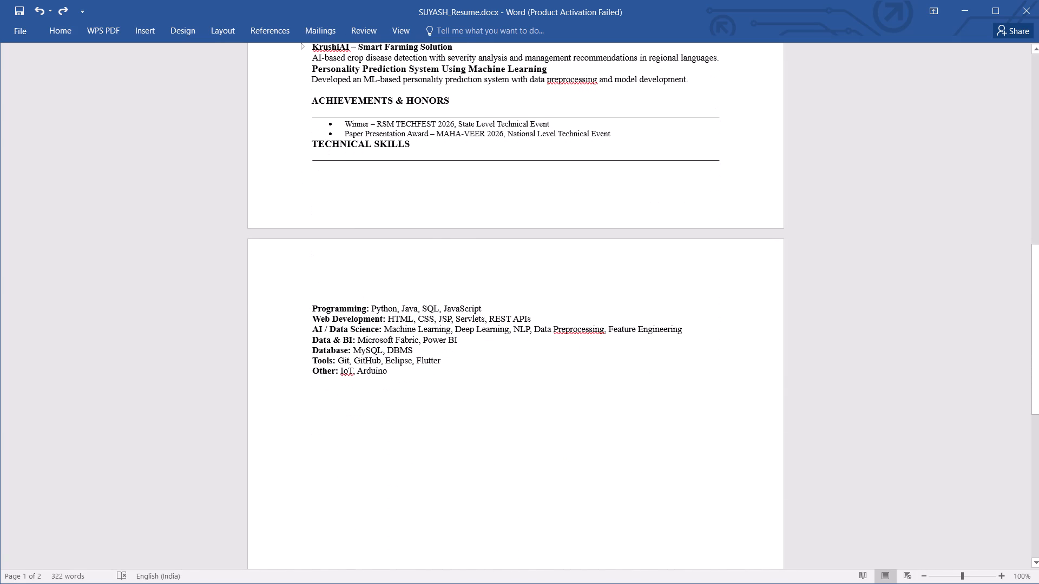
{"action": "scroll", "coordinate": [440, 94], "scroll_direction": "up", "scroll_amount": 2}
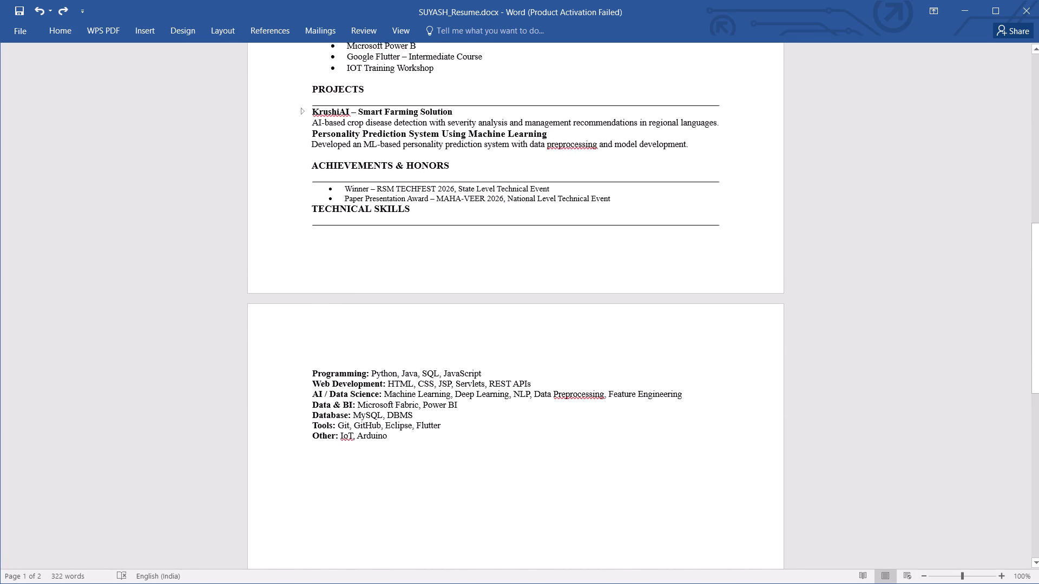
{"action": "scroll", "coordinate": [440, 94], "scroll_direction": "up", "scroll_amount": 18}
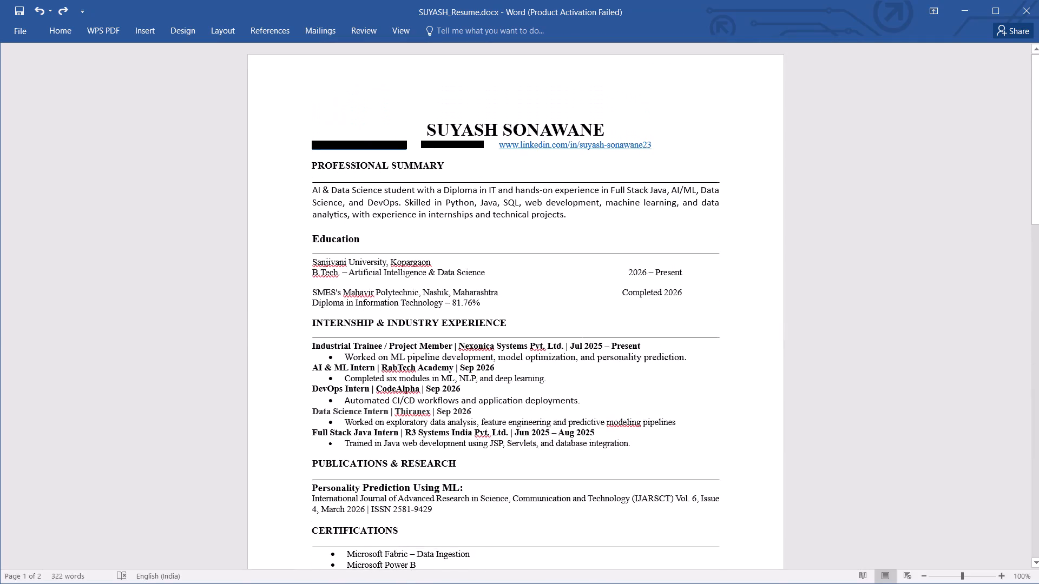
{"action": "scroll", "coordinate": [440, 94], "scroll_direction": "down", "scroll_amount": 1}
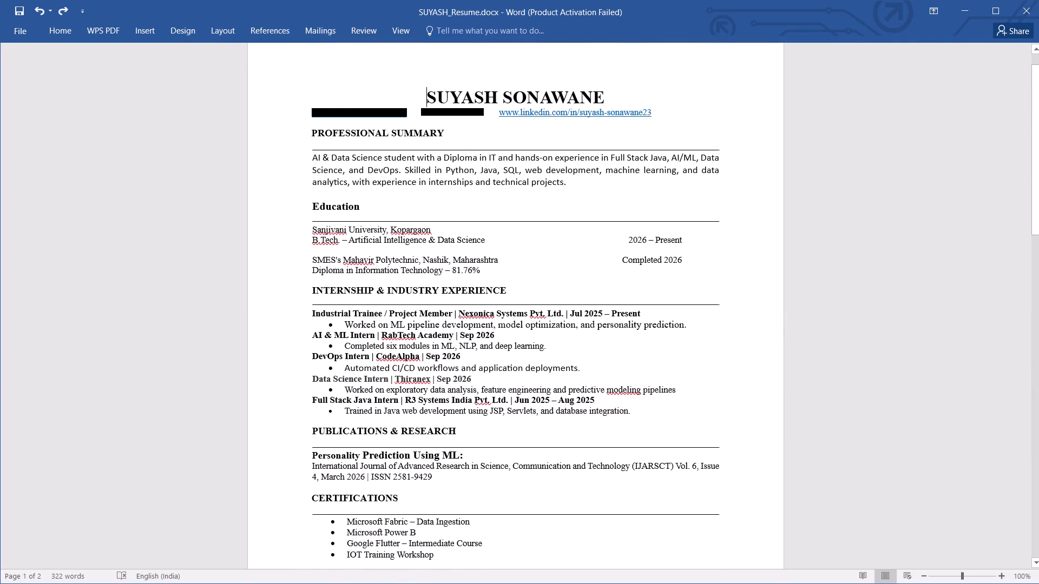
Record a full-screen Snipping Tool video scrolling through the resume from the name heading to the technical skills list, and copy the recording.
{"action": "key", "text": "Print"}
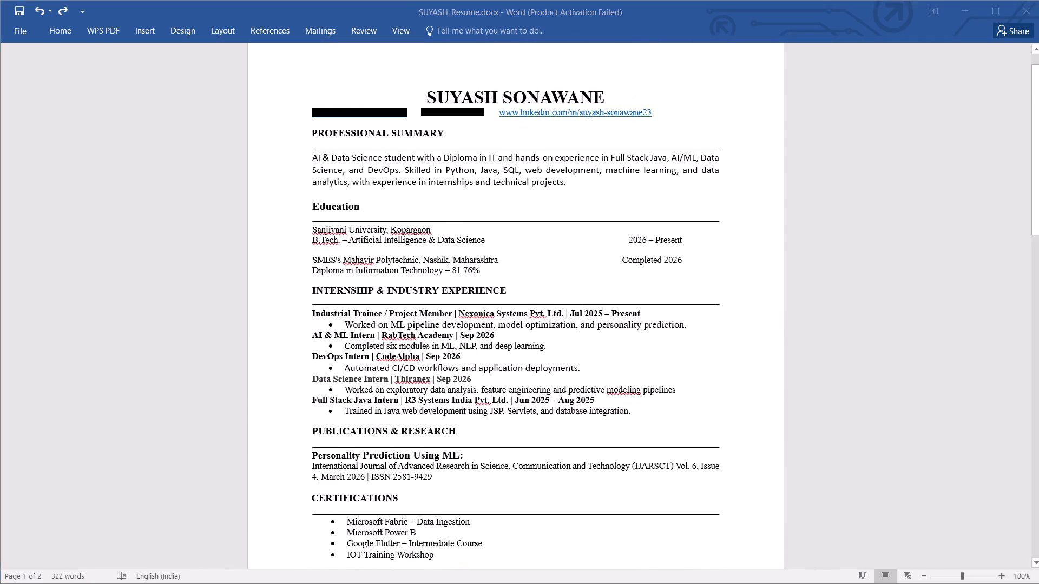
{"action": "left_click", "coordinate": [455, 30]}
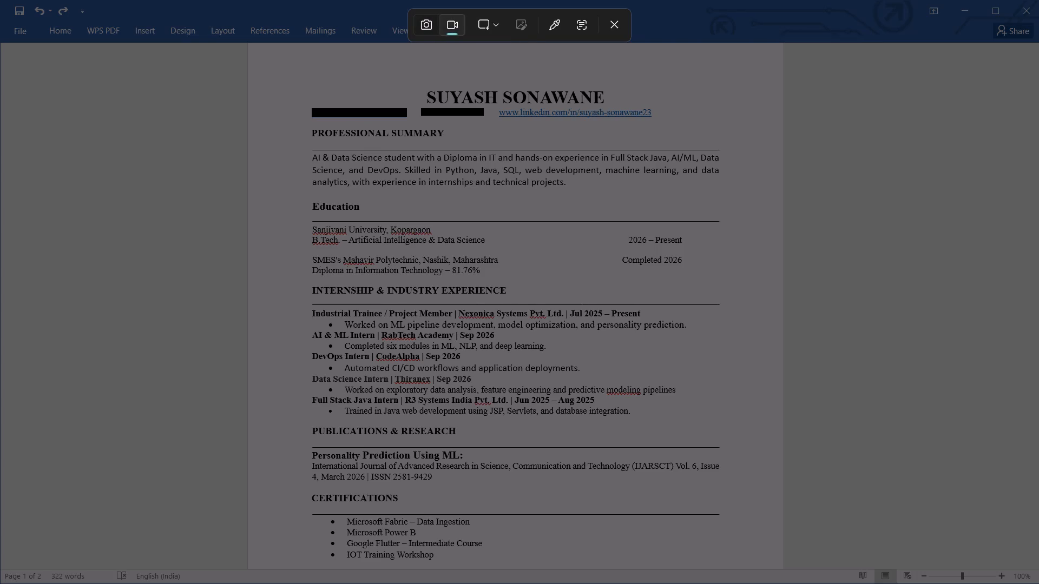
{"action": "left_click_drag", "start_coordinate": [1, 0], "coordinate": [1038, 583]}
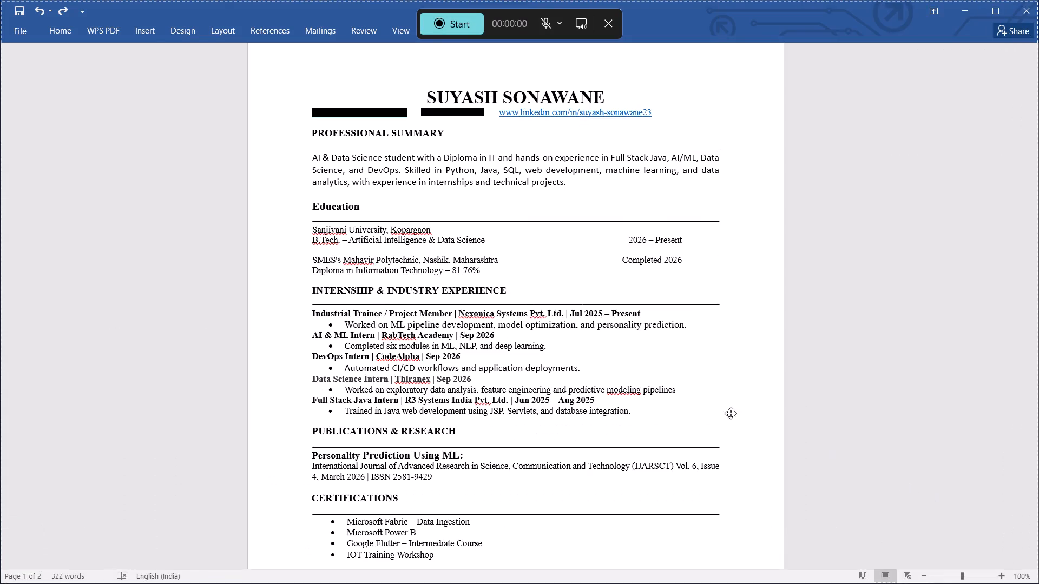
{"action": "scroll", "coordinate": [610, 294], "scroll_direction": "down", "scroll_amount": 1}
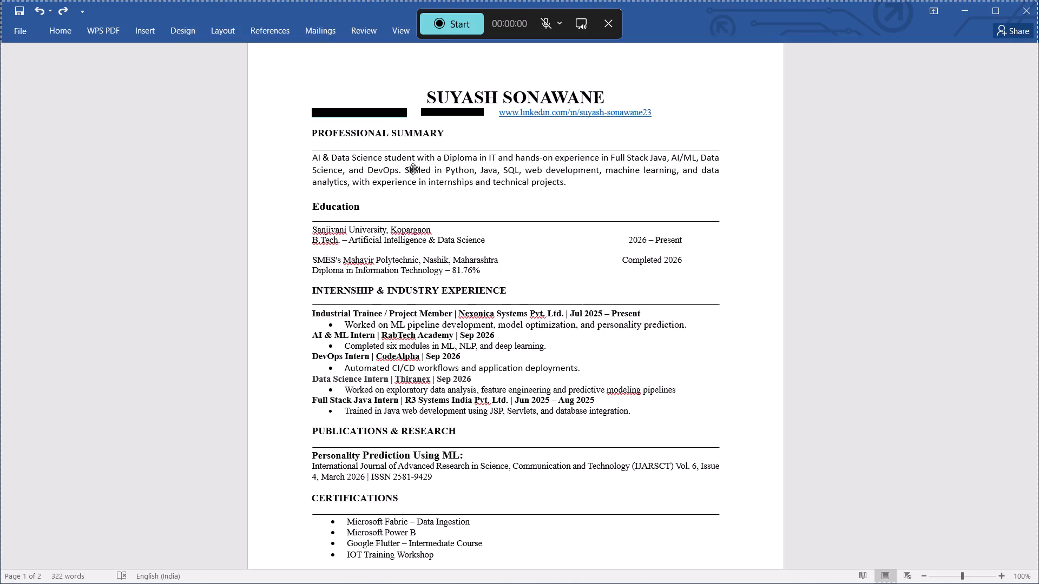
{"action": "left_click", "coordinate": [431, 29]}
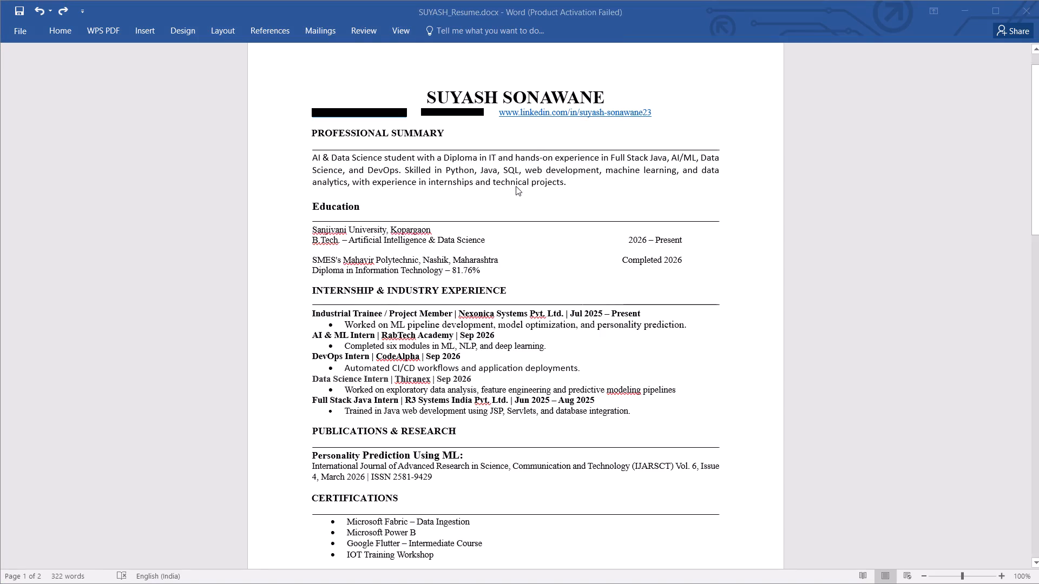
{"action": "scroll", "coordinate": [516, 186], "scroll_direction": "down", "scroll_amount": 4}
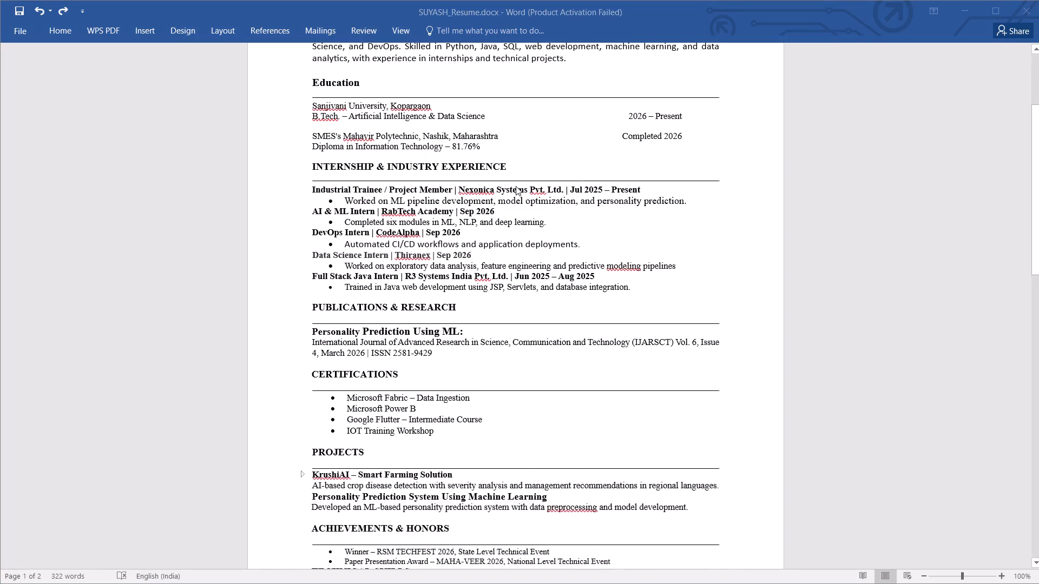
{"action": "scroll", "coordinate": [516, 186], "scroll_direction": "down", "scroll_amount": 13}
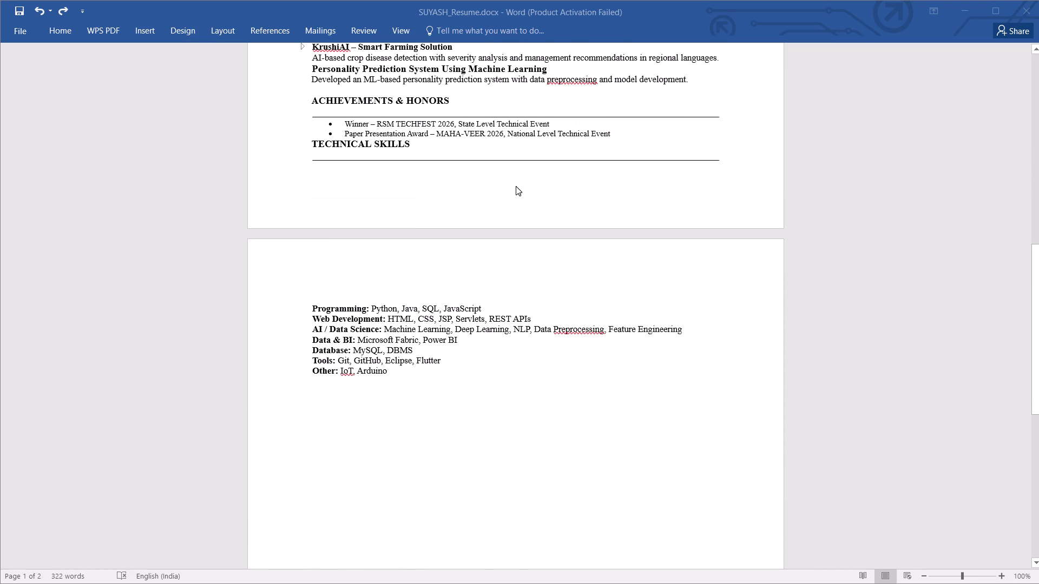
{"action": "left_click", "coordinate": [478, 28]}
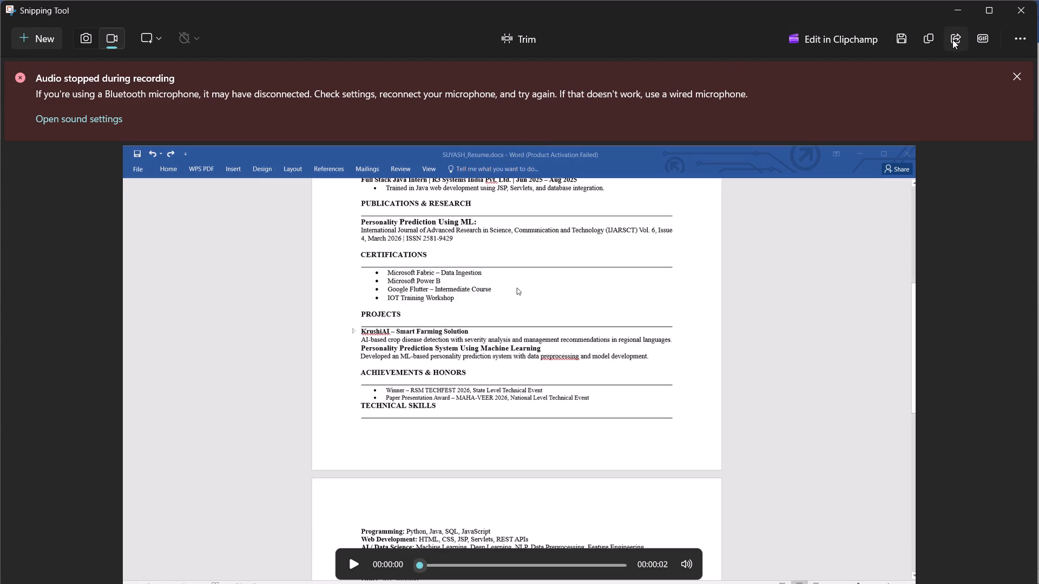
{"action": "left_click", "coordinate": [936, 38]}
{"action": "left_click", "coordinate": [1013, 12]}
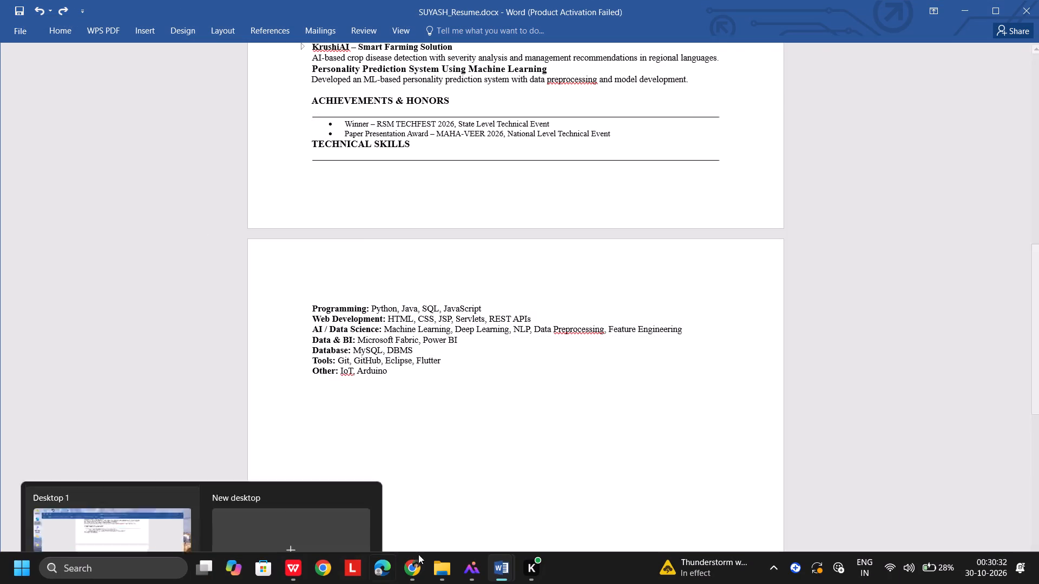
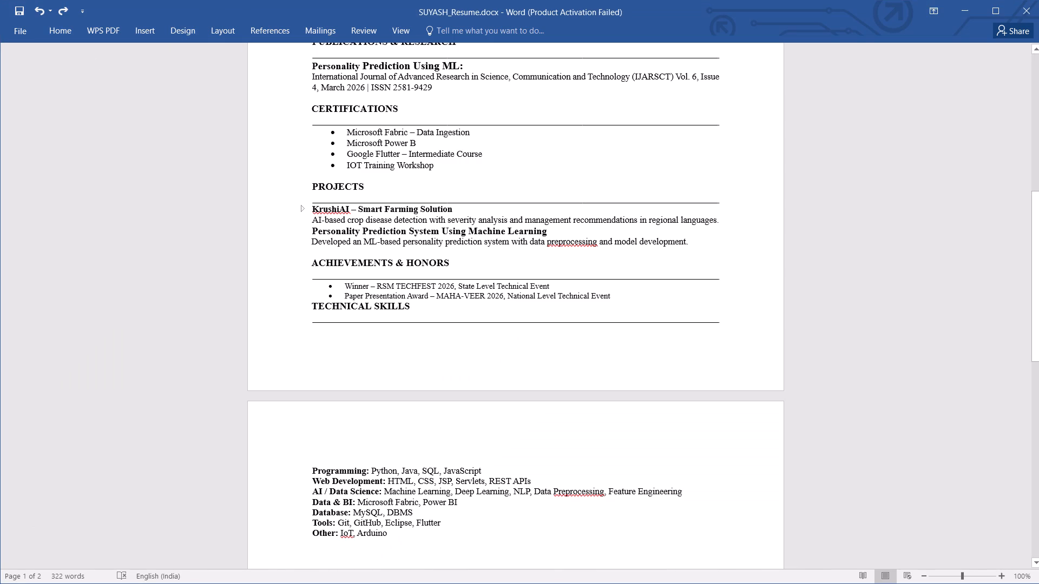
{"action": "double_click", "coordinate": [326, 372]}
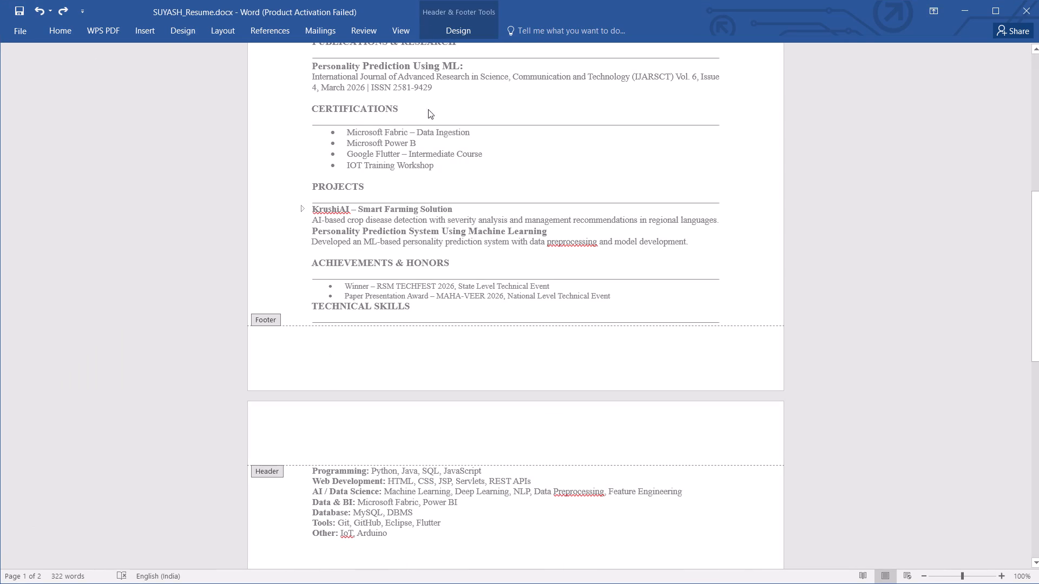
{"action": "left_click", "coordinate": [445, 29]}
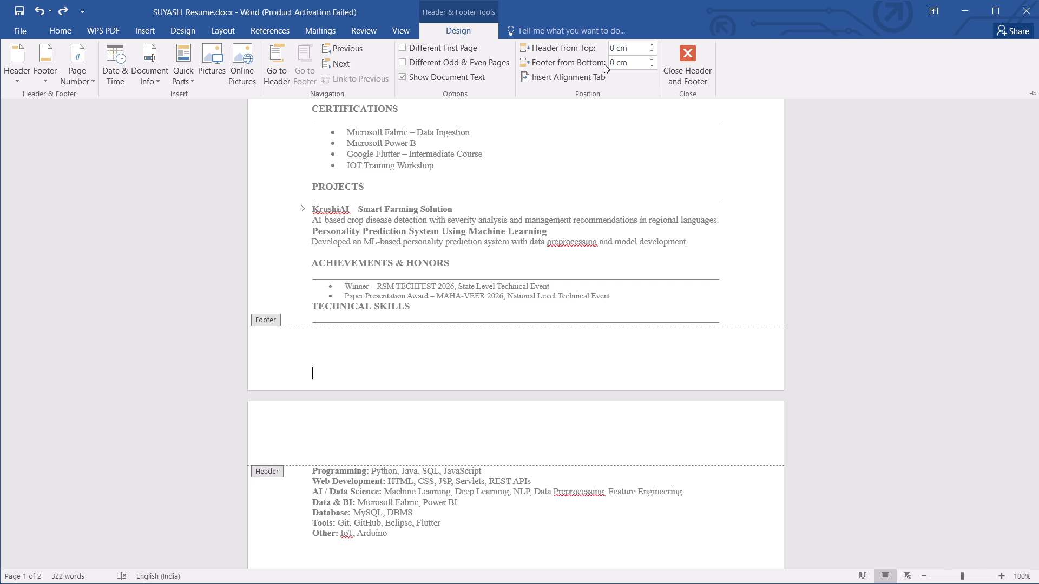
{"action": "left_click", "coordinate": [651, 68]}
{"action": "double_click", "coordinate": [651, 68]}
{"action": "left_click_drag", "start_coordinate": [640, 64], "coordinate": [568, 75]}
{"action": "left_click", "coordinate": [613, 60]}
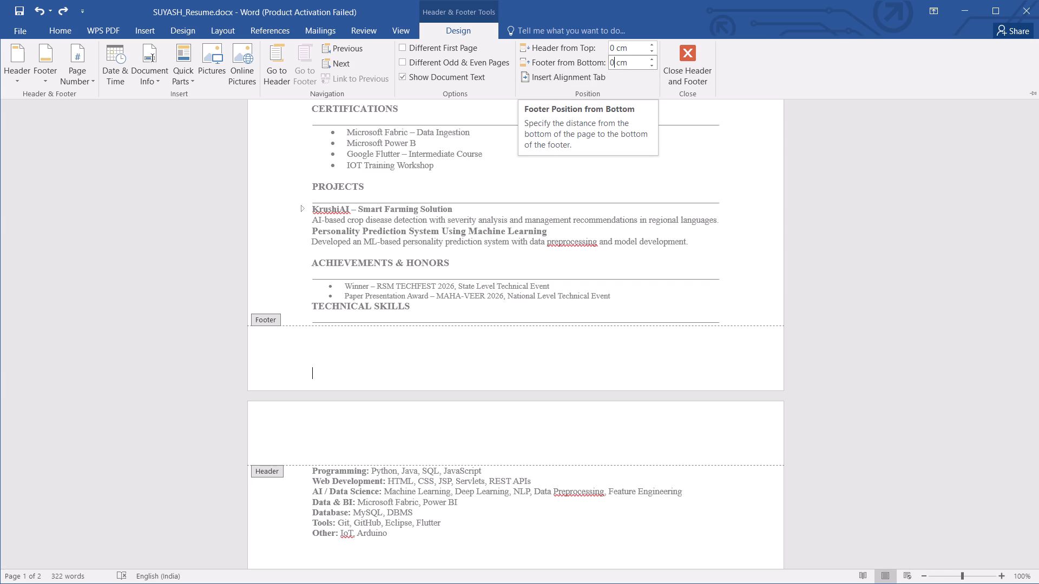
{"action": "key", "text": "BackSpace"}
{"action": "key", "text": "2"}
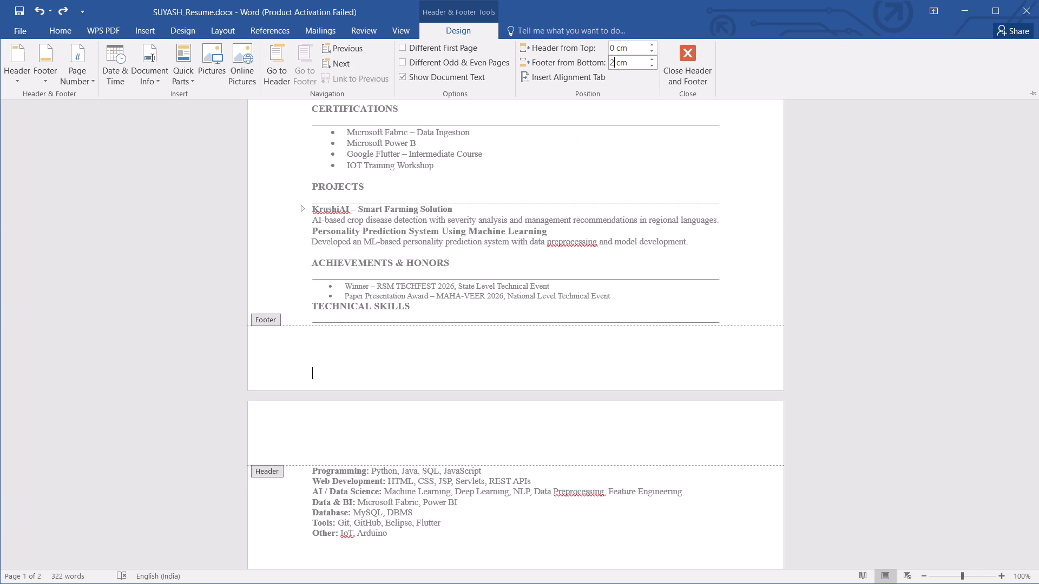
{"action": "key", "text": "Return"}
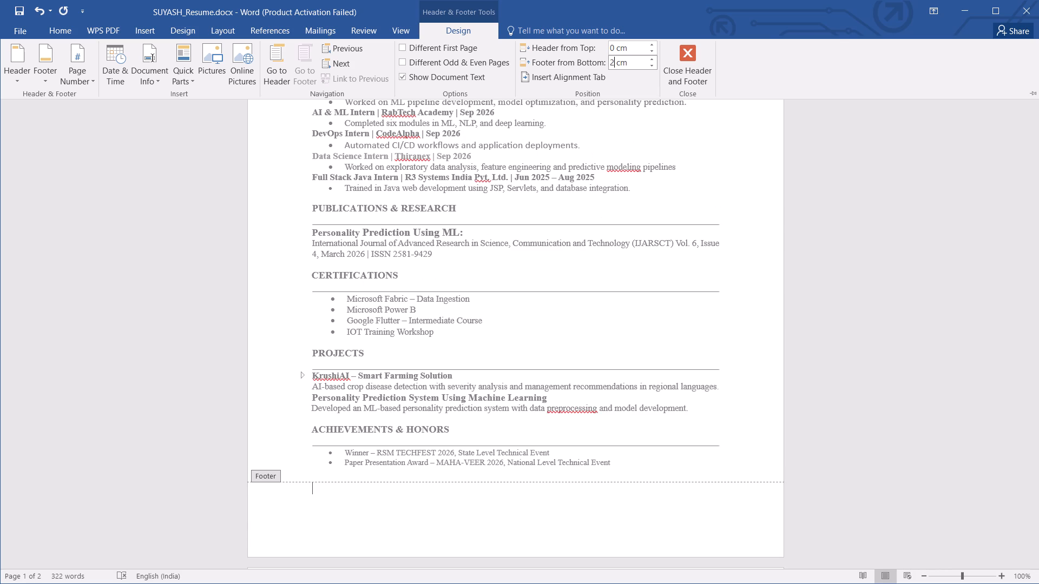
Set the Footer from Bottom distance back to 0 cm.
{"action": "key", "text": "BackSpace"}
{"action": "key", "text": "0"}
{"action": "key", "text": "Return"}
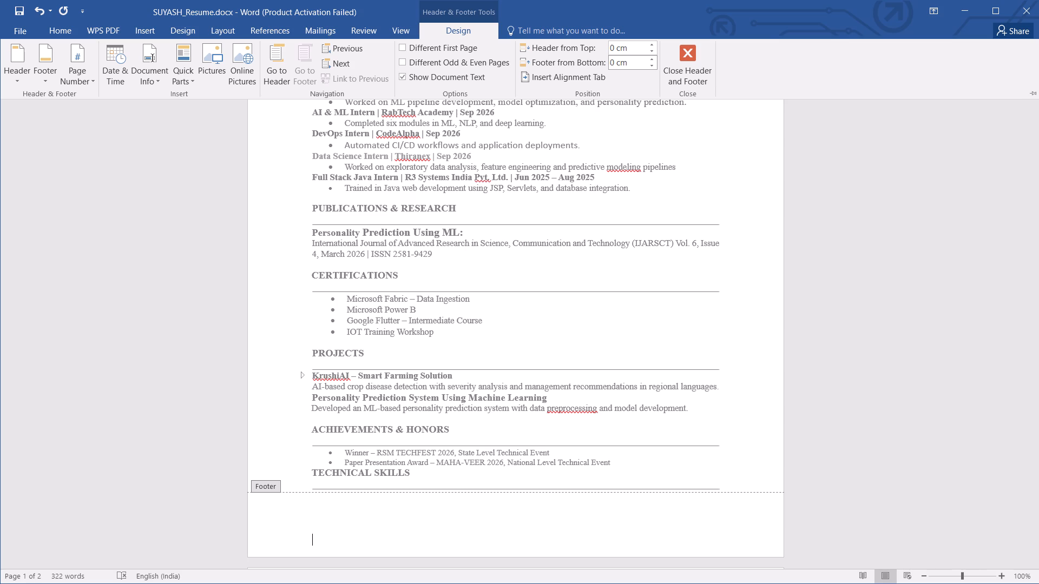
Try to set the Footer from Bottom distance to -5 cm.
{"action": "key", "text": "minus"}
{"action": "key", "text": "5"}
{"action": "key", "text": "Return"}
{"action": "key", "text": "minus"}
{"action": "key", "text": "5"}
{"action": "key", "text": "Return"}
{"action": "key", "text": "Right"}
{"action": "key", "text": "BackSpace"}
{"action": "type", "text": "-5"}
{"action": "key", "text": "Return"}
Close footer editing and return to the resume body around the end of the first page.
{"action": "left_click", "coordinate": [677, 64]}
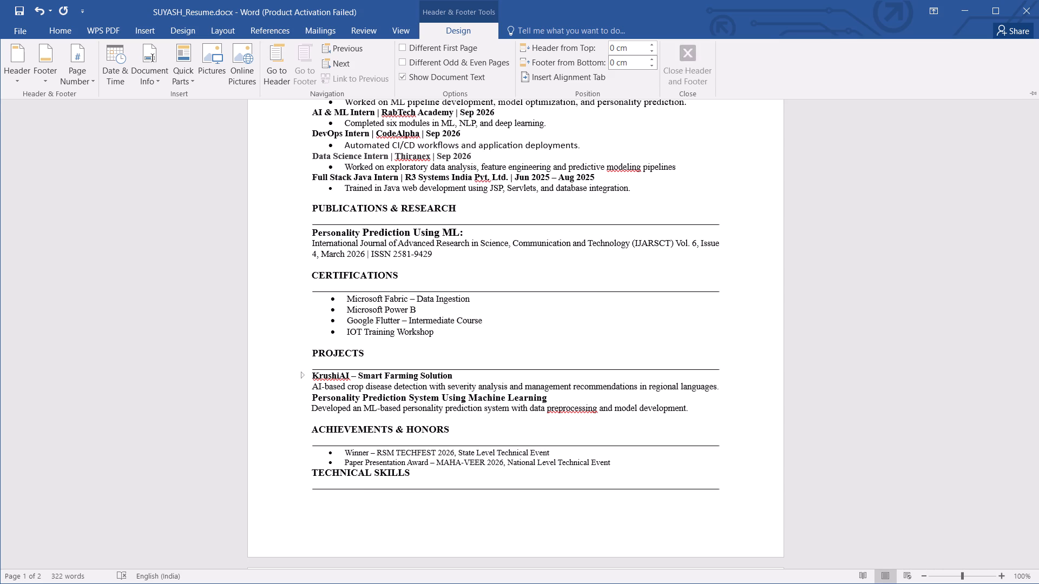
{"action": "scroll", "coordinate": [563, 343], "scroll_direction": "up", "scroll_amount": 11}
{"action": "scroll", "coordinate": [563, 343], "scroll_direction": "down", "scroll_amount": 2}
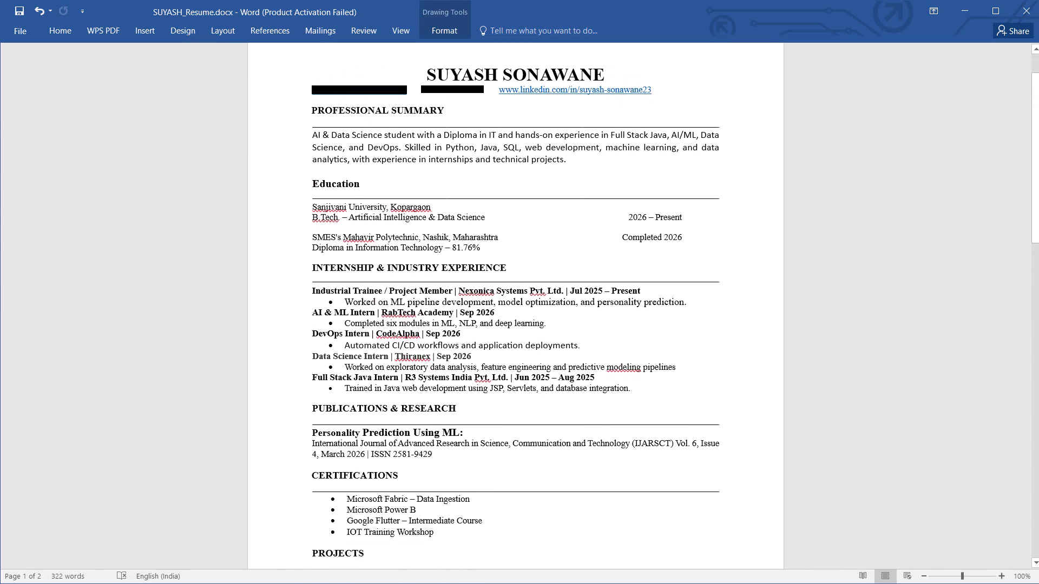
{"action": "scroll", "coordinate": [563, 343], "scroll_direction": "down", "scroll_amount": 1}
{"action": "scroll", "coordinate": [563, 343], "scroll_direction": "up", "scroll_amount": 1}
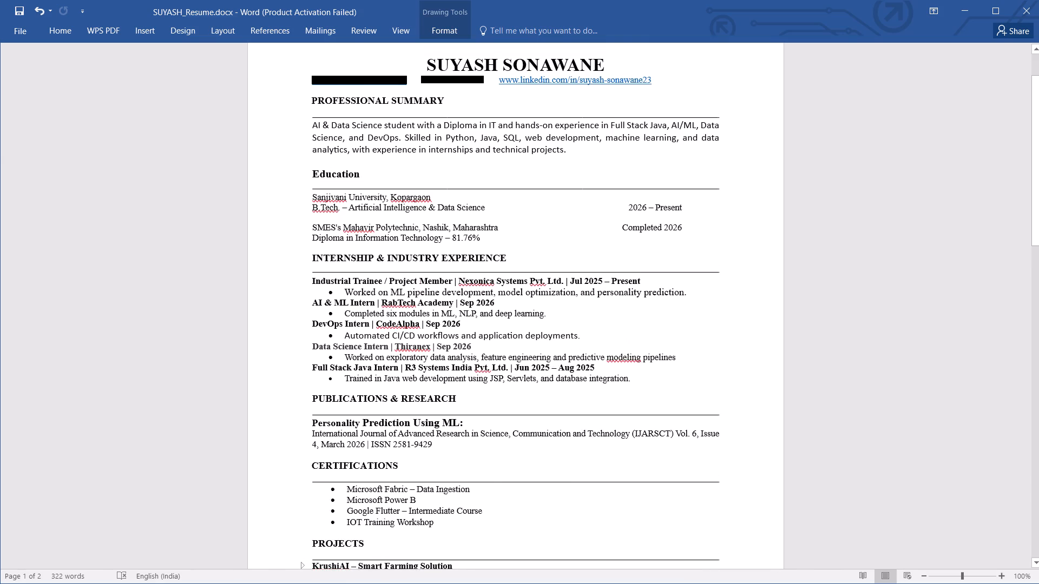
{"action": "scroll", "coordinate": [563, 343], "scroll_direction": "down", "scroll_amount": 7}
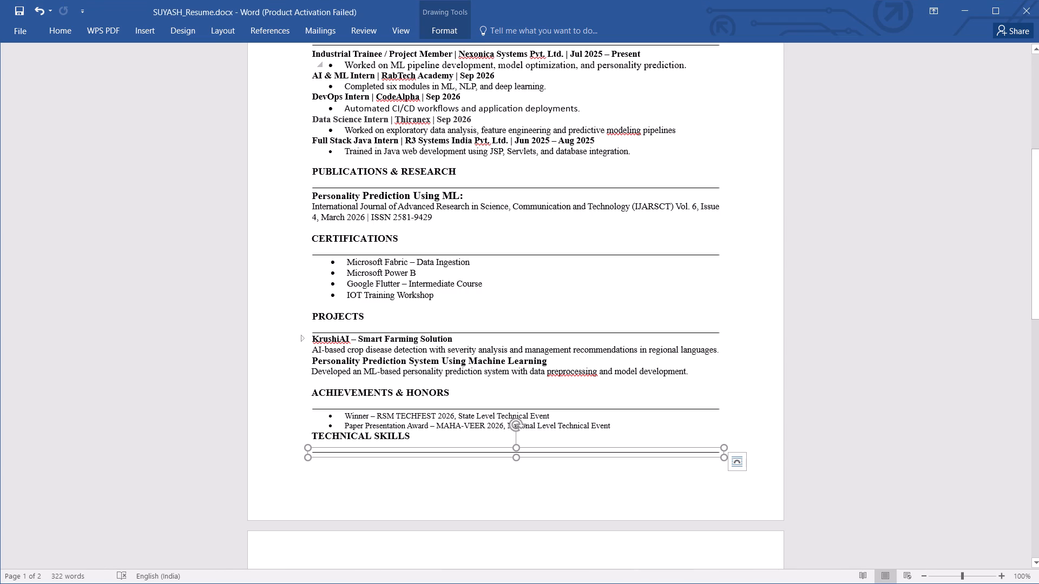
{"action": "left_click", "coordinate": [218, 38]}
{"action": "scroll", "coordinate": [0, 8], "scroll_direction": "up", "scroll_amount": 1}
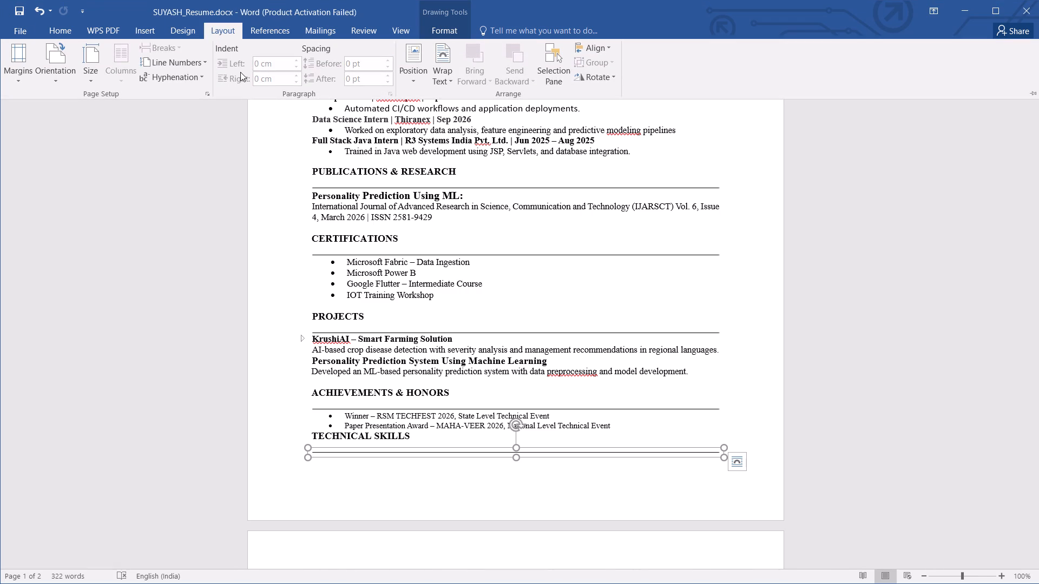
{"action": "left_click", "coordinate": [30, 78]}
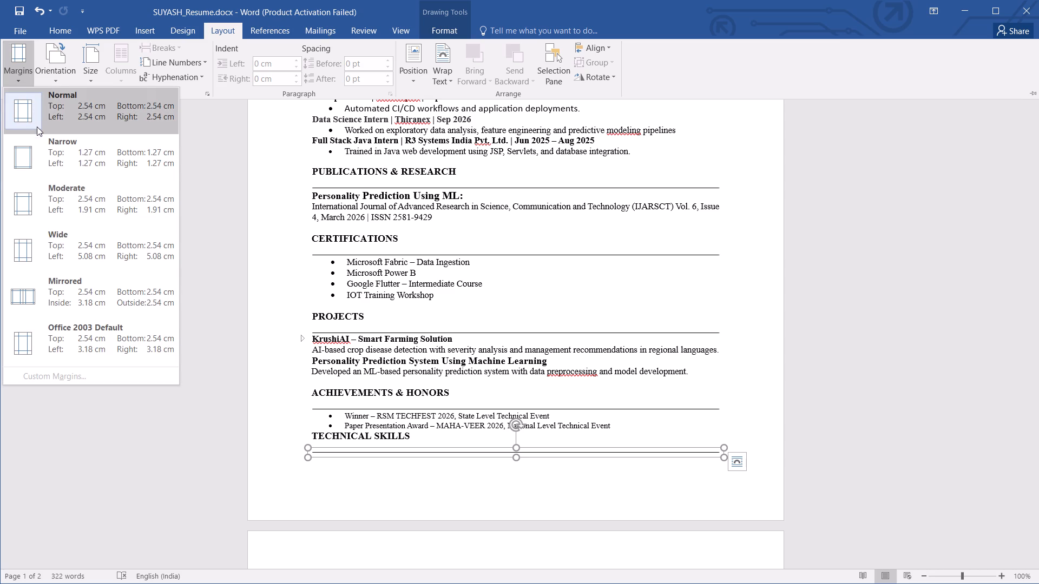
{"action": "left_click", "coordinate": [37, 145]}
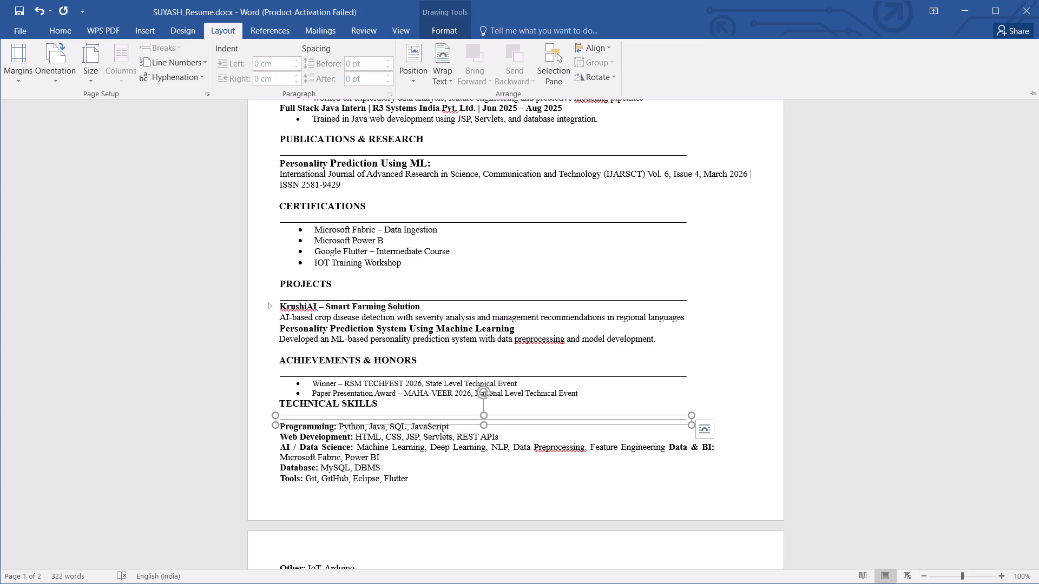
Examine both resume pages to see how the sections and divider lines are laid out with the Narrow margins.
{"action": "scroll", "coordinate": [425, 262], "scroll_direction": "up", "scroll_amount": 10}
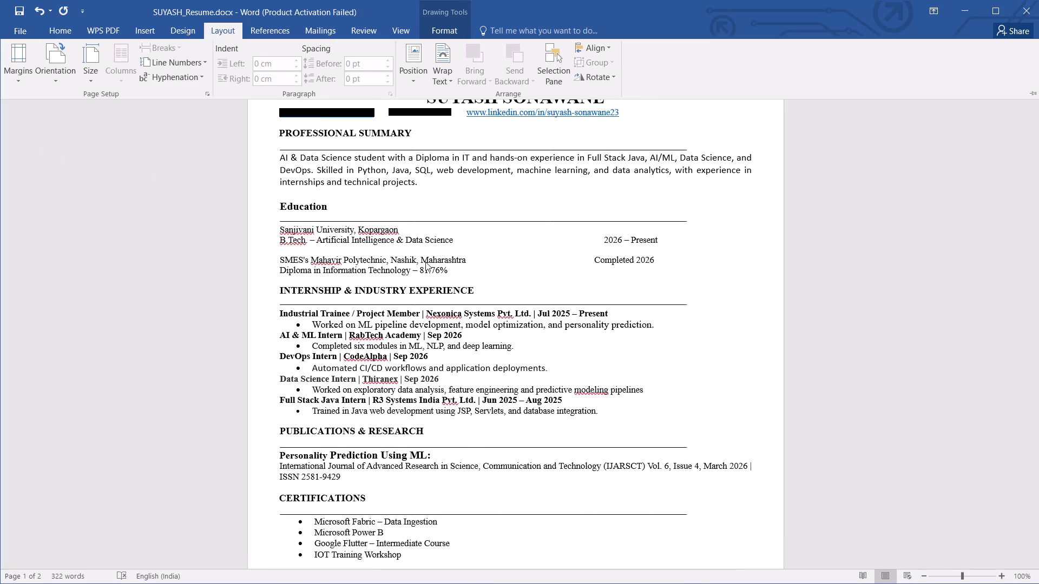
{"action": "scroll", "coordinate": [425, 262], "scroll_direction": "up", "scroll_amount": 6}
{"action": "scroll", "coordinate": [425, 262], "scroll_direction": "down", "scroll_amount": 18}
{"action": "scroll", "coordinate": [425, 262], "scroll_direction": "up", "scroll_amount": 5}
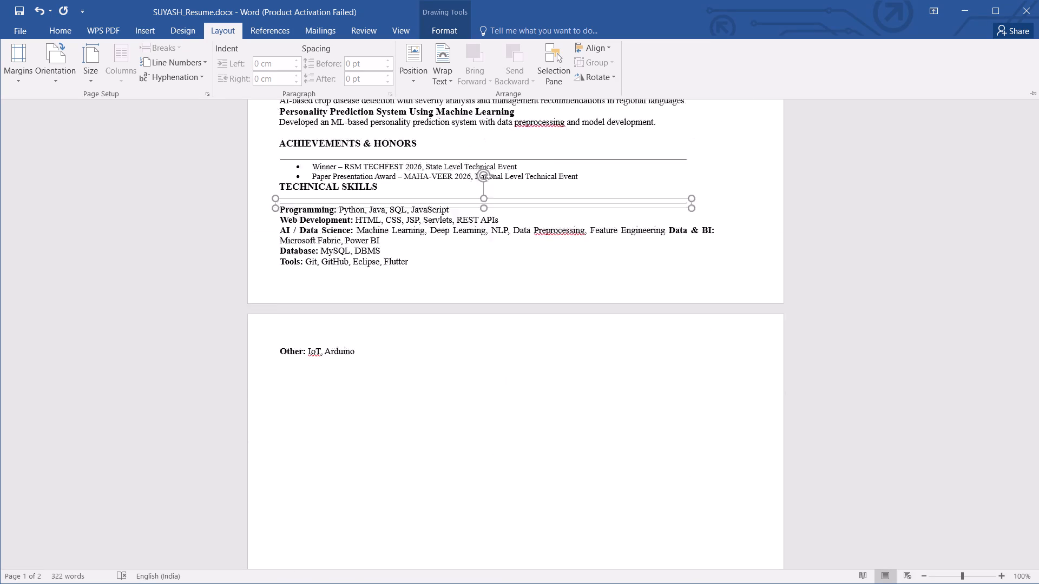
{"action": "scroll", "coordinate": [425, 262], "scroll_direction": "up", "scroll_amount": 8}
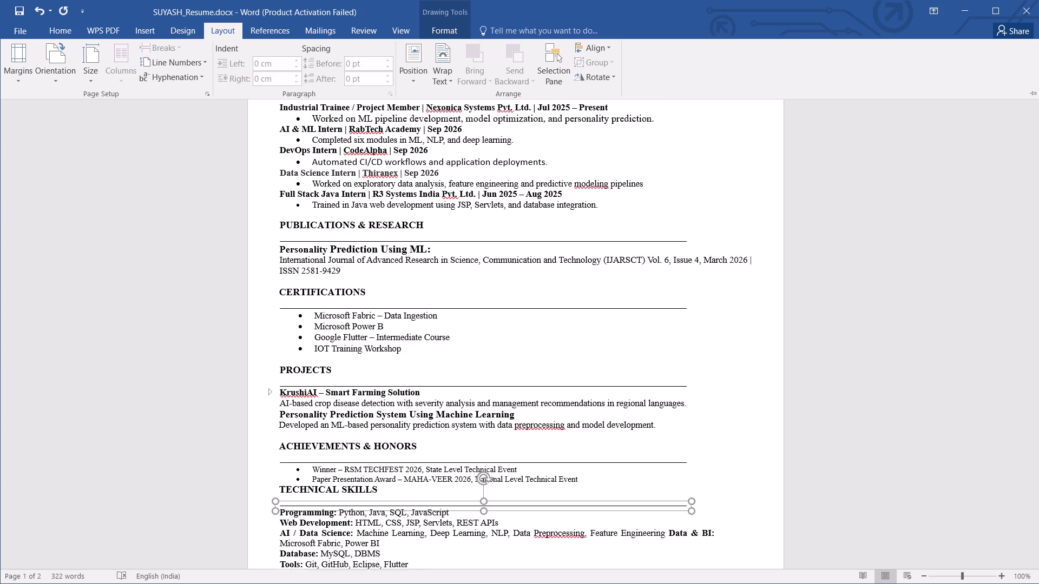
{"action": "scroll", "coordinate": [425, 262], "scroll_direction": "up", "scroll_amount": 2}
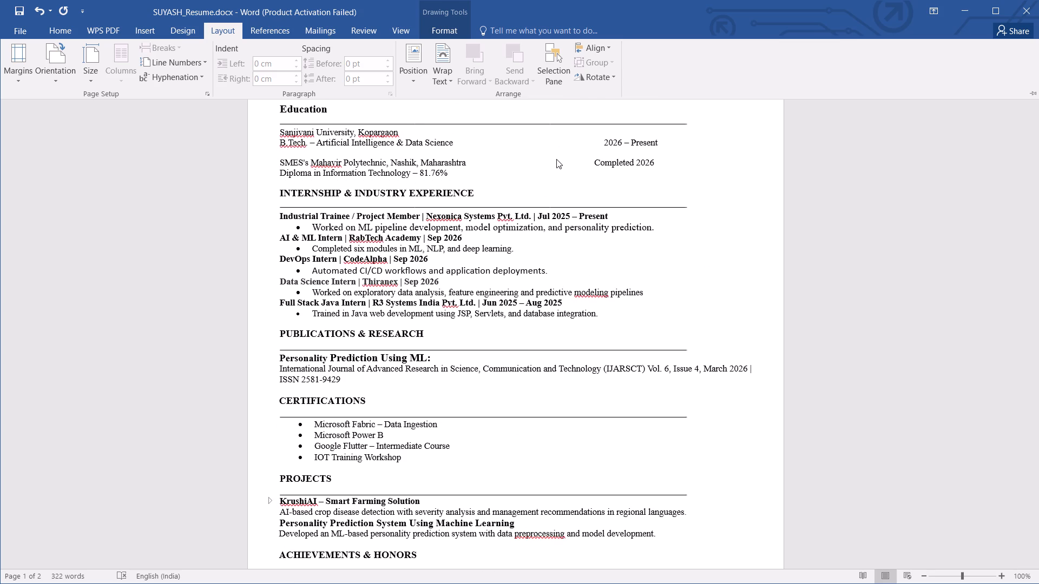
{"action": "scroll", "coordinate": [556, 161], "scroll_direction": "up", "scroll_amount": 11}
{"action": "scroll", "coordinate": [540, 218], "scroll_direction": "up", "scroll_amount": 4}
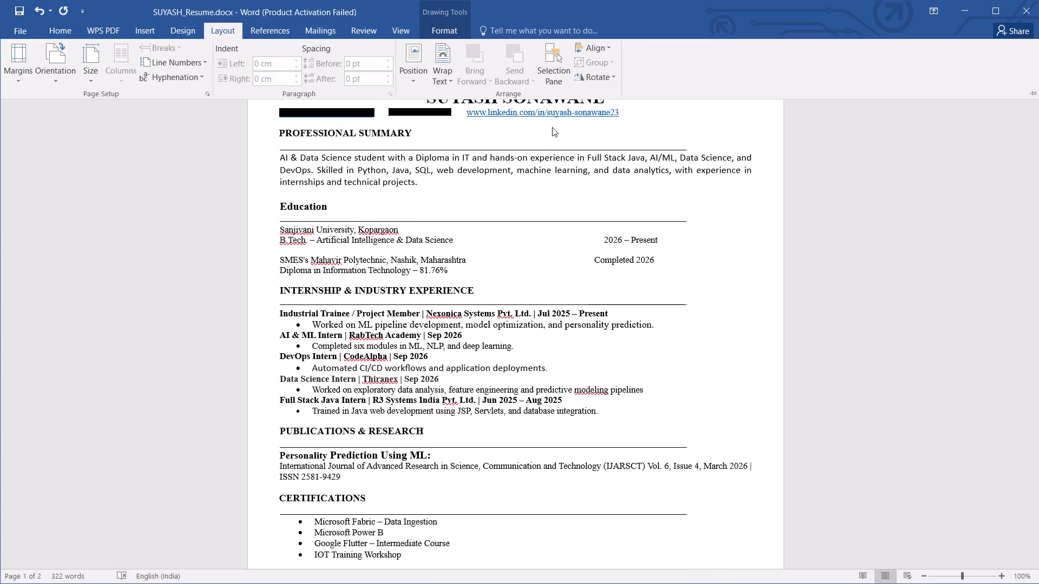
{"action": "left_click", "coordinate": [843, 150]}
{"action": "scroll", "coordinate": [739, 184], "scroll_direction": "up", "scroll_amount": 1}
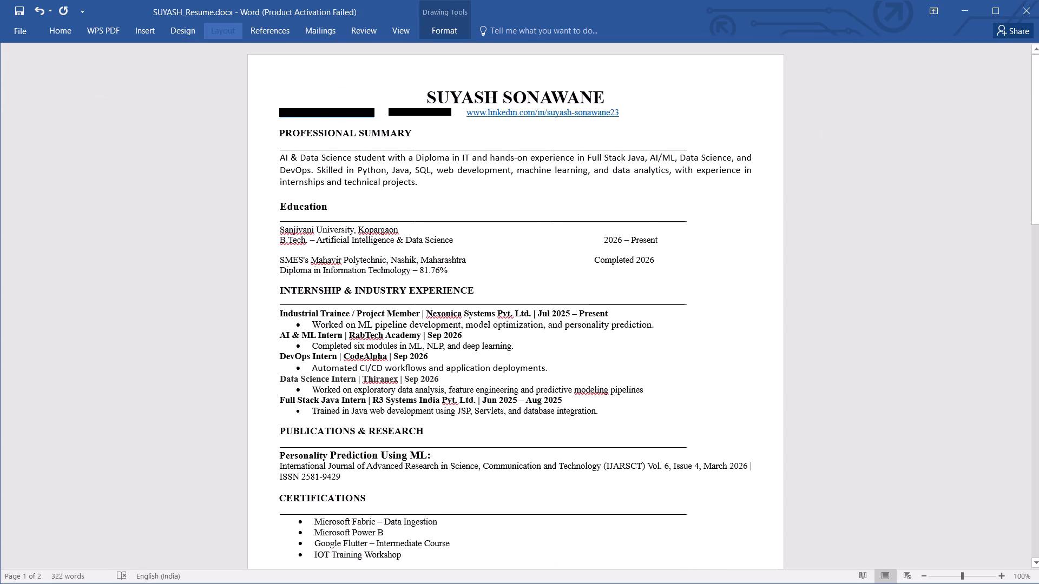
{"action": "scroll", "coordinate": [739, 184], "scroll_direction": "up", "scroll_amount": 1}
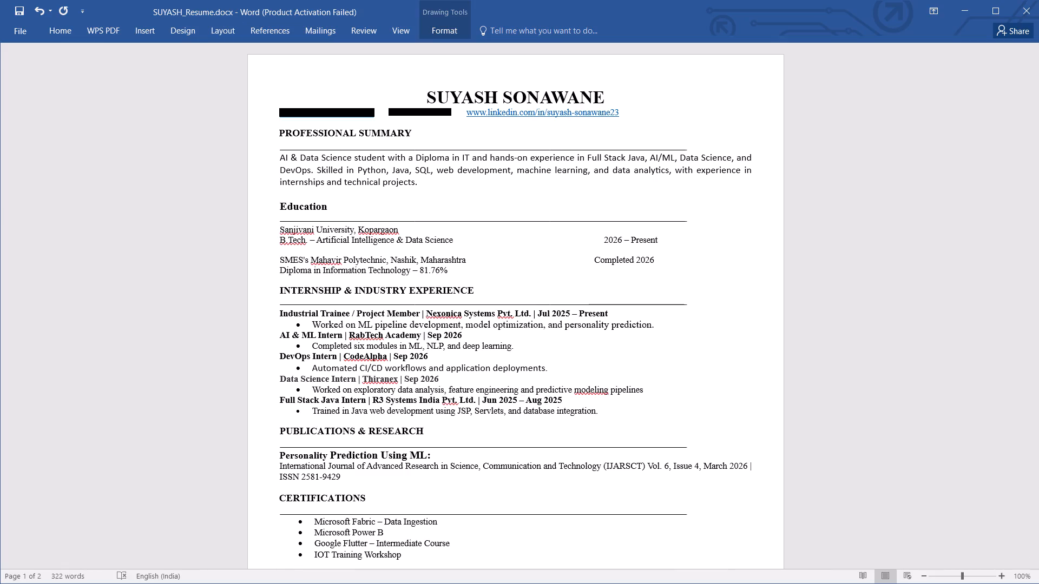
{"action": "scroll", "coordinate": [666, 187], "scroll_direction": "down", "scroll_amount": 4}
{"action": "scroll", "coordinate": [666, 187], "scroll_direction": "up", "scroll_amount": 4}
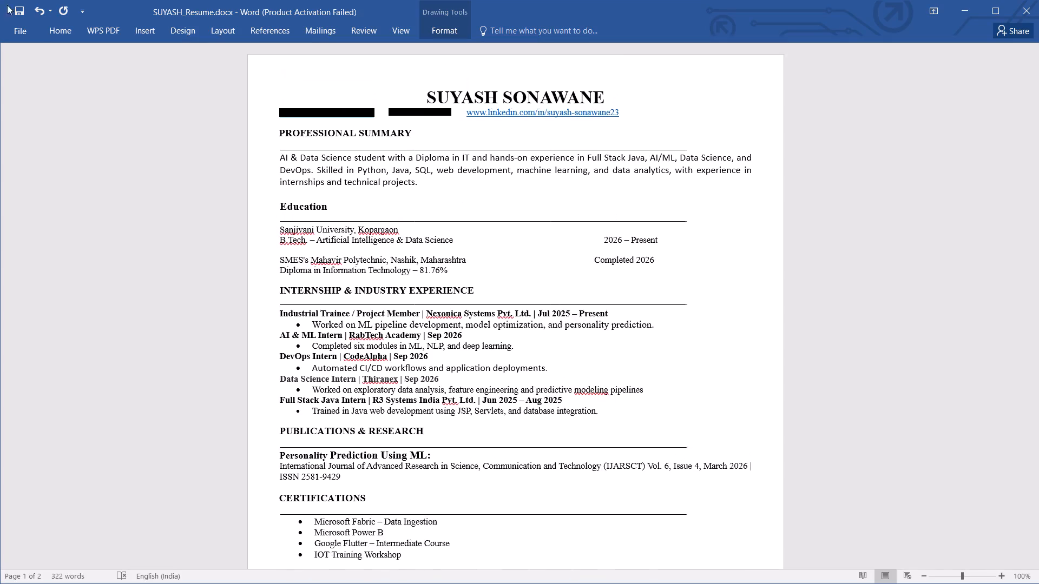
Apply the Moderate page margins preset (2.54 cm top and bottom, 1.91 cm left and right) to the resume.
{"action": "left_click", "coordinate": [213, 26]}
{"action": "left_click", "coordinate": [29, 72]}
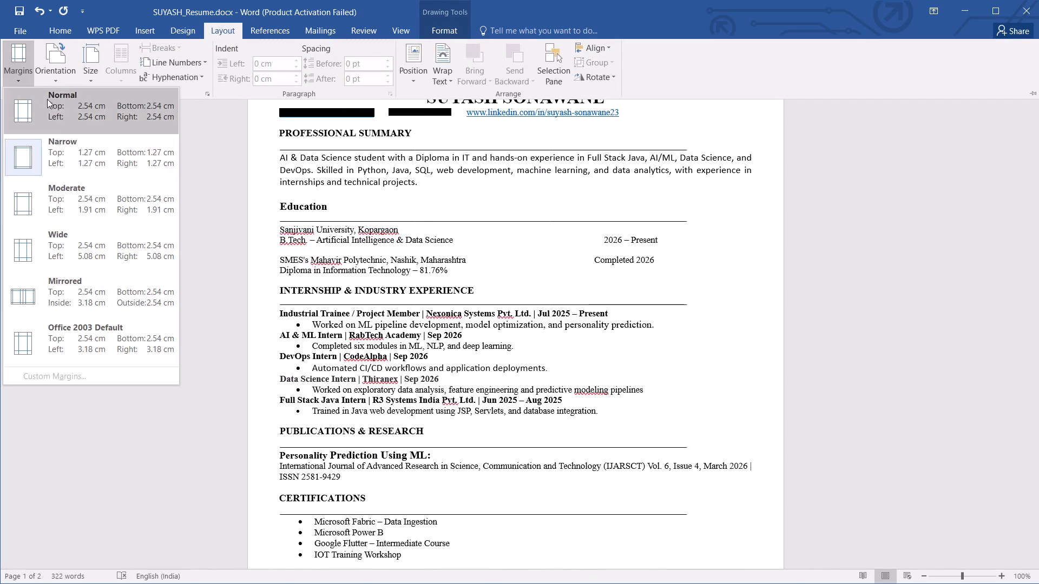
{"action": "left_click", "coordinate": [70, 198]}
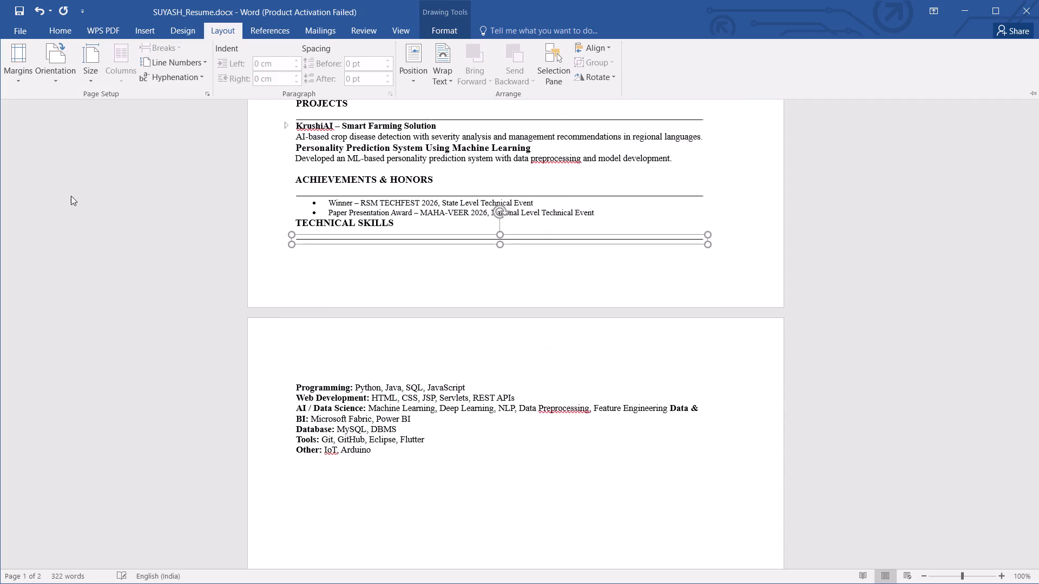
Apply the Narrow page margins preset (1.27 cm on all sides) to the resume.
{"action": "scroll", "coordinate": [485, 298], "scroll_direction": "up", "scroll_amount": 18}
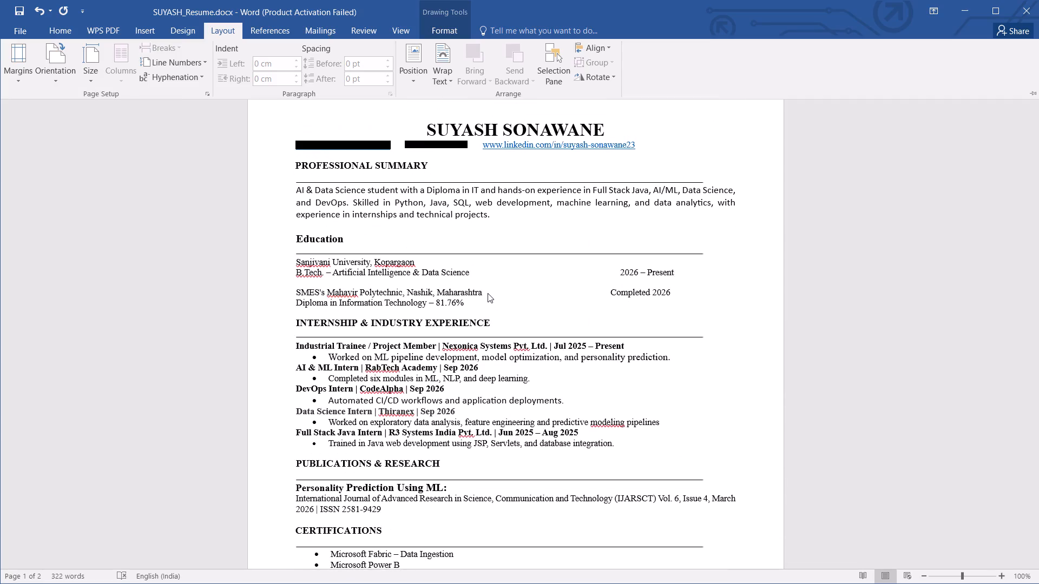
{"action": "scroll", "coordinate": [485, 285], "scroll_direction": "down", "scroll_amount": 11}
{"action": "scroll", "coordinate": [485, 282], "scroll_direction": "up", "scroll_amount": 5}
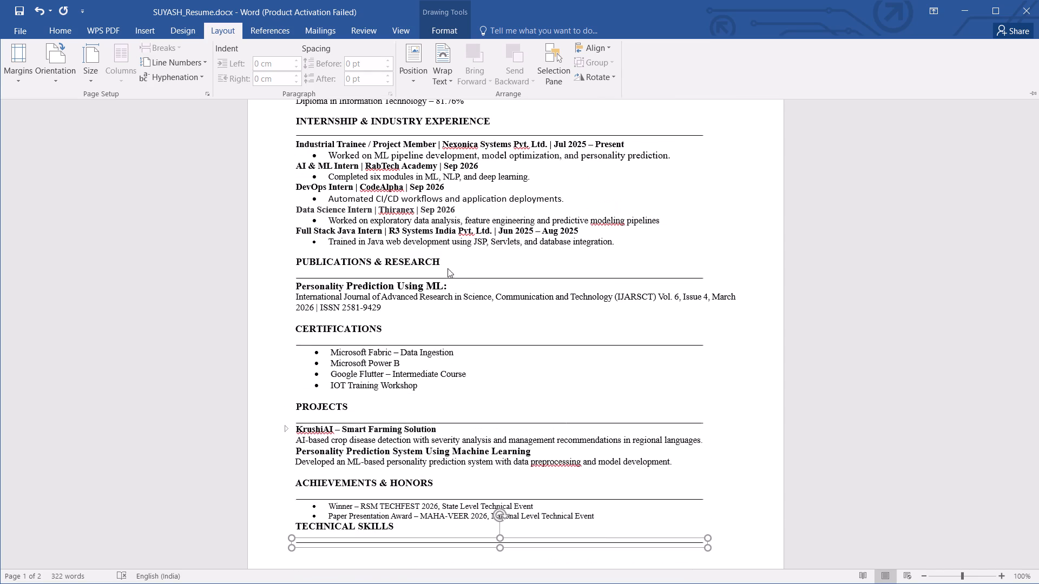
{"action": "left_click", "coordinate": [8, 69]}
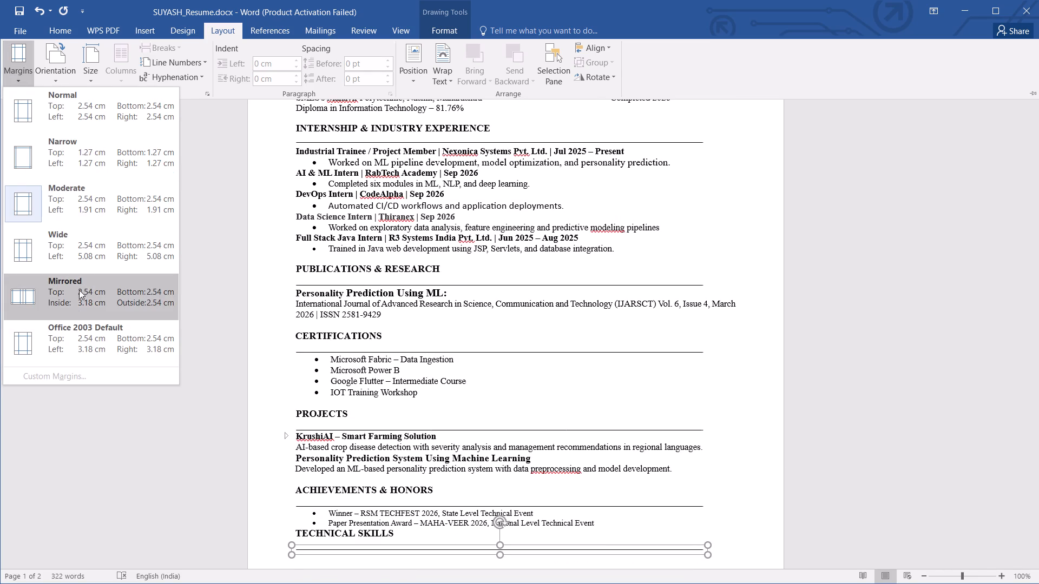
{"action": "left_click", "coordinate": [83, 149]}
Examine both resume pages from the name heading to the end of the Technical Skills section with the Narrow margins.
{"action": "scroll", "coordinate": [675, 367], "scroll_direction": "up", "scroll_amount": 5}
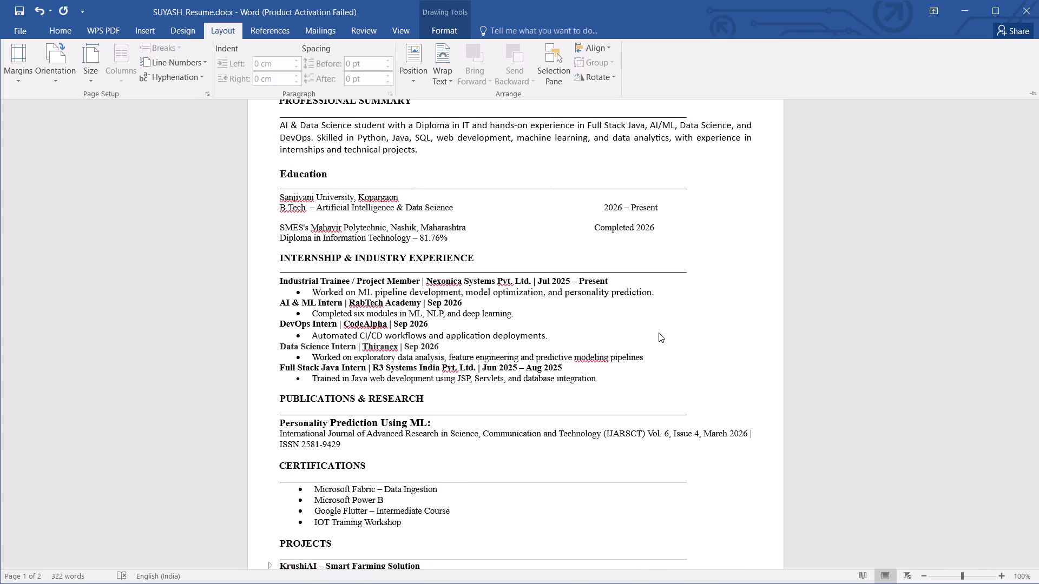
{"action": "scroll", "coordinate": [659, 333], "scroll_direction": "up", "scroll_amount": 4}
{"action": "scroll", "coordinate": [397, 170], "scroll_direction": "up", "scroll_amount": 4}
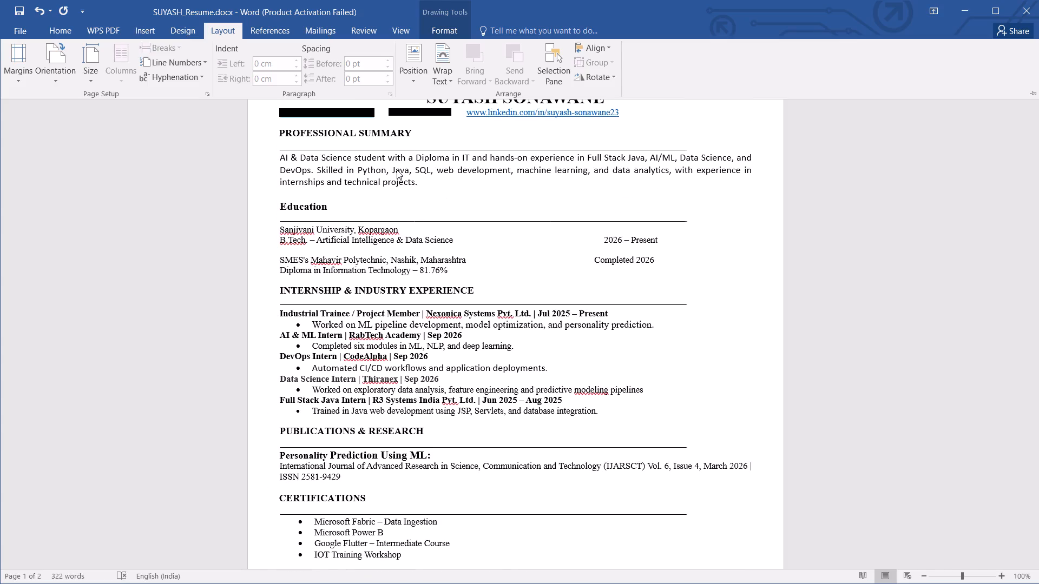
{"action": "left_click", "coordinate": [878, 192]}
{"action": "scroll", "coordinate": [536, 273], "scroll_direction": "up", "scroll_amount": 3}
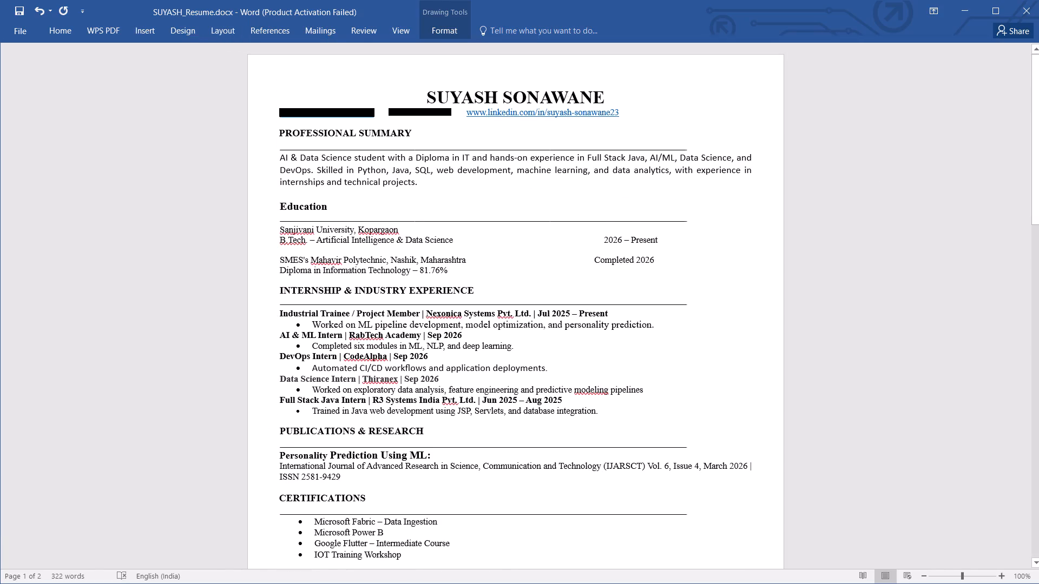
{"action": "scroll", "coordinate": [469, 124], "scroll_direction": "down", "scroll_amount": 20}
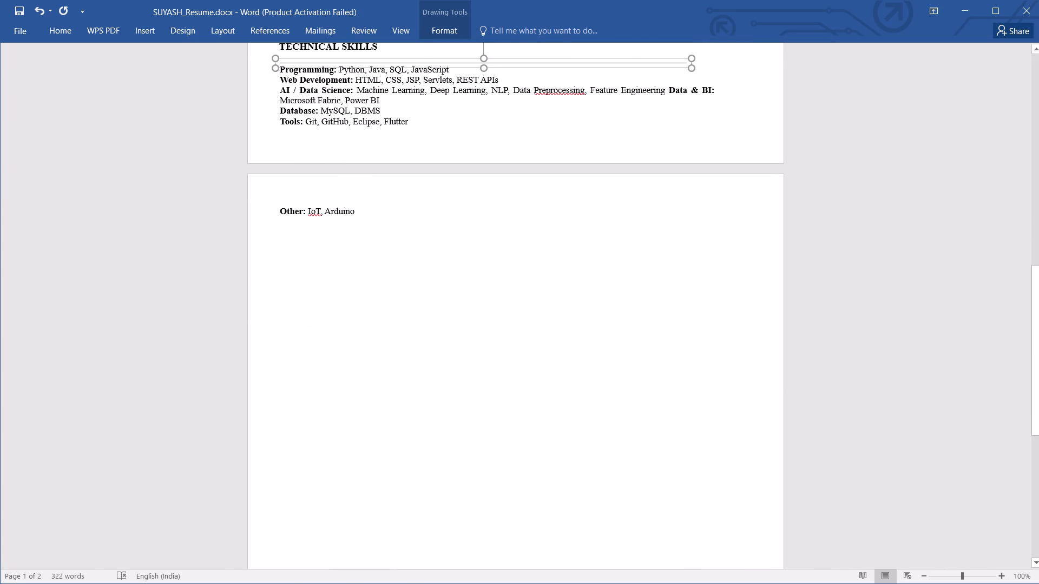
{"action": "scroll", "coordinate": [323, 177], "scroll_direction": "up", "scroll_amount": 3}
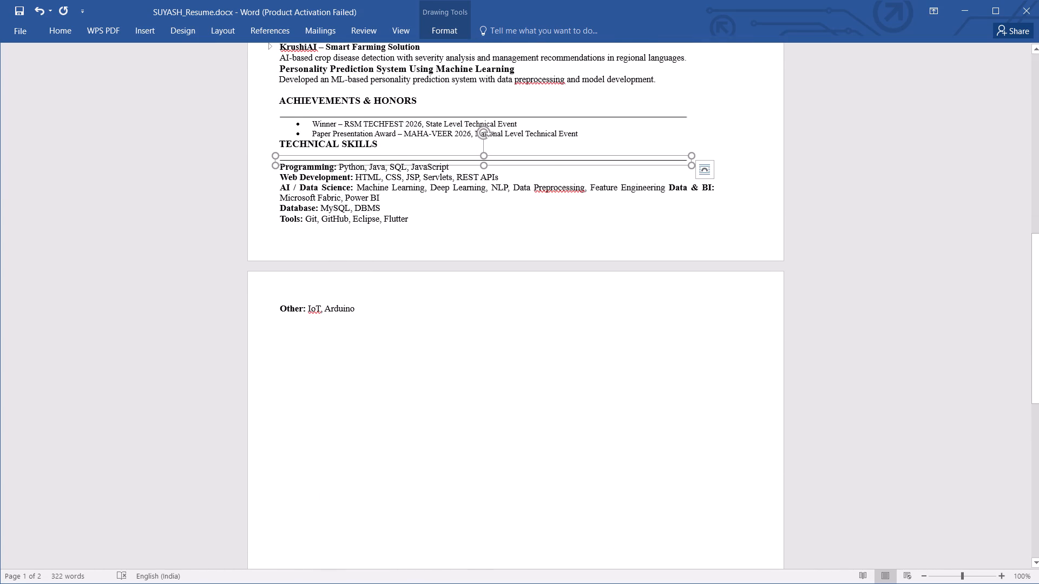
{"action": "scroll", "coordinate": [374, 193], "scroll_direction": "up", "scroll_amount": 3}
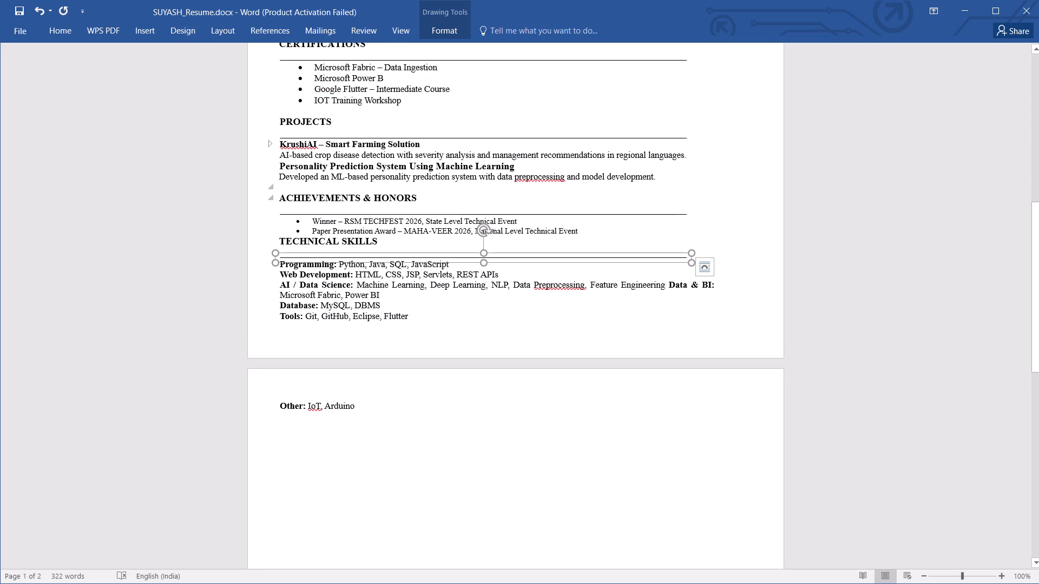
Increase the font size of the two bullet lines under Achievements & Honors by one size step.
{"action": "left_click", "coordinate": [376, 241]}
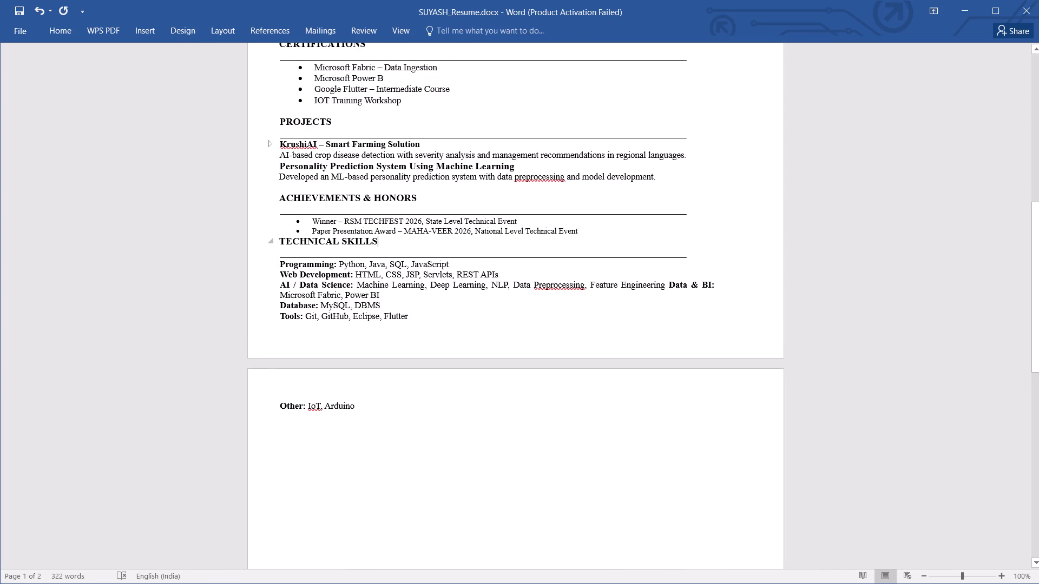
{"action": "double_click", "coordinate": [435, 230]}
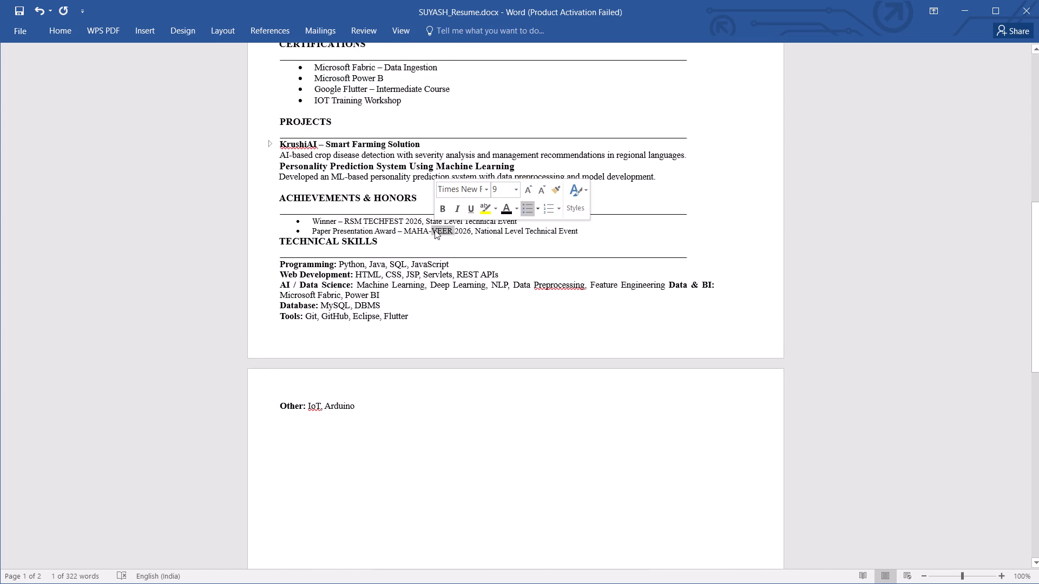
{"action": "left_click", "coordinate": [433, 244]}
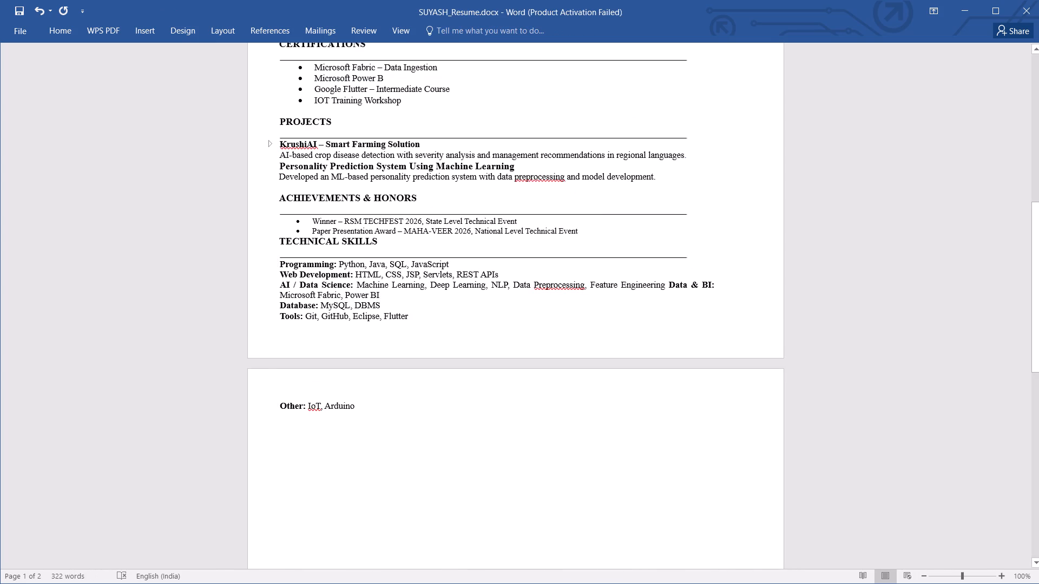
{"action": "left_click_drag", "start_coordinate": [589, 231], "coordinate": [292, 223]}
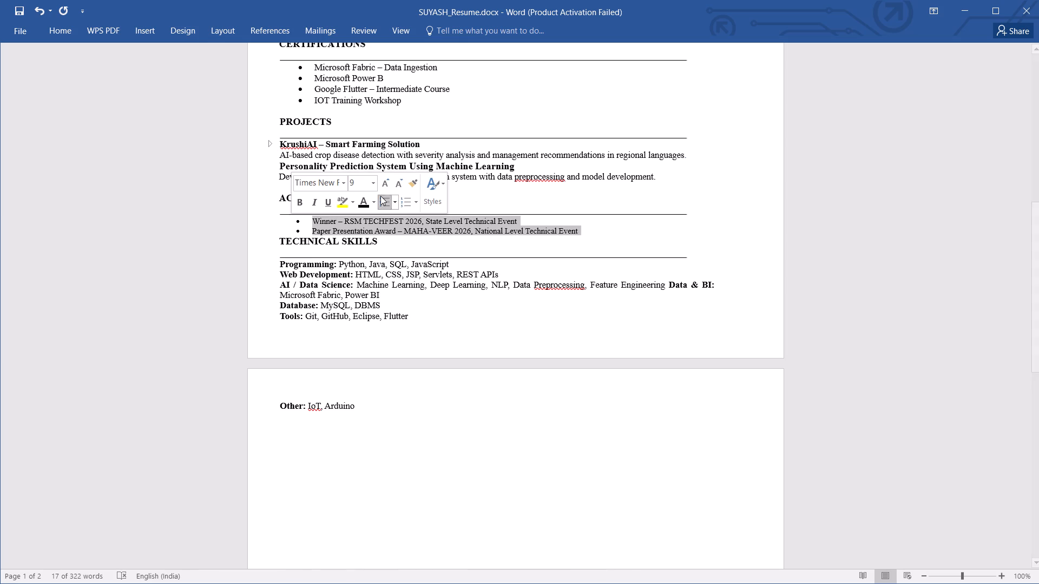
{"action": "left_click", "coordinate": [386, 183]}
{"action": "left_click", "coordinate": [384, 240]}
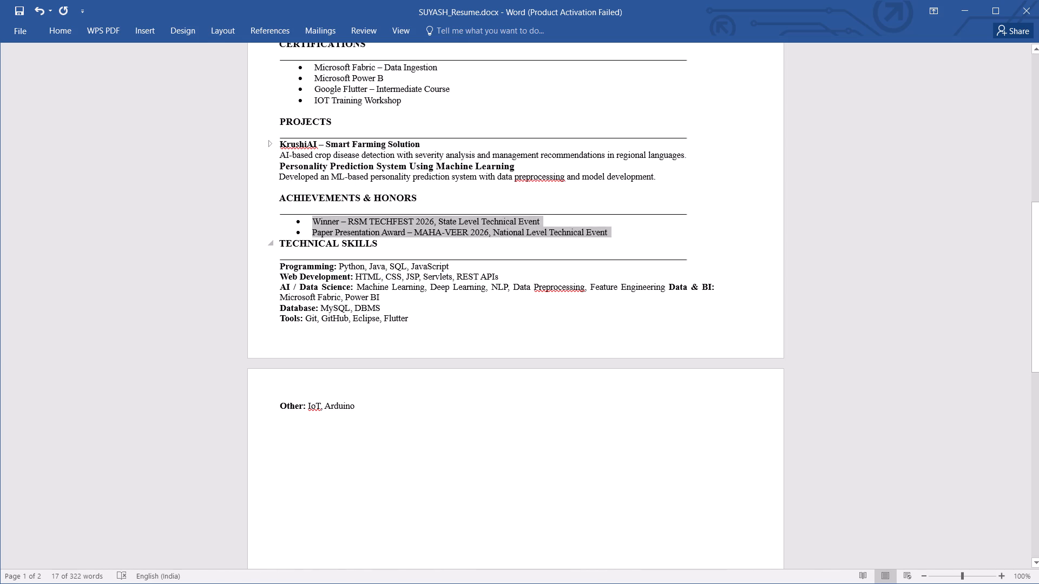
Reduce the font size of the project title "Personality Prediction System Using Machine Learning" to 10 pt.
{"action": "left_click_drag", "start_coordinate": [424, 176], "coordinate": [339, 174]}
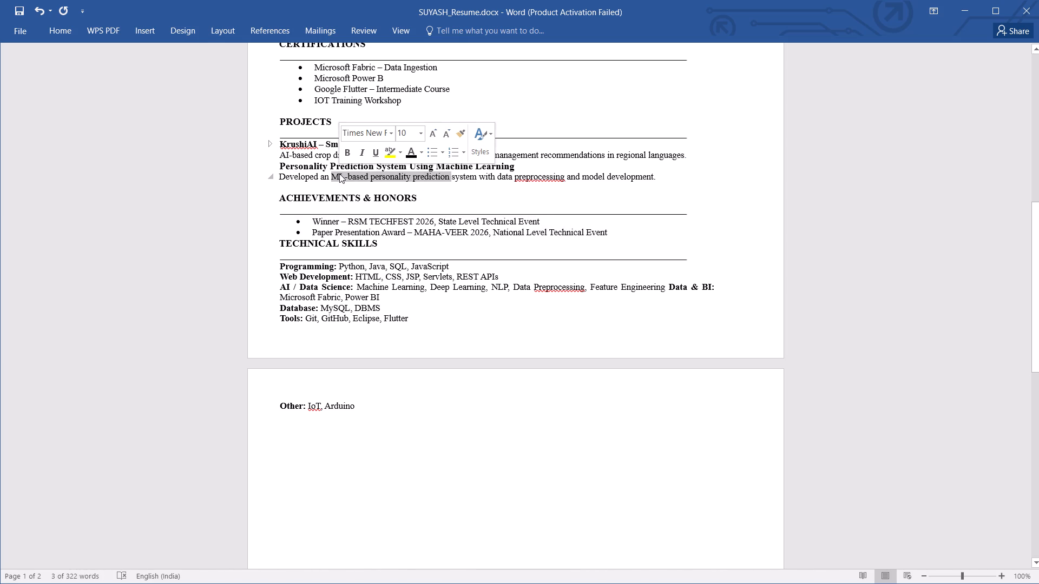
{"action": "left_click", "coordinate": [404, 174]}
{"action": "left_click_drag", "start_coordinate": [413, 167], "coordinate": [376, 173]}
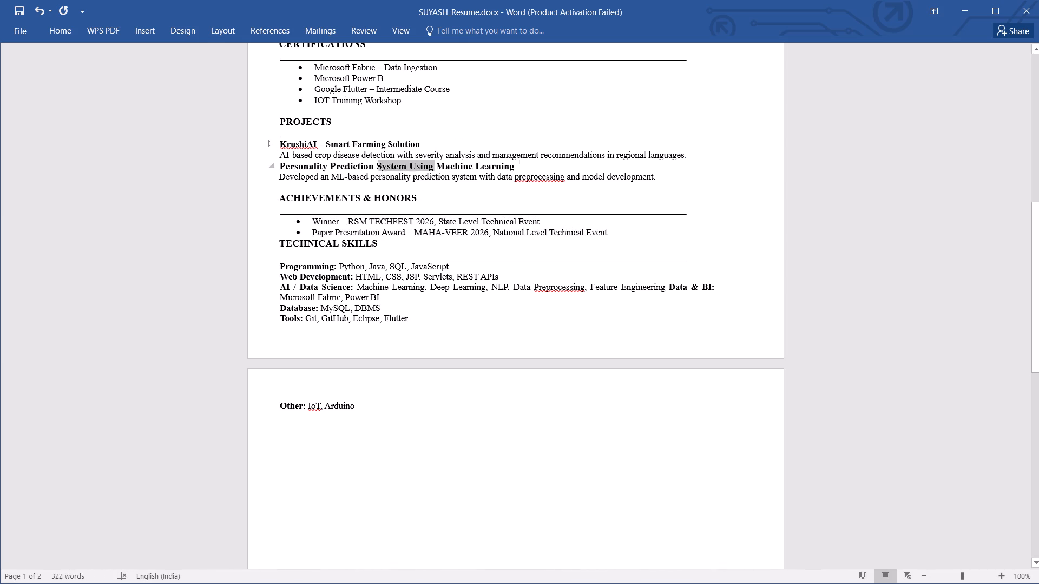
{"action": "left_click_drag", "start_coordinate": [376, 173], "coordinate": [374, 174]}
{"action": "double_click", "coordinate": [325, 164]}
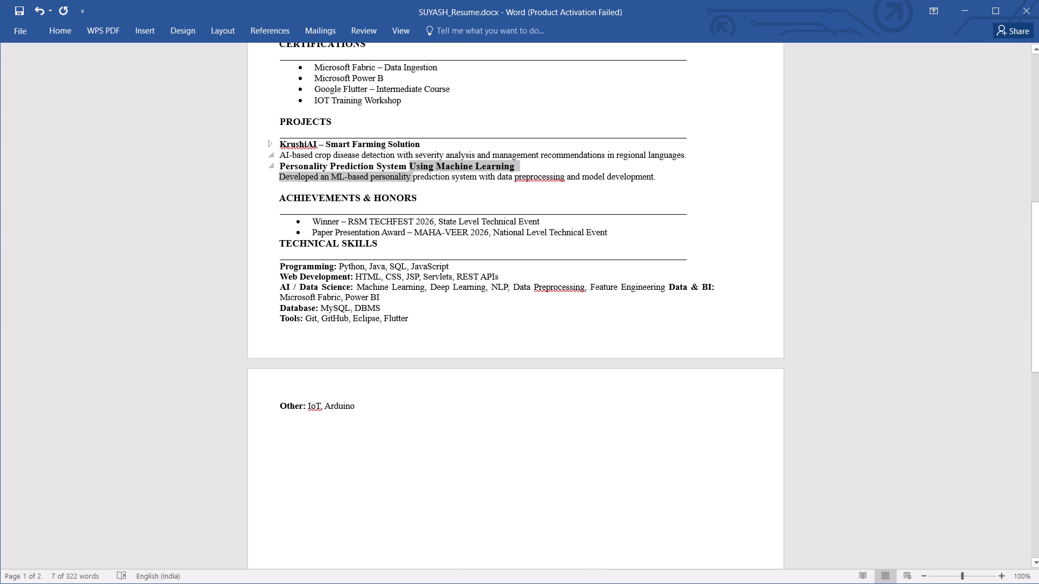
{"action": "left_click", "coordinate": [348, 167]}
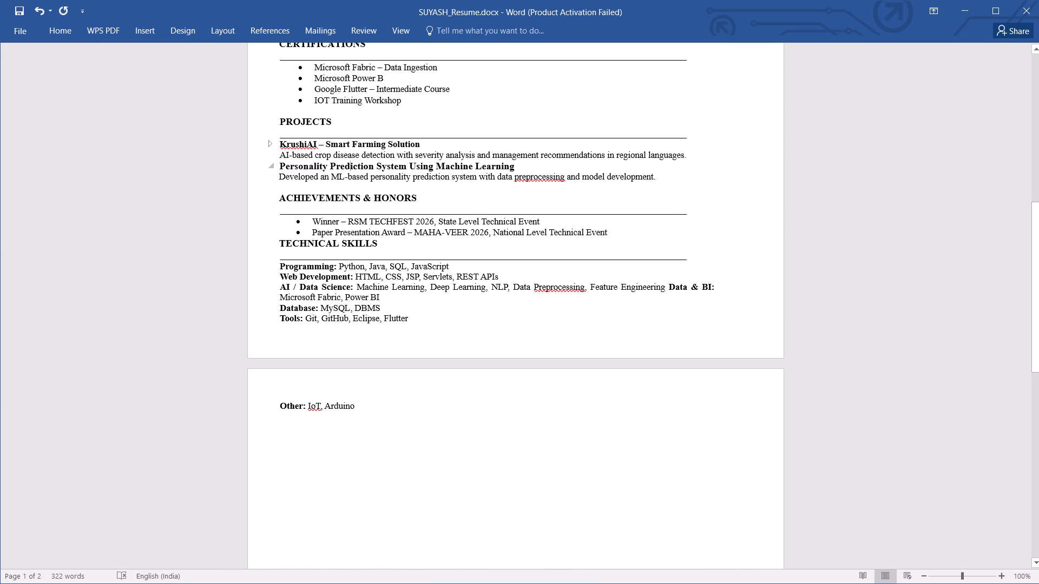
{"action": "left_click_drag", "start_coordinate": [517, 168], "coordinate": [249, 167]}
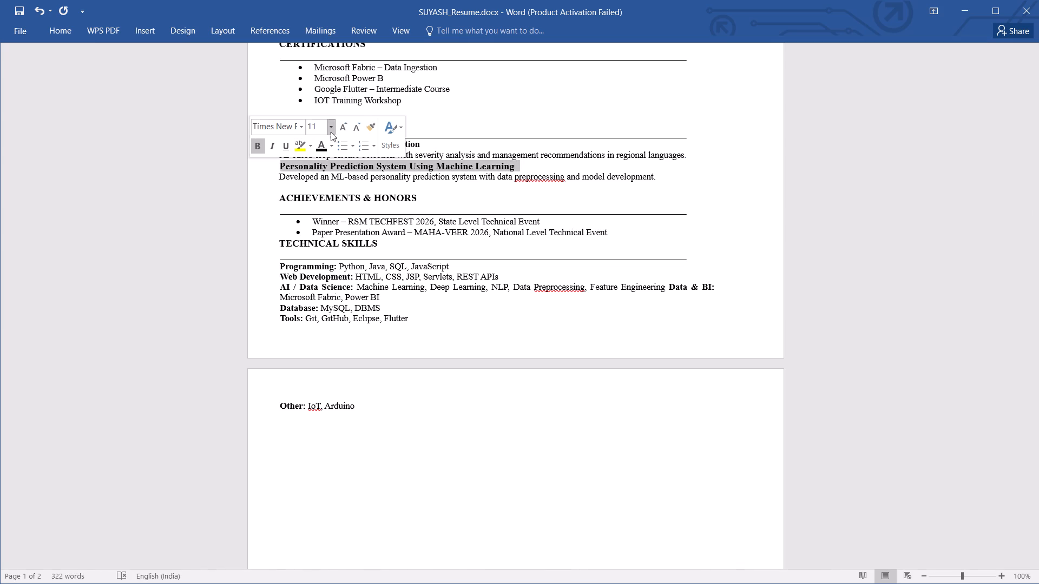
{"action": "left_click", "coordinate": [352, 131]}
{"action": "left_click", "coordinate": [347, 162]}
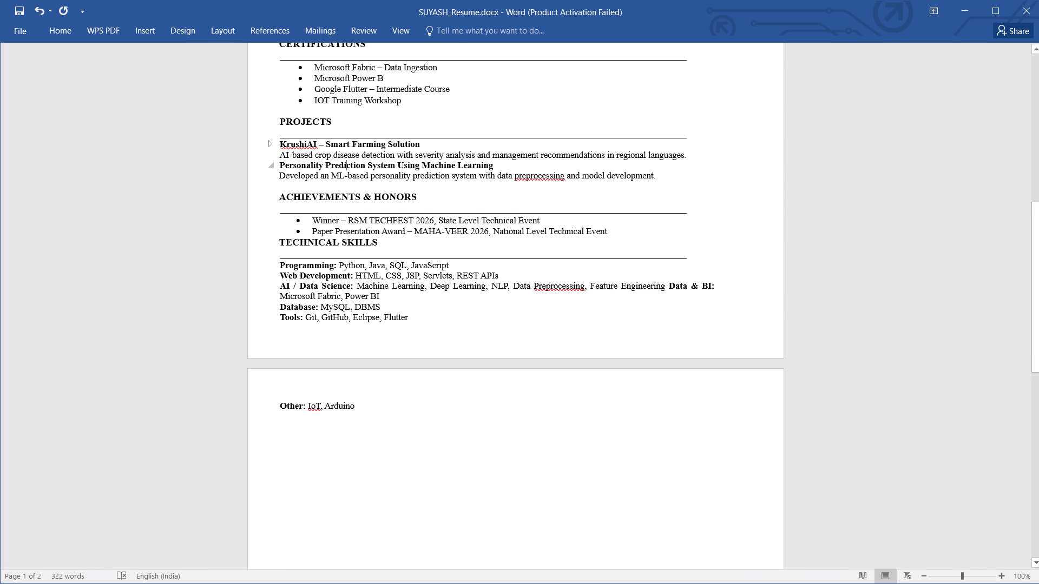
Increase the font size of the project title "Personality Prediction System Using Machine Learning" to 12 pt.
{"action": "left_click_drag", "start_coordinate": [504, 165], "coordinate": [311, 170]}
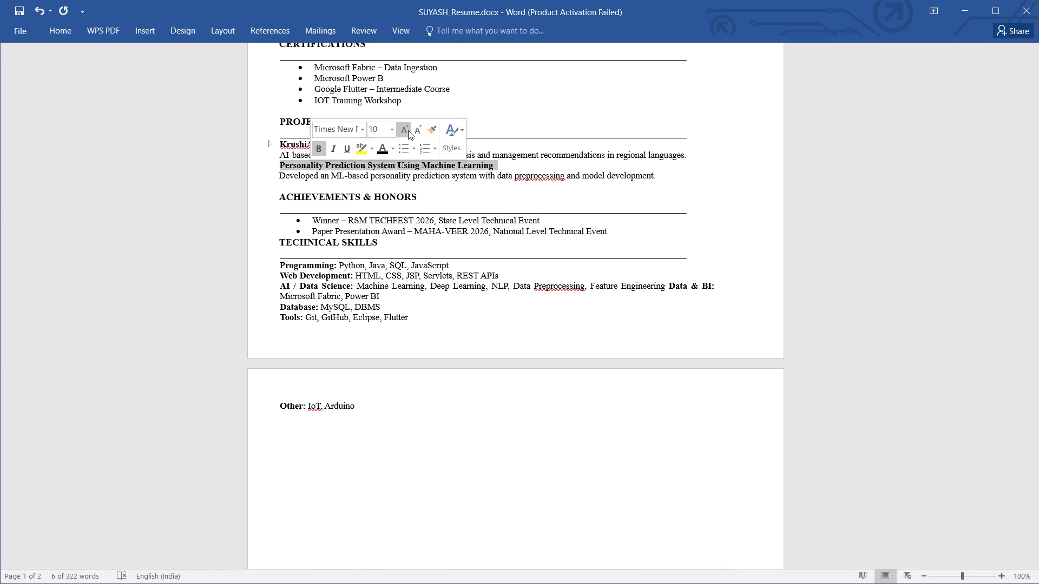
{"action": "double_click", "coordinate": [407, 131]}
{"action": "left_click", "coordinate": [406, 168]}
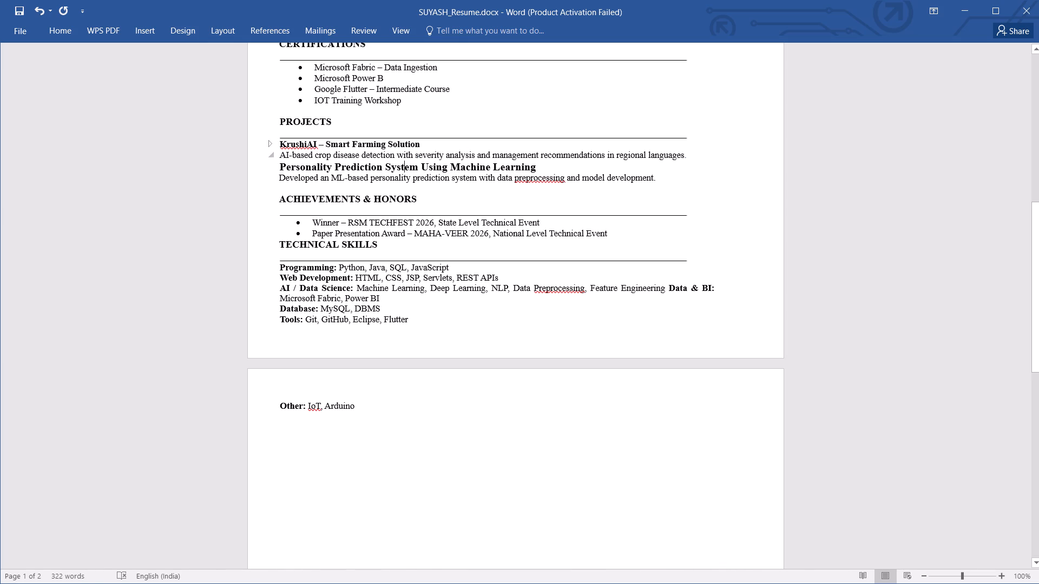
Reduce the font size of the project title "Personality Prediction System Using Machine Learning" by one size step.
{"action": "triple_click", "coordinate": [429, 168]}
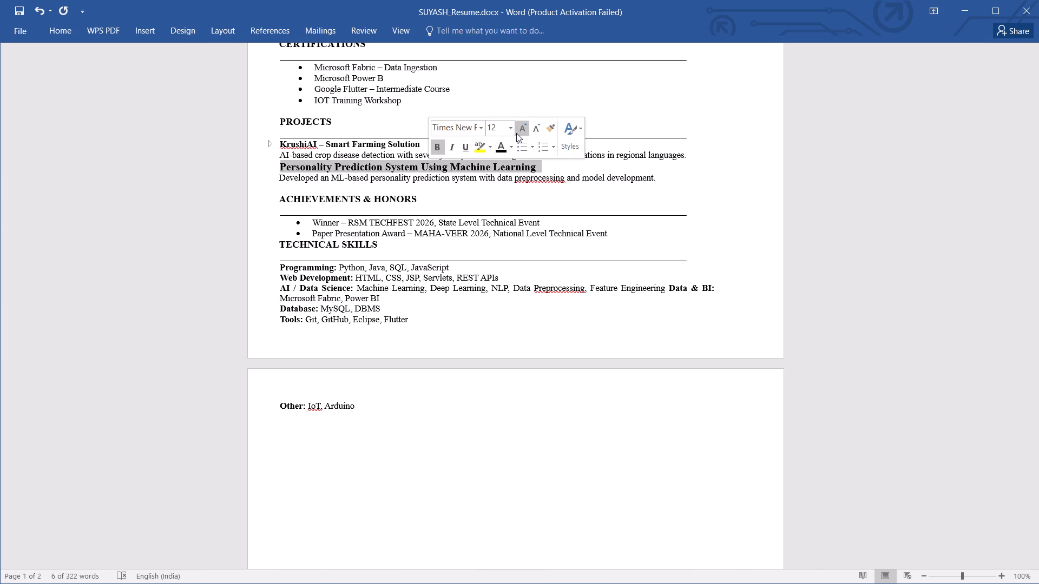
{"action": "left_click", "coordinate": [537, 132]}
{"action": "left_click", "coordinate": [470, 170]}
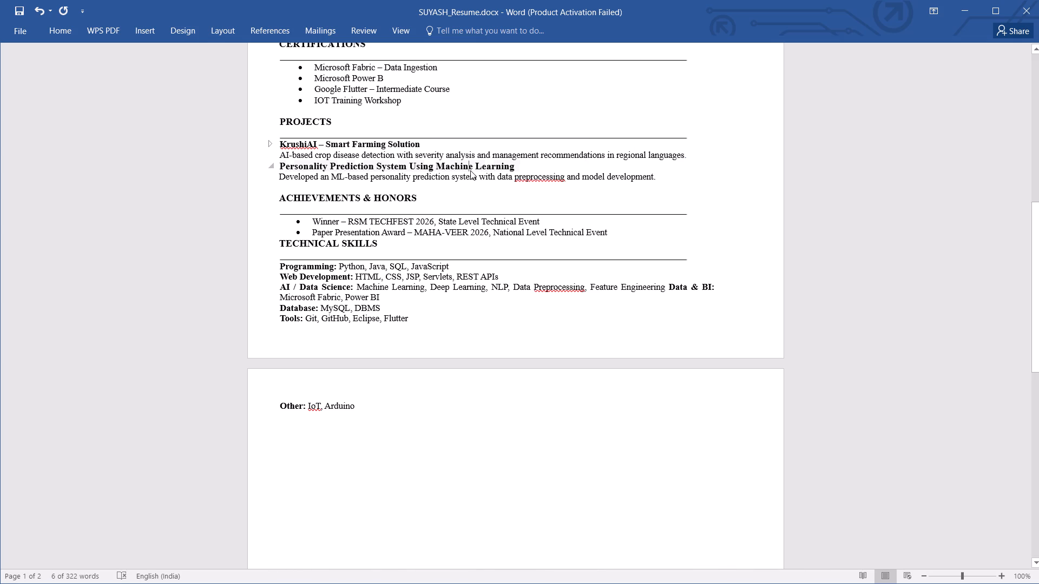
Check the font sizes of the headings and text from Technical Skills up through Achievements, Projects and Certifications.
{"action": "double_click", "coordinate": [338, 274]}
{"action": "double_click", "coordinate": [313, 243]}
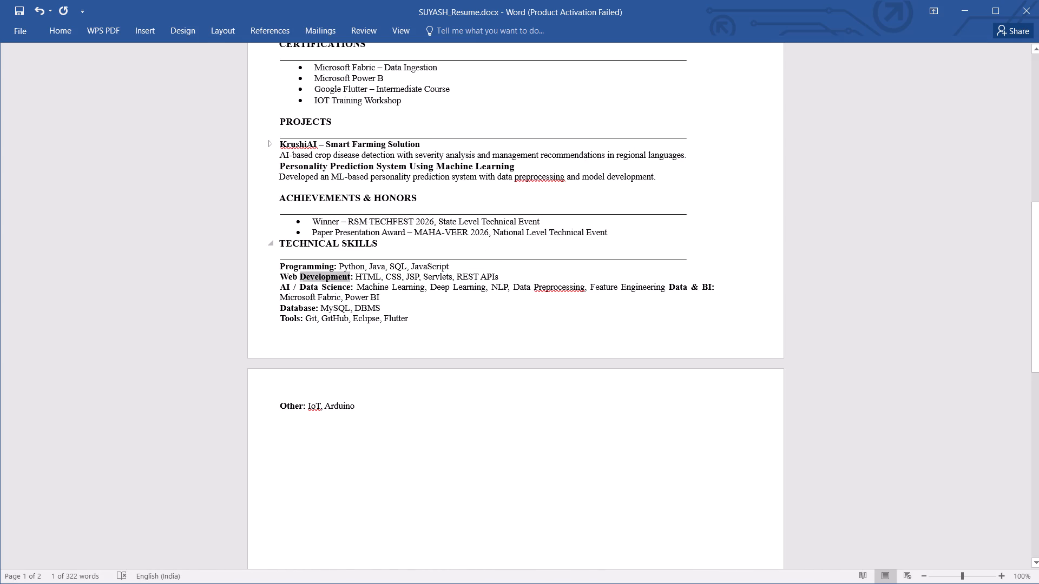
{"action": "left_click", "coordinate": [321, 242]}
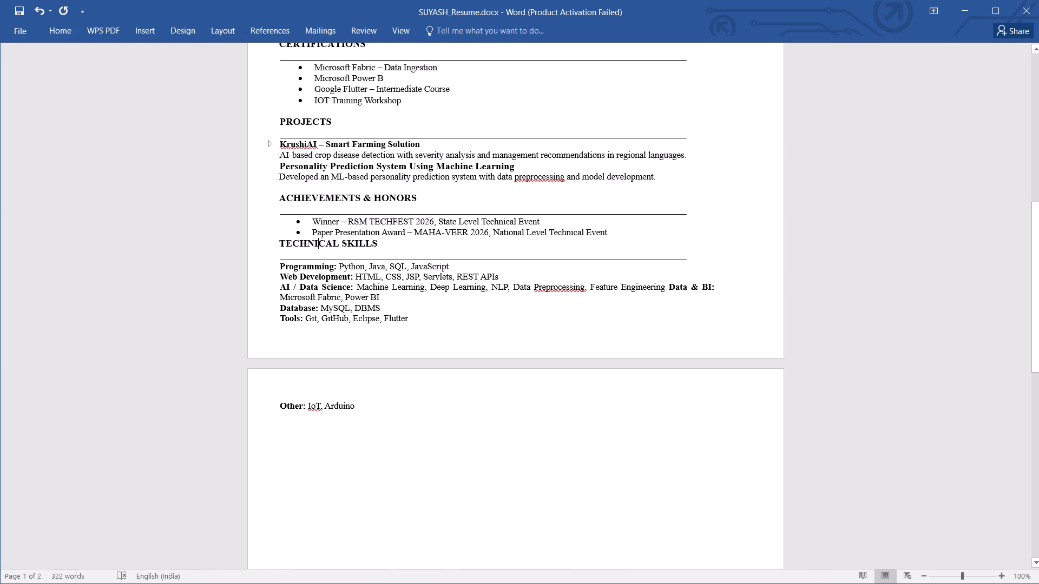
{"action": "double_click", "coordinate": [341, 218]}
{"action": "left_click", "coordinate": [341, 218]}
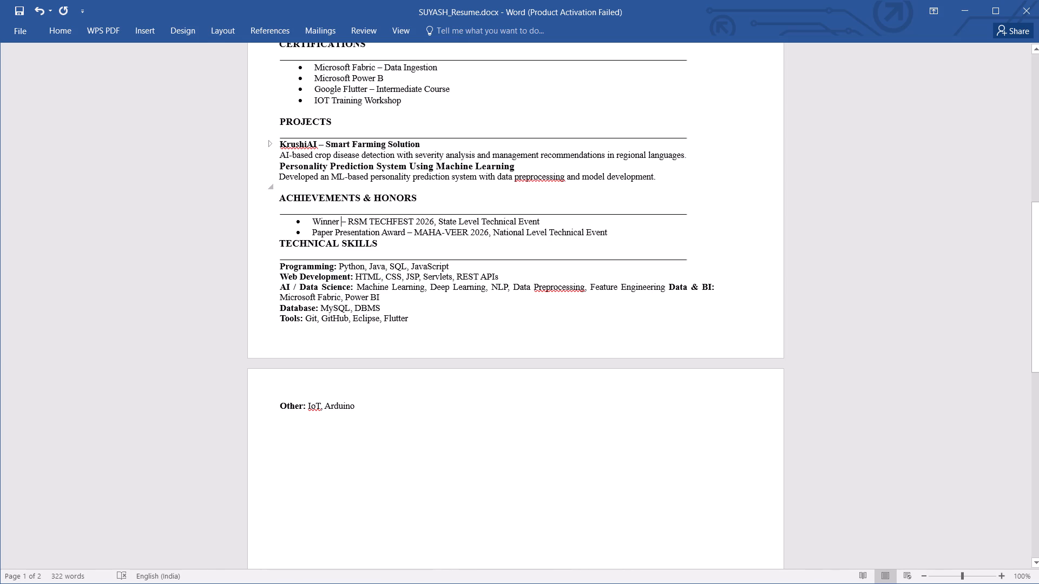
{"action": "double_click", "coordinate": [343, 198]}
{"action": "left_click", "coordinate": [343, 198]}
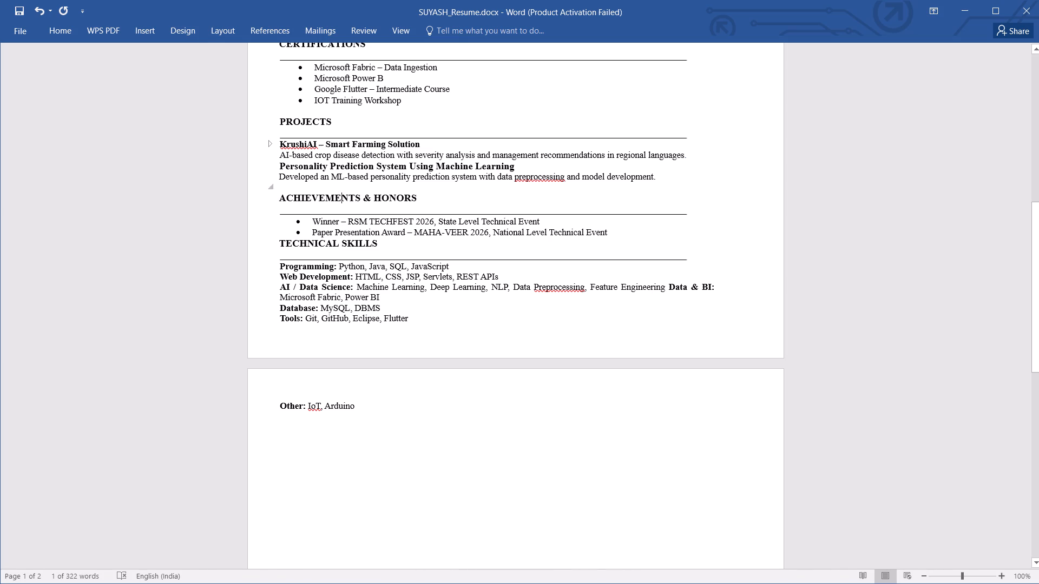
{"action": "double_click", "coordinate": [331, 171]}
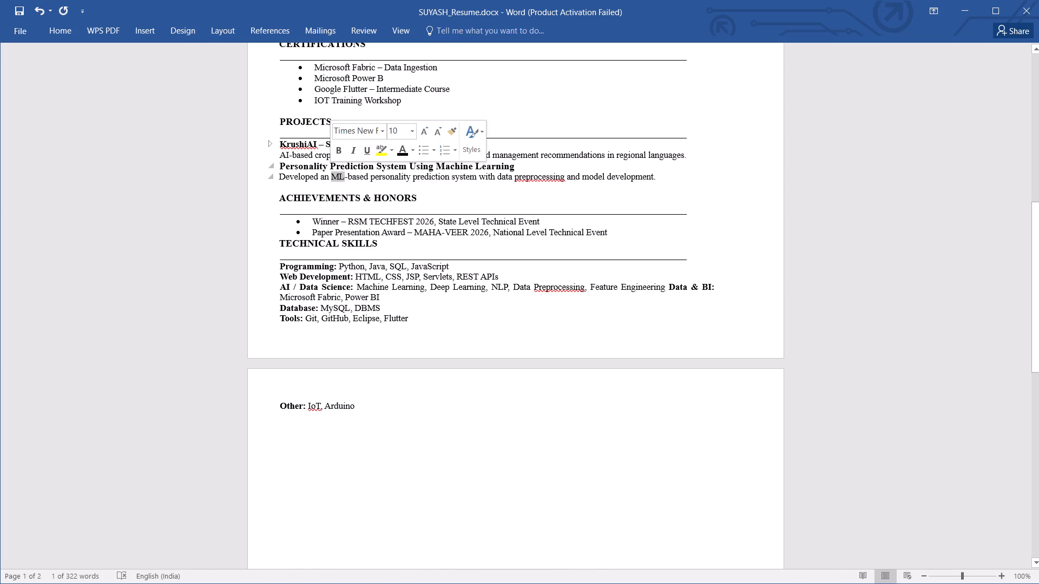
{"action": "double_click", "coordinate": [328, 162]}
{"action": "left_click", "coordinate": [329, 164]}
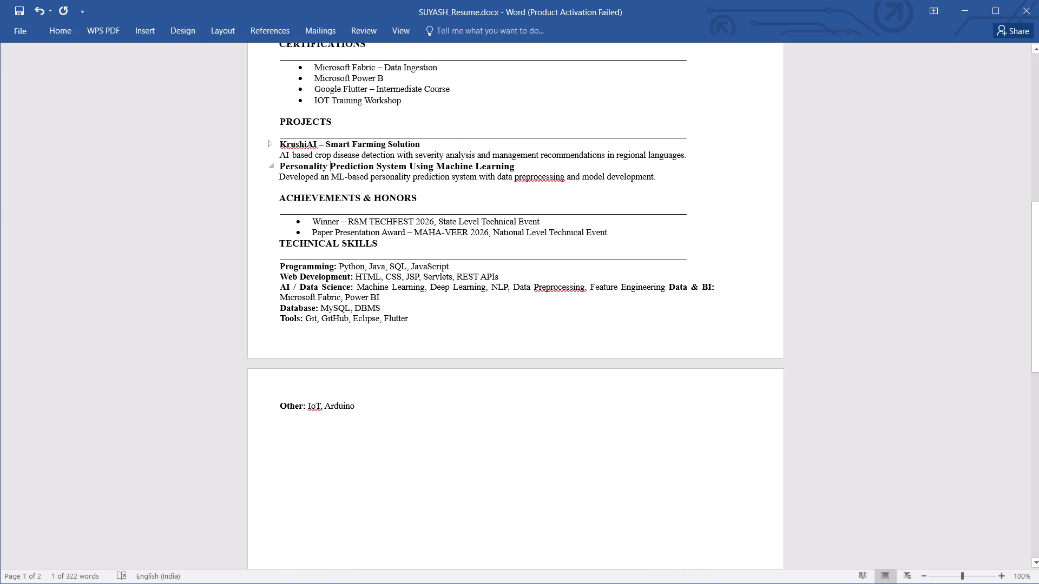
{"action": "double_click", "coordinate": [328, 157]}
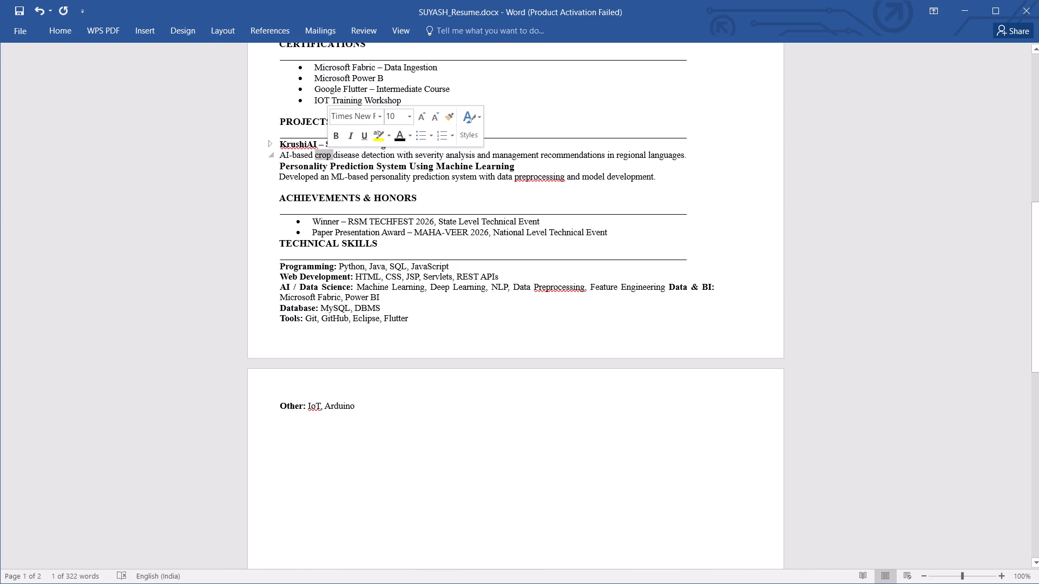
{"action": "double_click", "coordinate": [323, 145]}
{"action": "double_click", "coordinate": [317, 125]}
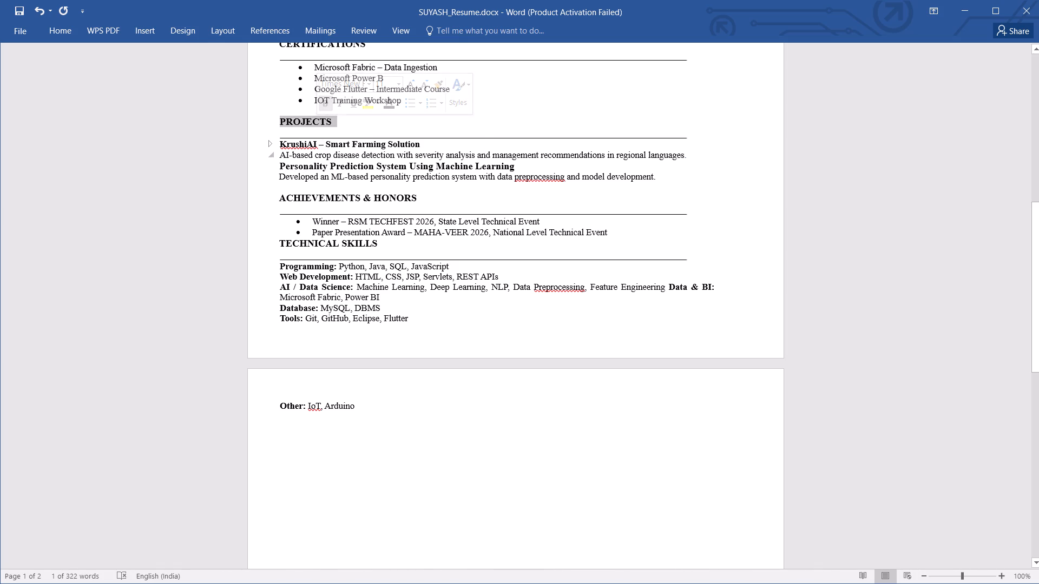
{"action": "scroll", "coordinate": [360, 159], "scroll_direction": "up", "scroll_amount": 5}
{"action": "double_click", "coordinate": [341, 208]}
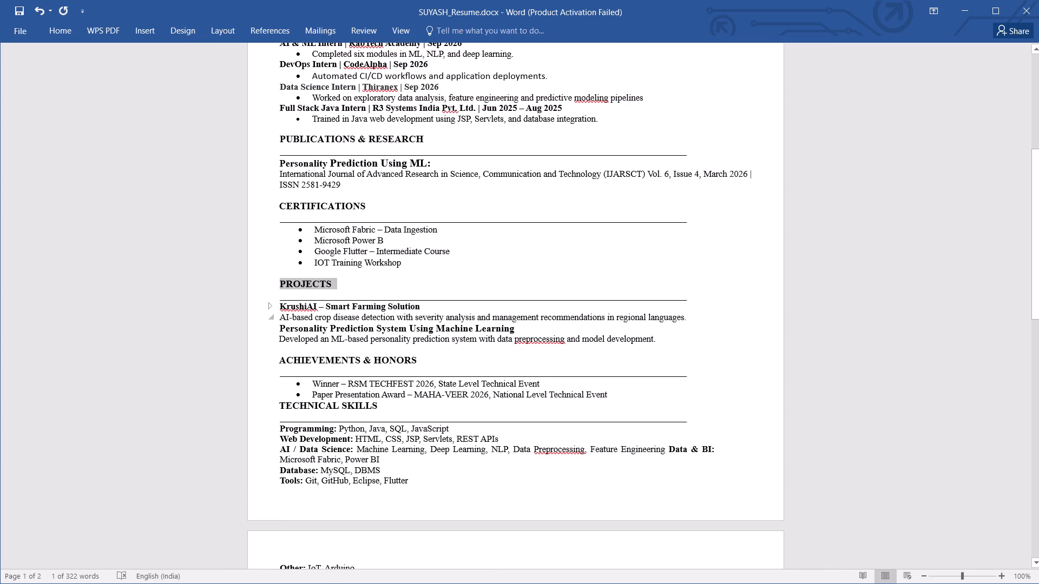
{"action": "double_click", "coordinate": [337, 246]}
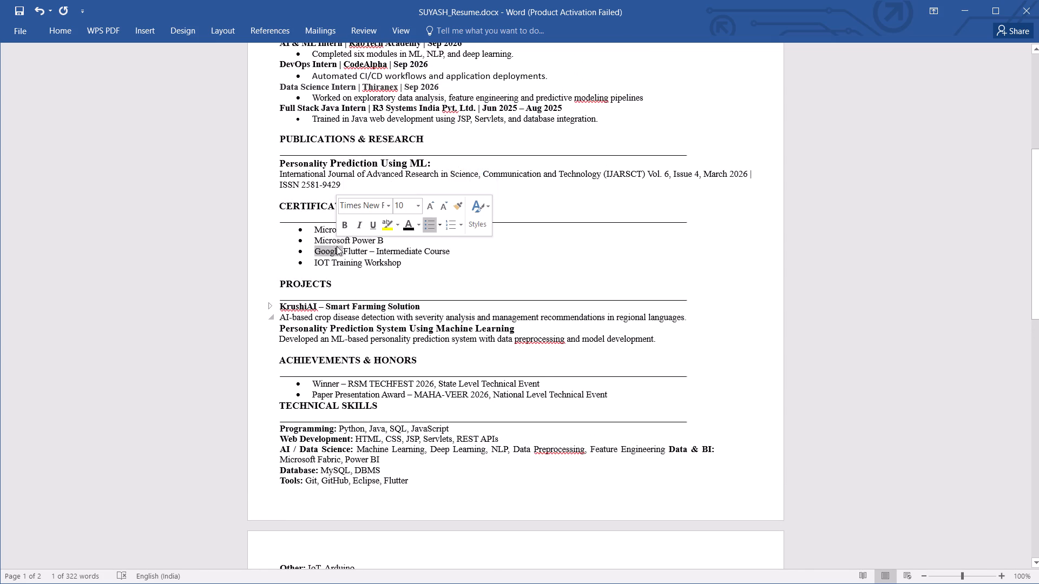
Set the font size of the publication title "Personality Prediction Using ML:" to 11 pt.
{"action": "double_click", "coordinate": [332, 164]}
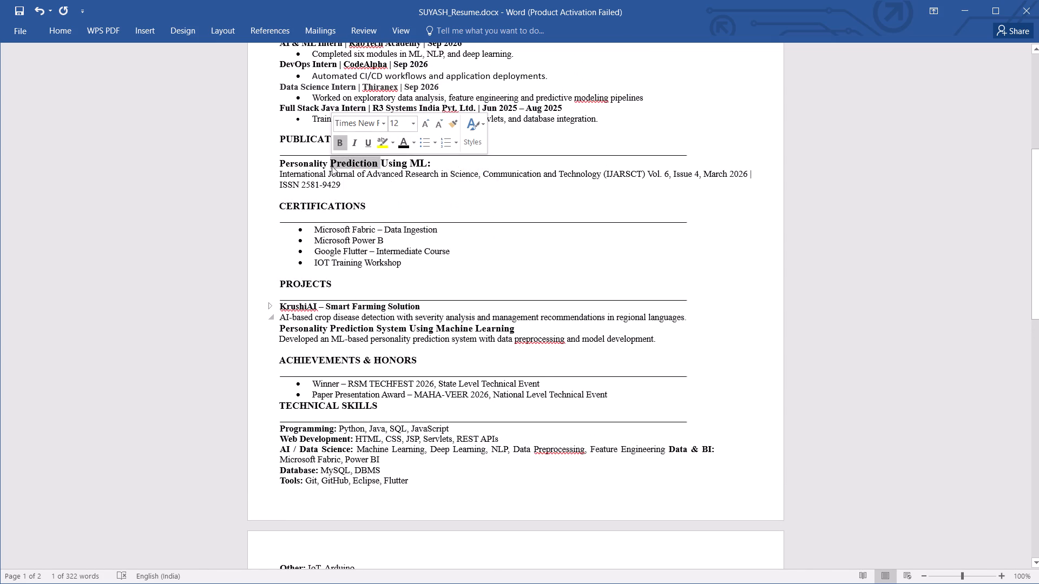
{"action": "double_click", "coordinate": [328, 177]}
{"action": "left_click", "coordinate": [321, 157]}
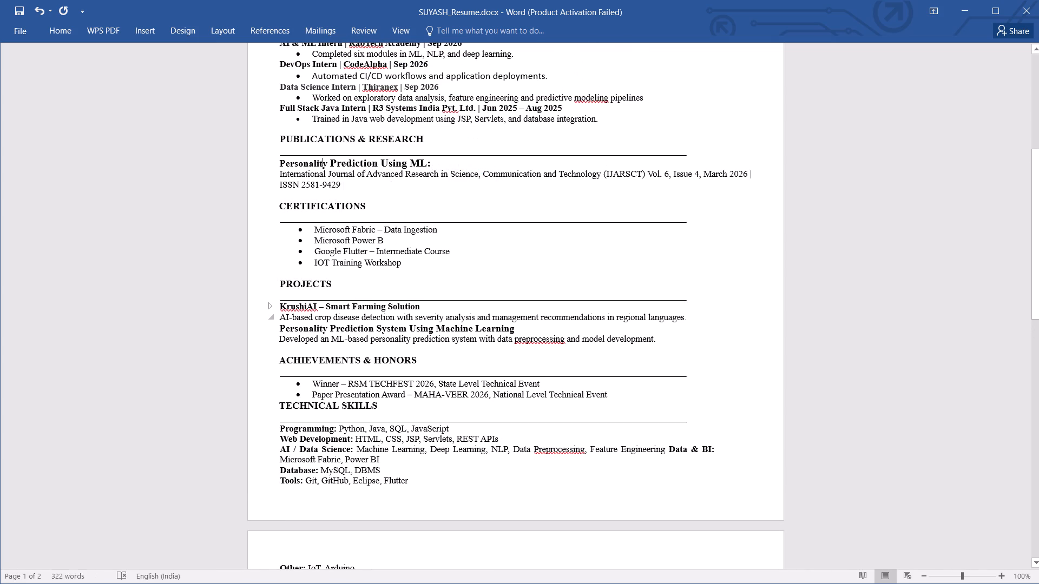
{"action": "triple_click", "coordinate": [321, 158]}
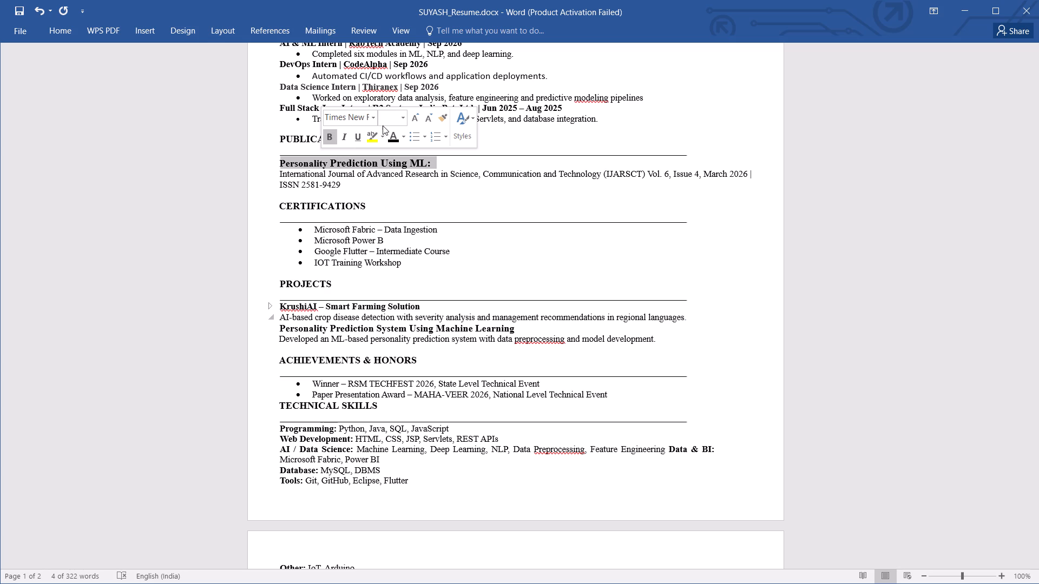
{"action": "left_click", "coordinate": [416, 122]}
{"action": "left_click", "coordinate": [425, 118]}
{"action": "left_click", "coordinate": [386, 117]}
{"action": "type", "text": "11"}
{"action": "key", "text": "Return"}
Check the font sizes of the Publications & Research heading, the Internship & Industry Experience heading and the first internship title line.
{"action": "scroll", "coordinate": [386, 117], "scroll_direction": "up", "scroll_amount": 1}
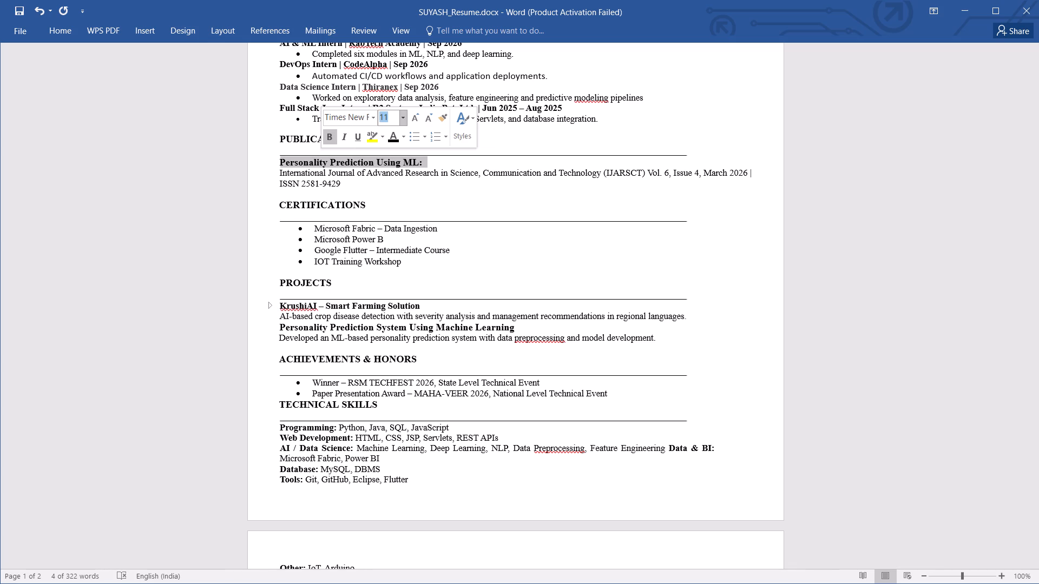
{"action": "scroll", "coordinate": [408, 213], "scroll_direction": "up", "scroll_amount": 2}
{"action": "left_click", "coordinate": [409, 217]}
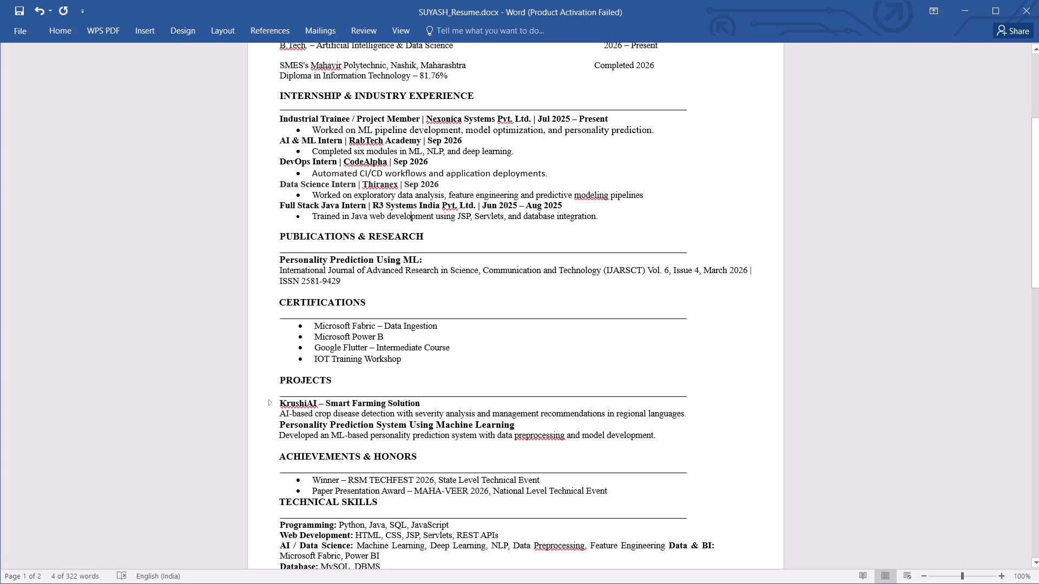
{"action": "double_click", "coordinate": [399, 234]}
{"action": "scroll", "coordinate": [365, 198], "scroll_direction": "up", "scroll_amount": 2}
{"action": "double_click", "coordinate": [372, 162]}
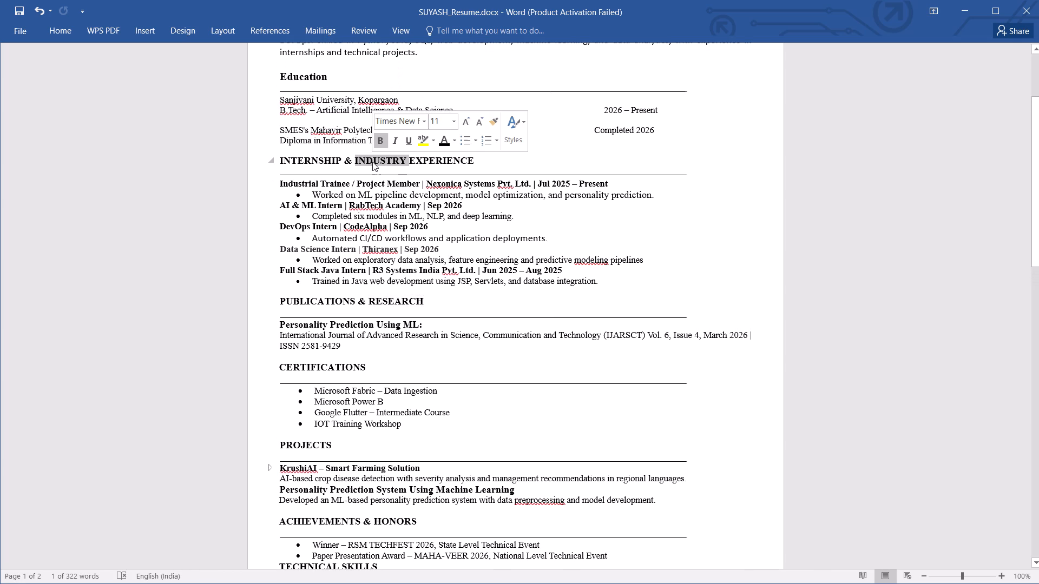
{"action": "triple_click", "coordinate": [372, 162]}
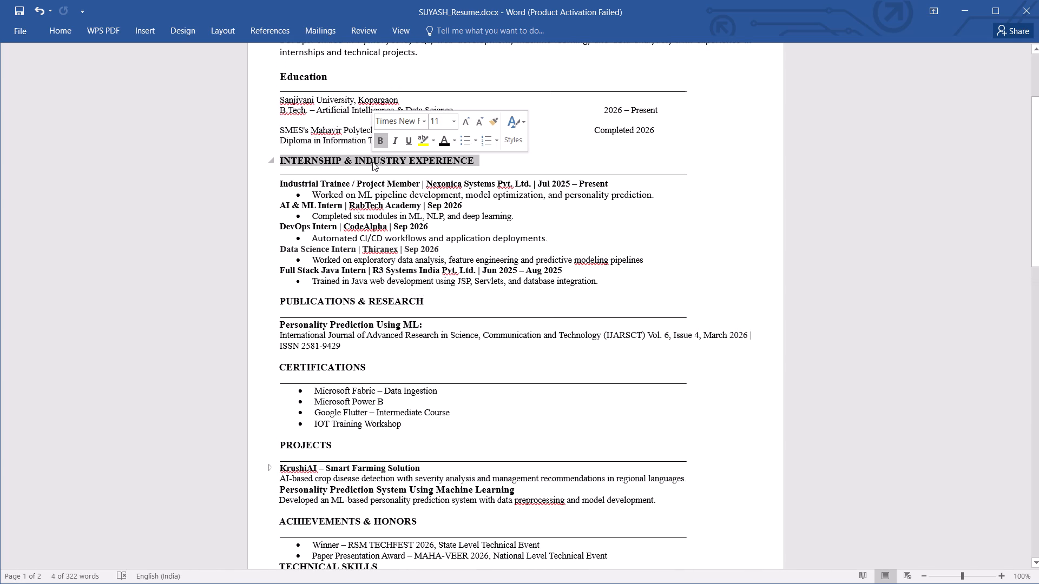
{"action": "triple_click", "coordinate": [363, 181]}
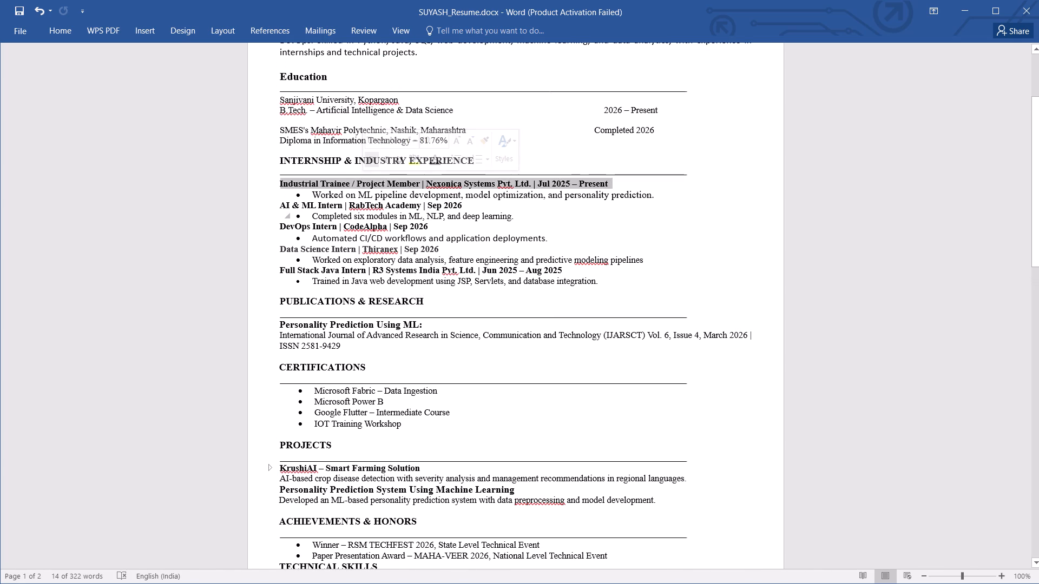
Reduce the bullet "Worked on ML pipeline development, model optimization, and personality prediction." to 10 pt.
{"action": "triple_click", "coordinate": [354, 194]}
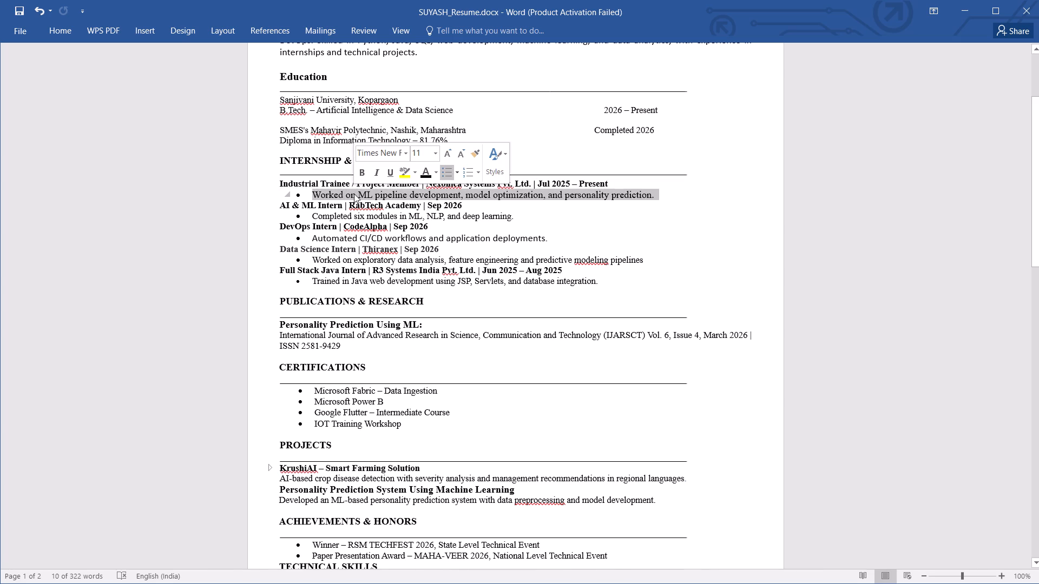
{"action": "left_click", "coordinate": [456, 159]}
{"action": "left_click", "coordinate": [404, 210]}
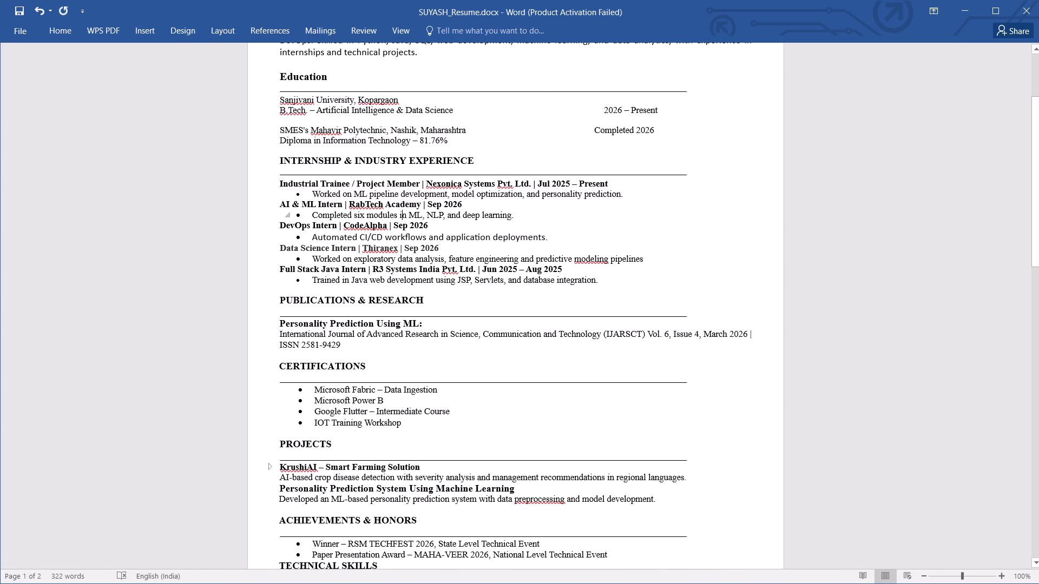
Change the font of the DevOps Intern bullet "Automated CI/CD workflows and application deployments." to Times New Roman.
{"action": "left_click", "coordinate": [373, 209]}
{"action": "double_click", "coordinate": [373, 203]}
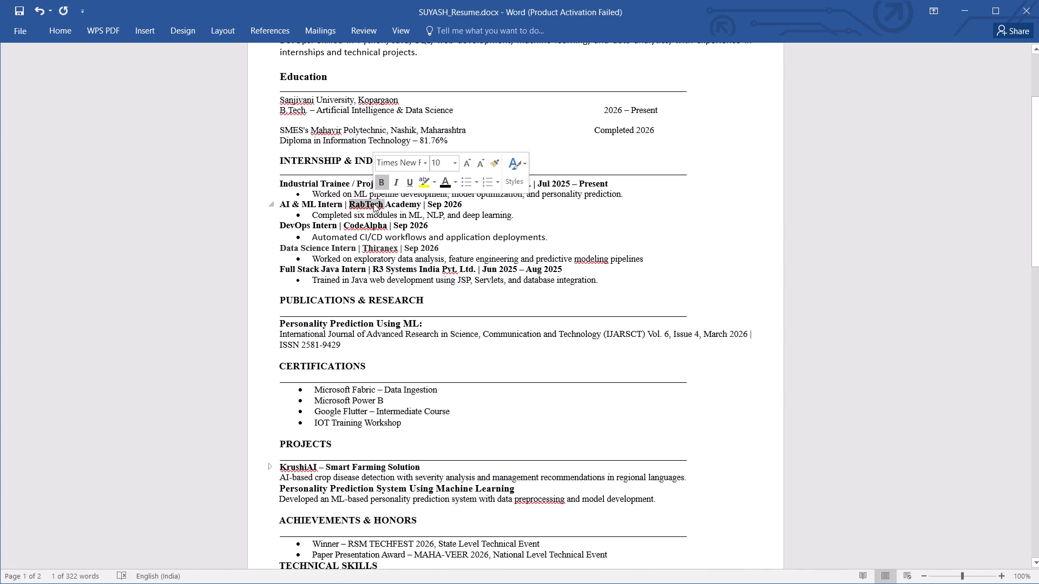
{"action": "left_click", "coordinate": [373, 203]}
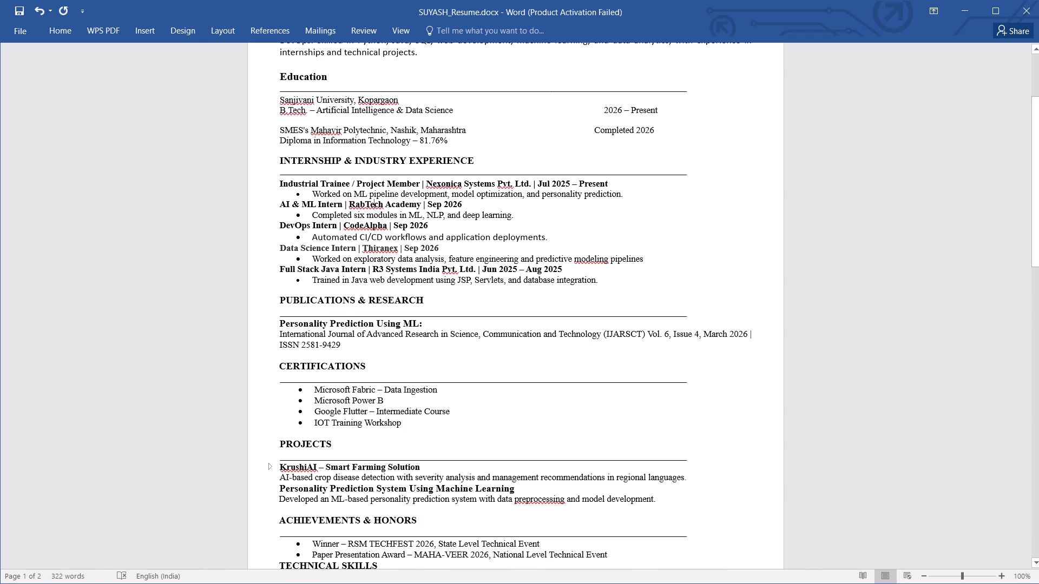
{"action": "triple_click", "coordinate": [359, 235]}
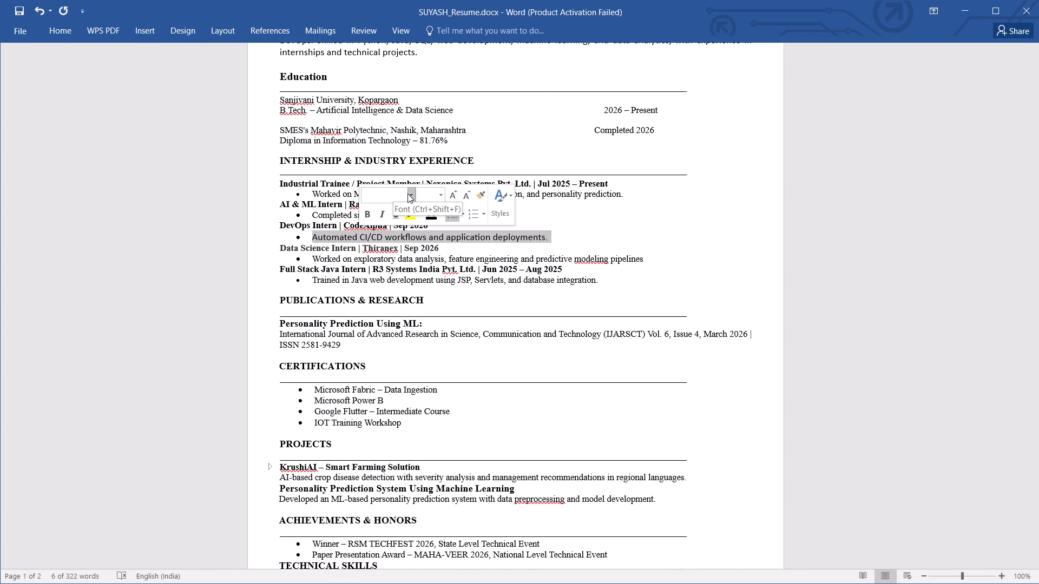
{"action": "left_click", "coordinate": [409, 194]}
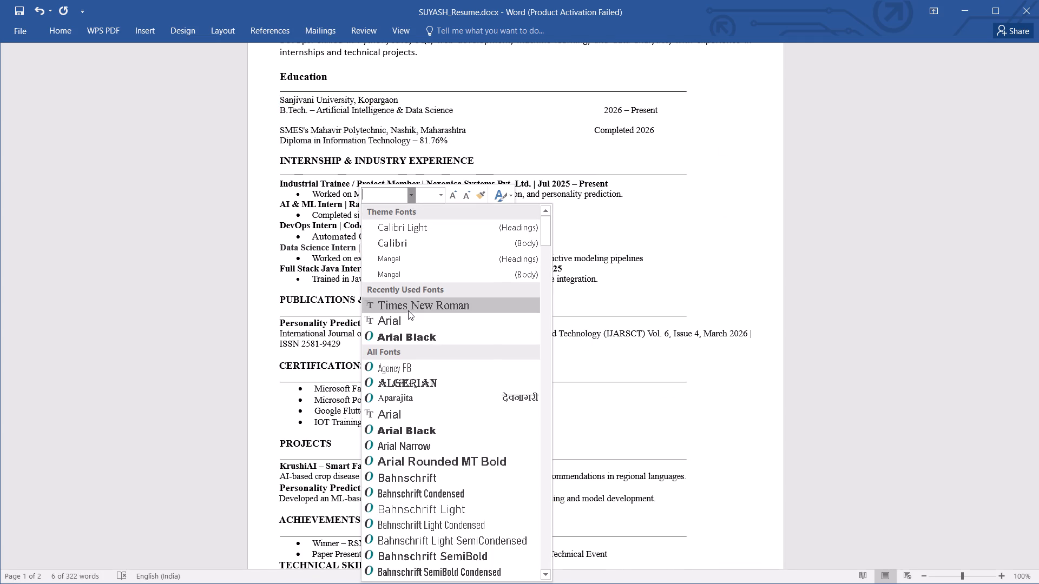
{"action": "left_click", "coordinate": [408, 309]}
{"action": "left_click", "coordinate": [421, 251]}
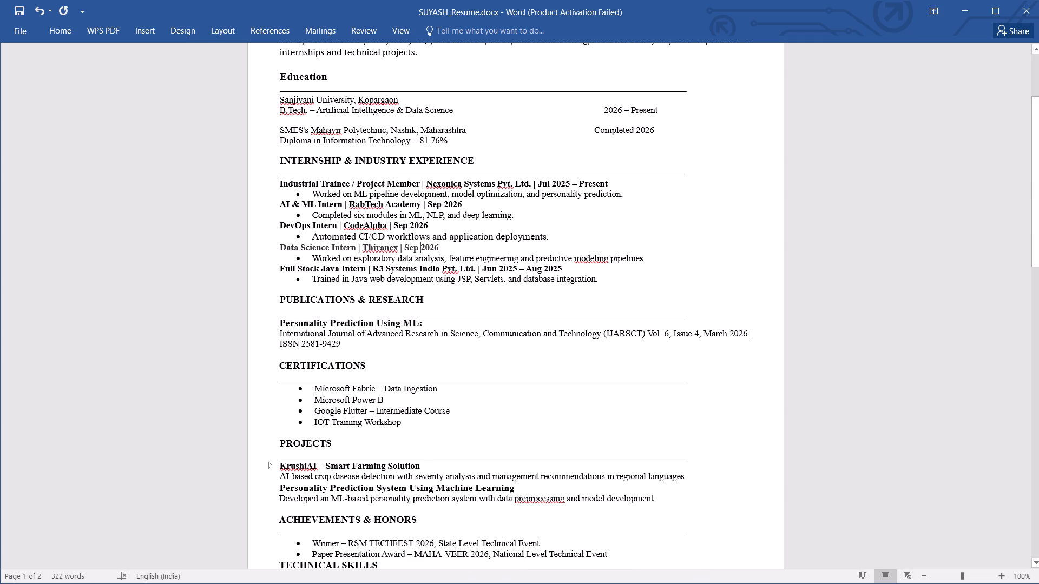
Apply the Times New Roman font to the entire resume.
{"action": "key", "text": "ctrl+a"}
{"action": "left_click", "coordinate": [53, 35]}
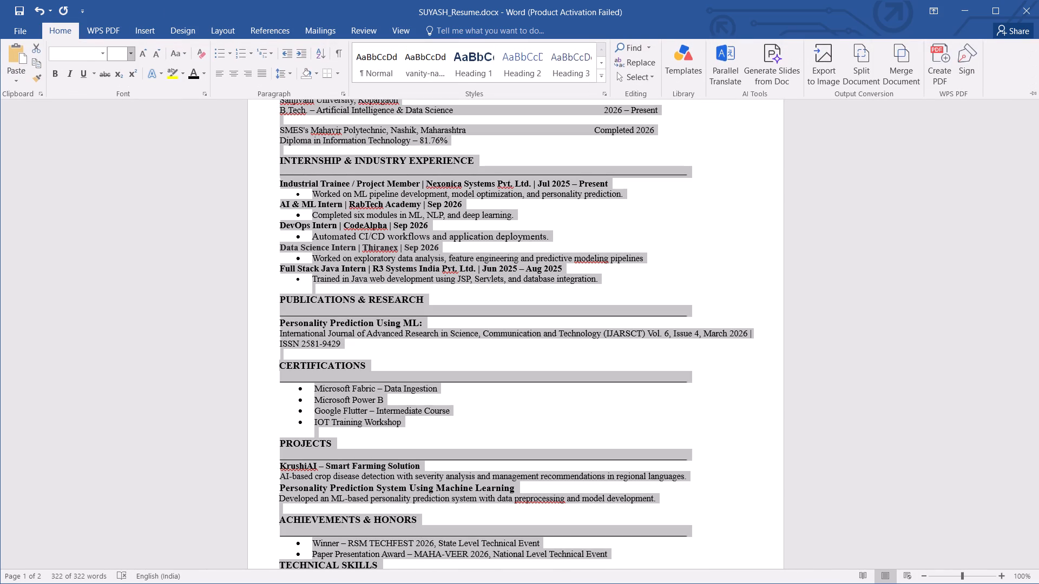
{"action": "left_click", "coordinate": [106, 52]}
{"action": "left_click", "coordinate": [132, 167]}
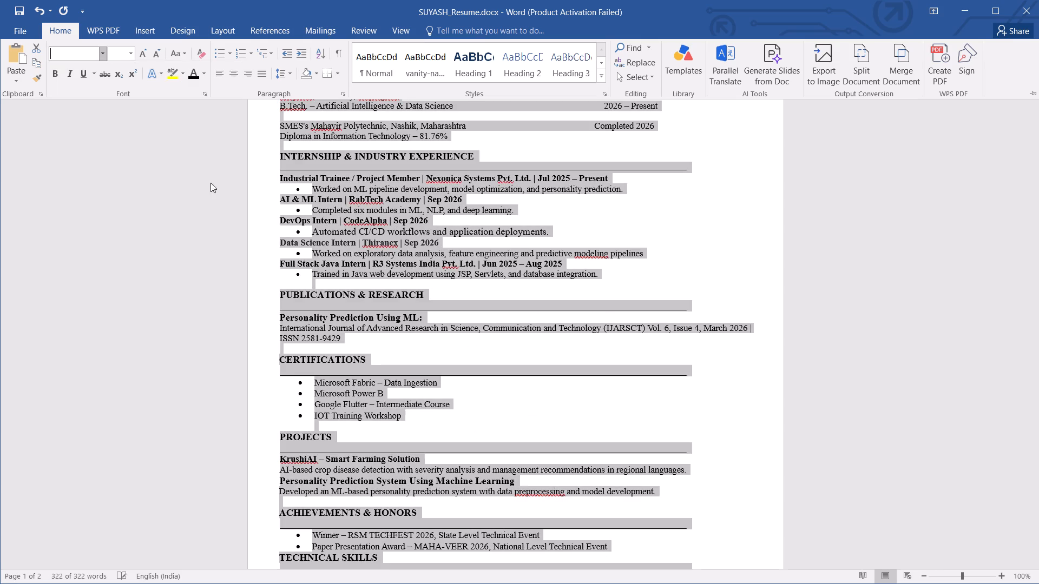
{"action": "left_click", "coordinate": [297, 210]}
{"action": "left_click", "coordinate": [453, 162]}
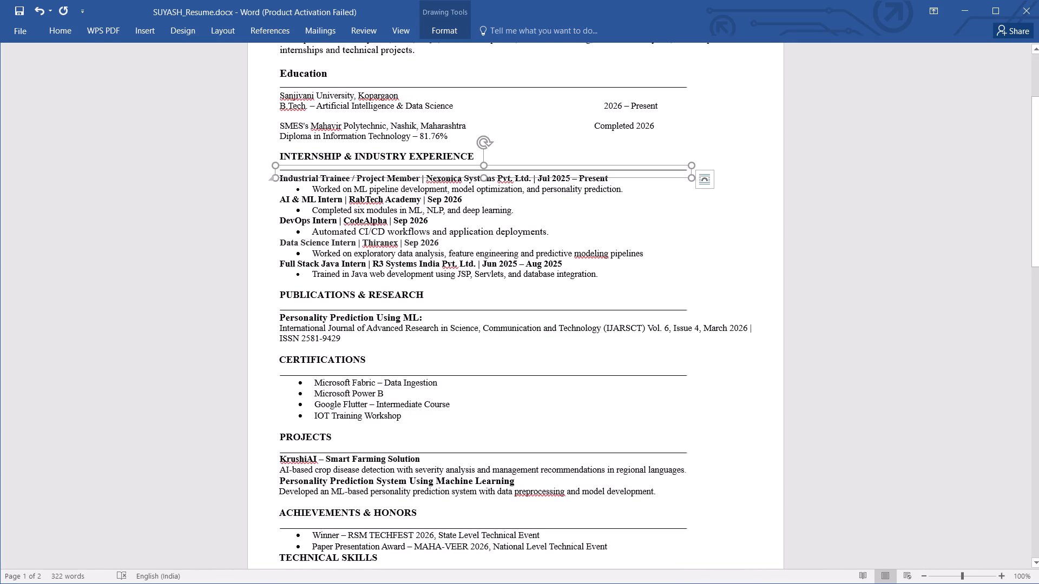
{"action": "left_click", "coordinate": [469, 211]}
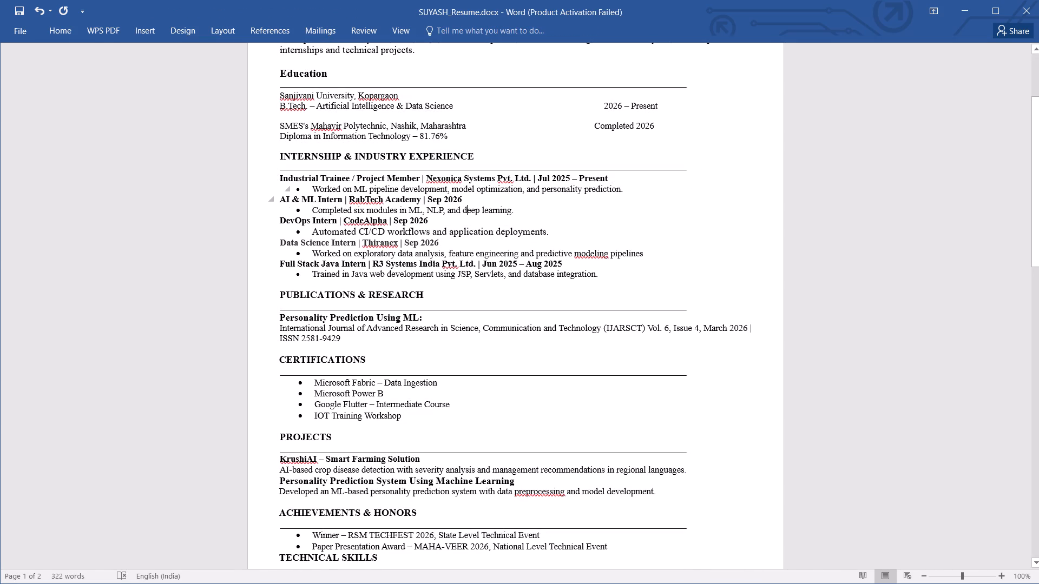
Check the font and size of the Nexonica, RabTech Academy and Thiranex bullets under Internship & Industry Experience.
{"action": "double_click", "coordinate": [469, 193]}
{"action": "left_click", "coordinate": [469, 193]}
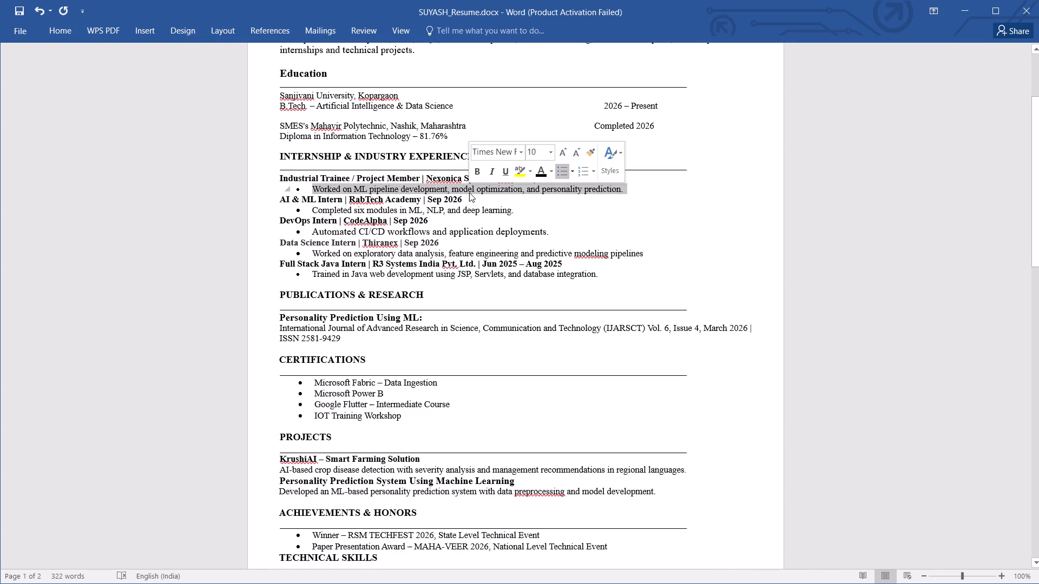
{"action": "triple_click", "coordinate": [433, 211]}
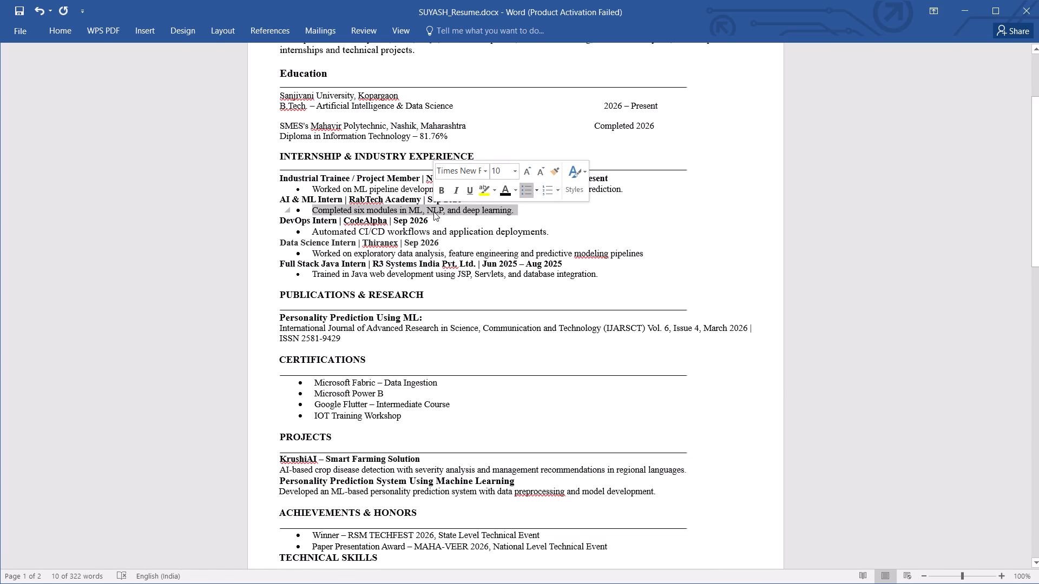
{"action": "triple_click", "coordinate": [422, 253]}
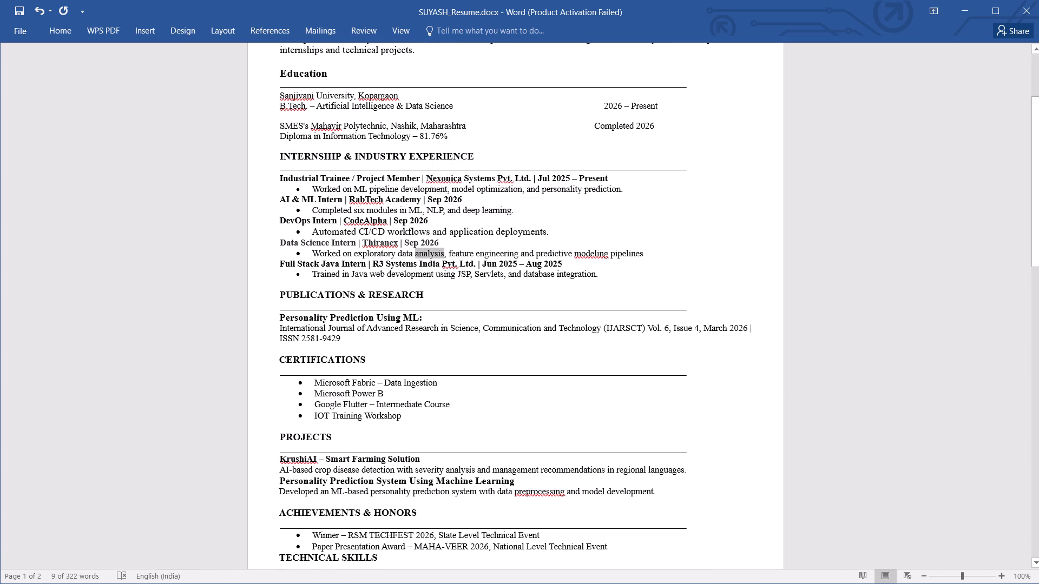
{"action": "left_click", "coordinate": [422, 253]}
Shift "2026 – Present" on the B.Tech. line of the Education section further toward the page's right margin with extra spacing.
{"action": "scroll", "coordinate": [376, 171], "scroll_direction": "up", "scroll_amount": 3}
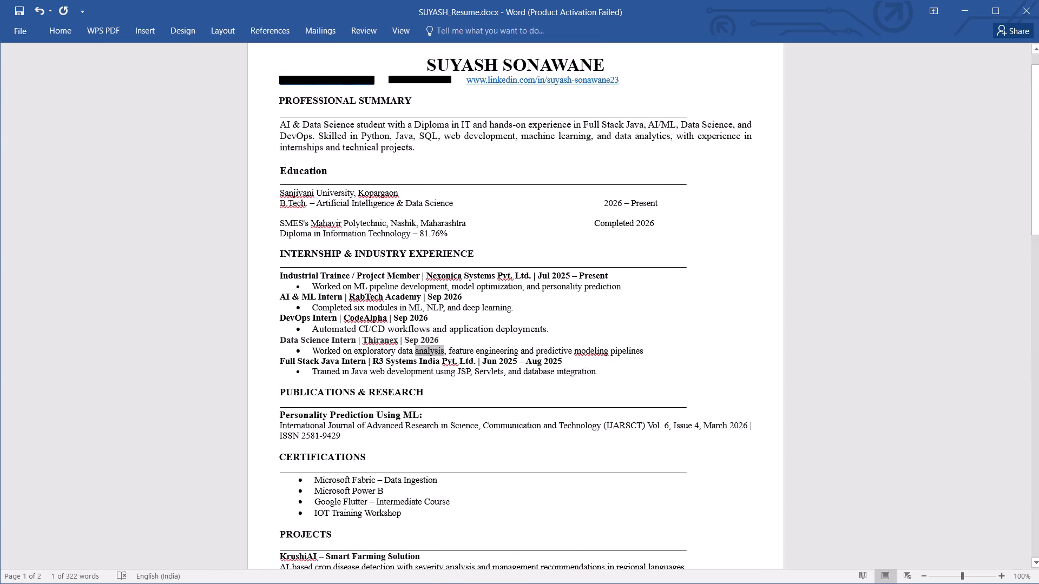
{"action": "left_click", "coordinate": [587, 202]}
{"action": "key", "text": "space"}
{"action": "key", "text": "space"}
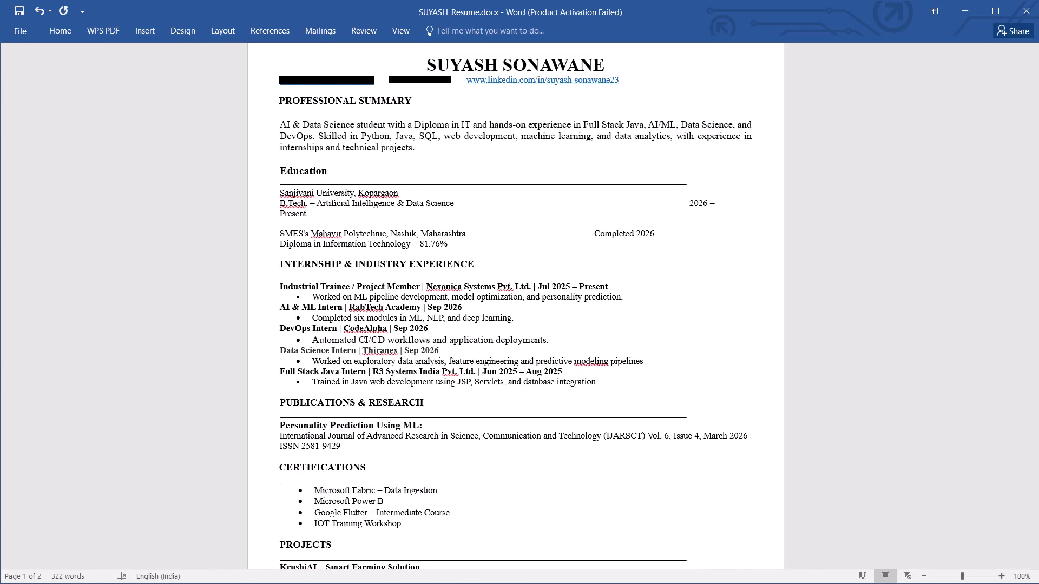
{"action": "key", "text": "BackSpace"}
{"action": "key", "text": "BackSpace"}
{"action": "key", "text": "BackSpace"}
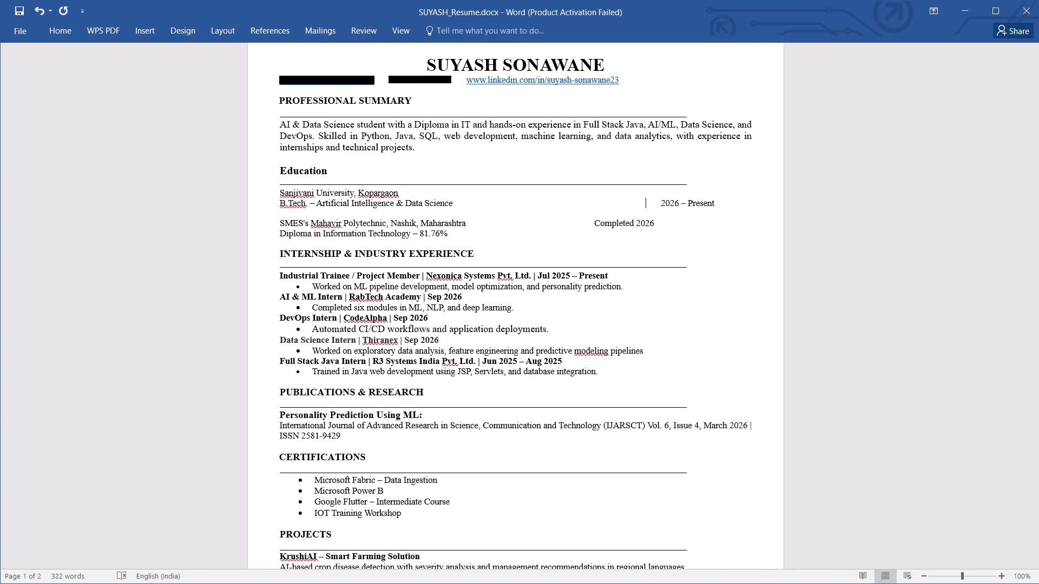
{"action": "key", "text": "space"}
{"action": "key", "text": "space"}
{"action": "key", "text": "BackSpace"}
Add spaces before "Completed 2026" on the polytechnic line so its end aligns with "2026 – Present" above, keeping it on one line.
{"action": "left_click", "coordinate": [555, 223]}
{"action": "key", "text": "space"}
{"action": "key", "text": "space"}
{"action": "key", "text": "space"}
{"action": "key", "text": "space"}
{"action": "key", "text": "space"}
{"action": "key", "text": "space"}
{"action": "key", "text": "space"}
{"action": "key", "text": "space"}
{"action": "key", "text": "space"}
{"action": "key", "text": "space"}
{"action": "key", "text": "space"}
{"action": "key", "text": "space"}
{"action": "key", "text": "space"}
{"action": "key", "text": "space"}
{"action": "key", "text": "space"}
{"action": "key", "text": "space"}
{"action": "key", "text": "space"}
{"action": "key", "text": "space"}
{"action": "key", "text": "space"}
{"action": "key", "text": "space"}
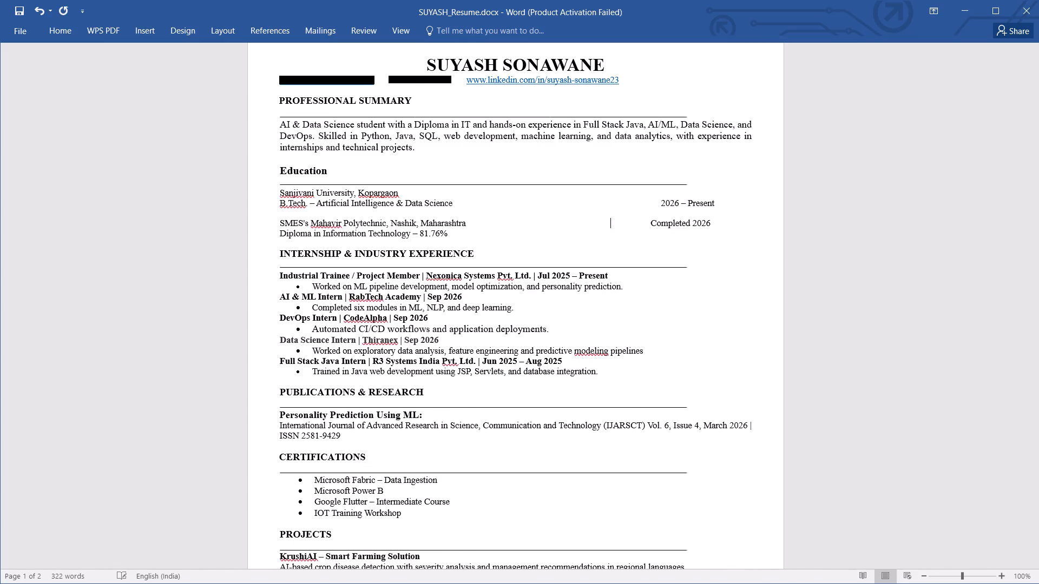
{"action": "key", "text": "space"}
{"action": "key", "text": "space"}
{"action": "key", "text": "space"}
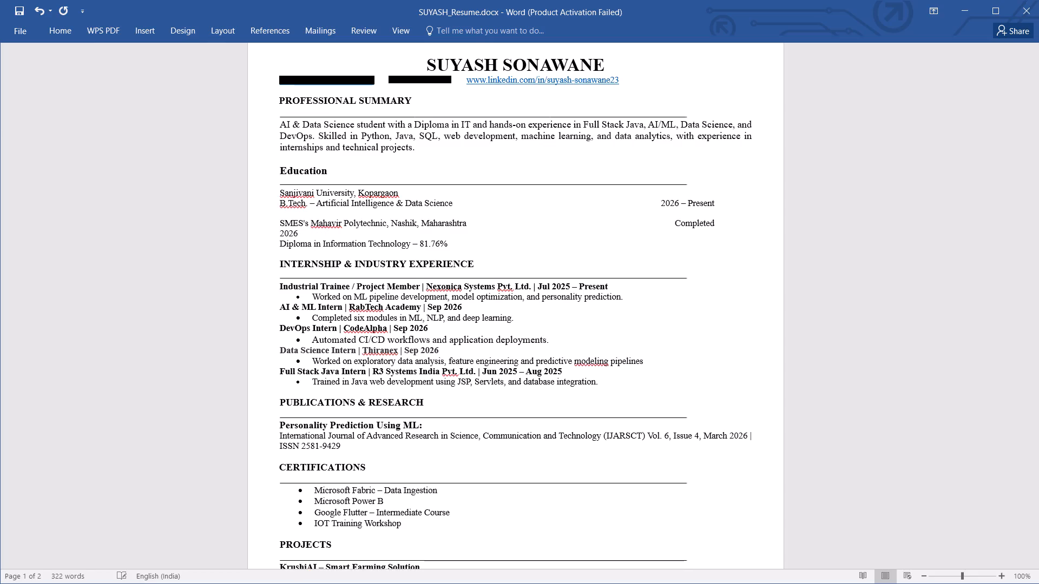
{"action": "key", "text": "BackSpace"}
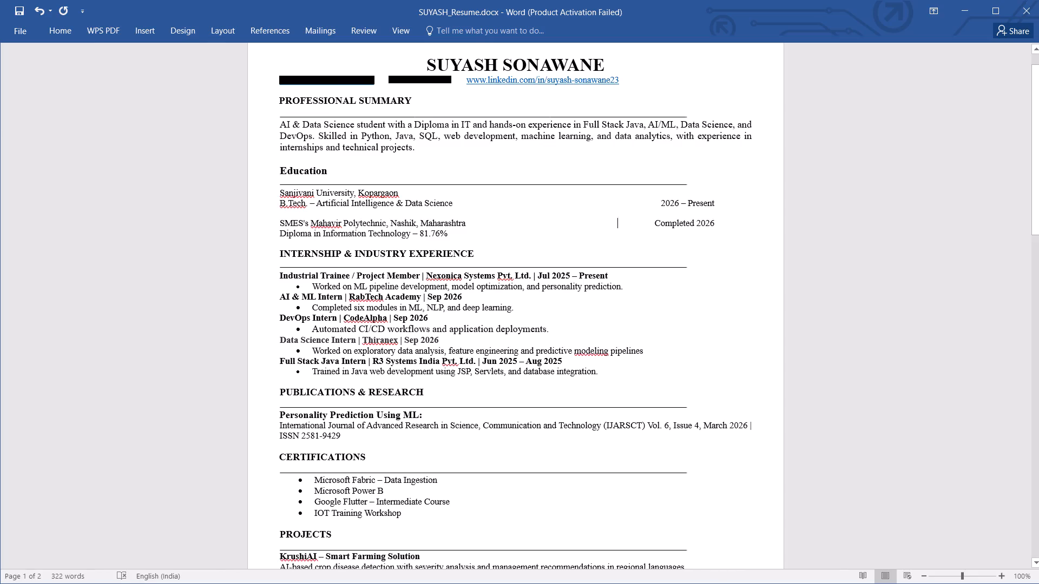
Extend the horizontal divider under the Professional Summary heading to the right edge of the summary text, keeping it level.
{"action": "left_click", "coordinate": [619, 117]}
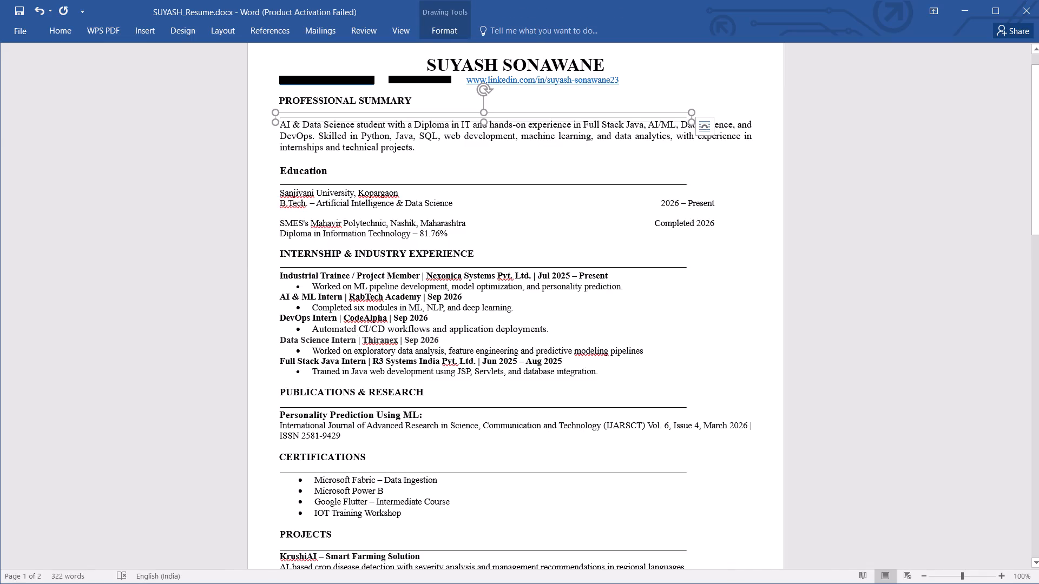
{"action": "left_click_drag", "start_coordinate": [691, 116], "coordinate": [697, 116]}
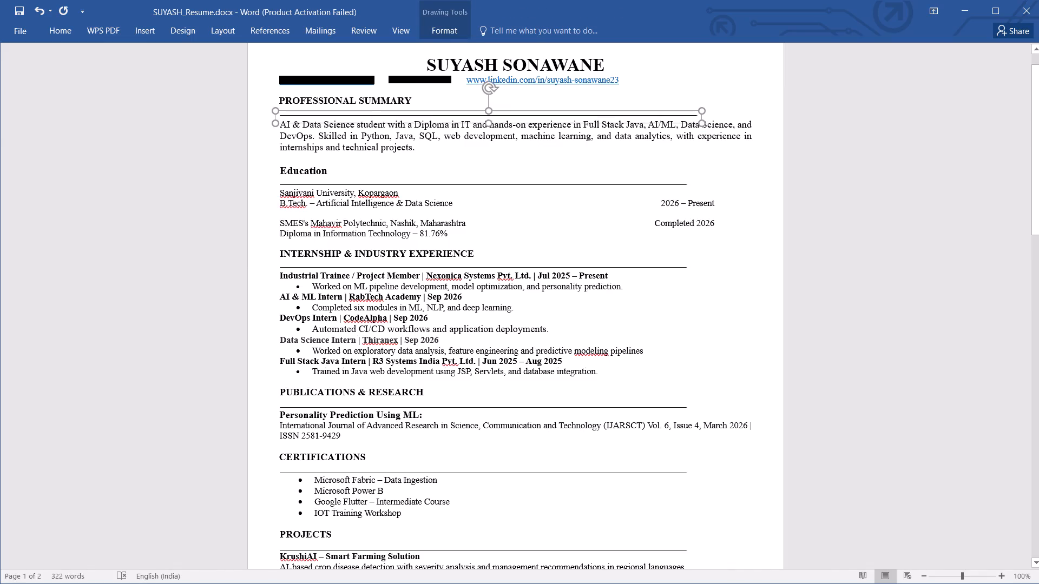
{"action": "left_click_drag", "start_coordinate": [697, 116], "coordinate": [746, 118]}
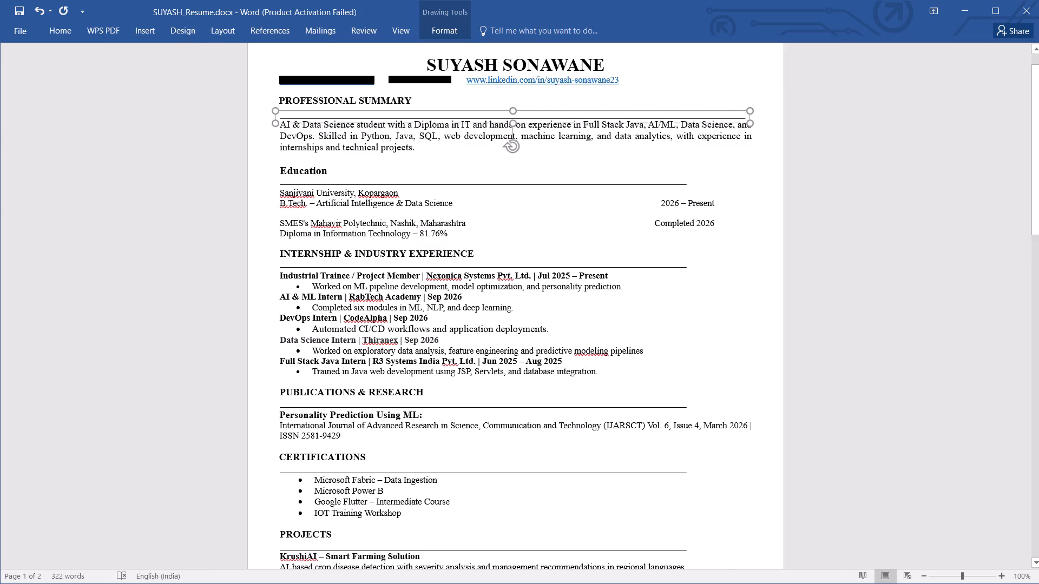
{"action": "left_click_drag", "start_coordinate": [746, 118], "coordinate": [785, 115]}
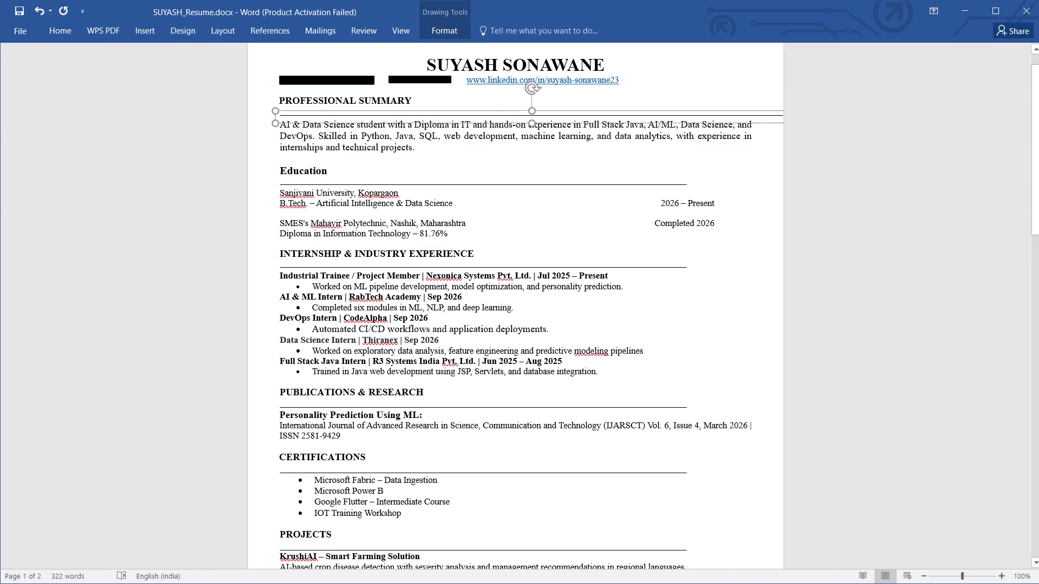
{"action": "left_click_drag", "start_coordinate": [785, 115], "coordinate": [759, 120]}
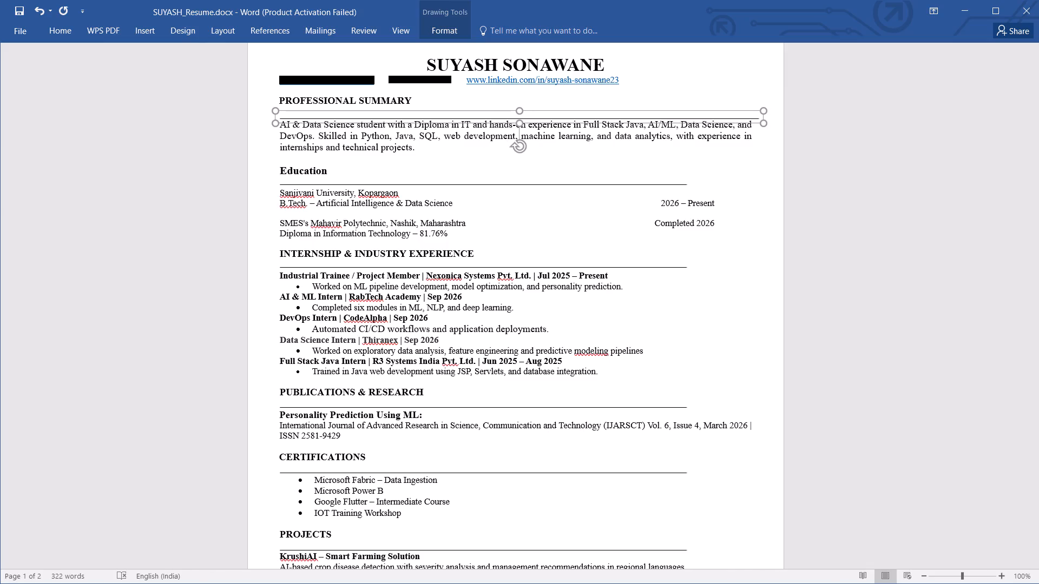
{"action": "left_click_drag", "start_coordinate": [759, 120], "coordinate": [747, 117]}
{"action": "left_click", "coordinate": [749, 91]}
{"action": "left_click", "coordinate": [742, 114]}
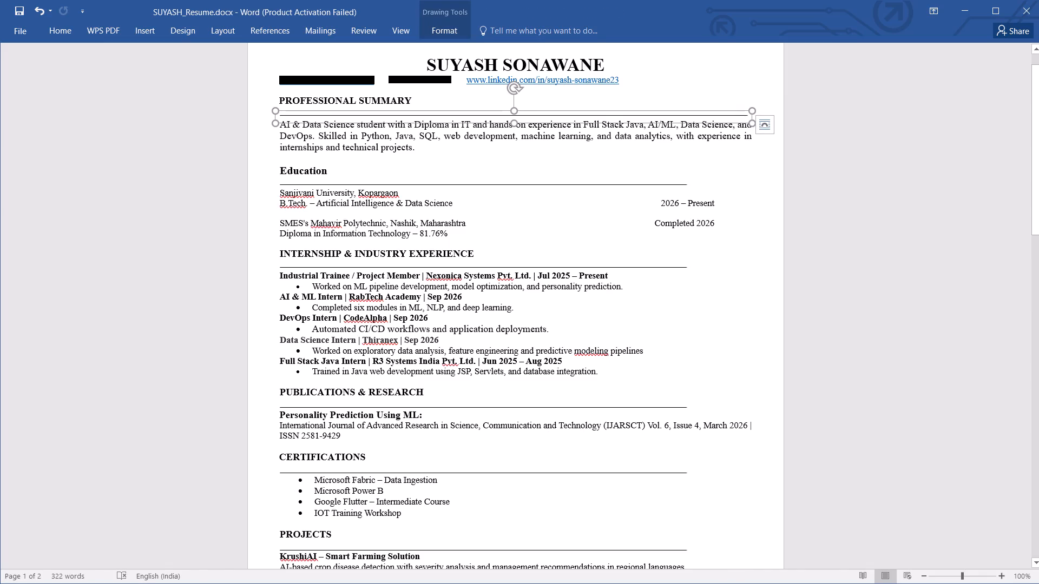
{"action": "left_click_drag", "start_coordinate": [753, 110], "coordinate": [757, 111]}
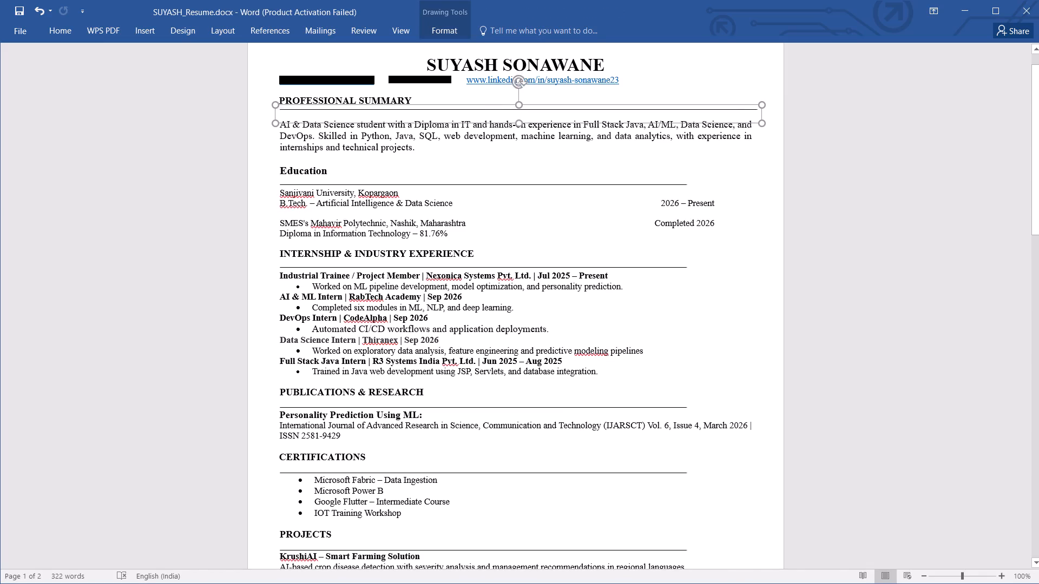
{"action": "left_click_drag", "start_coordinate": [757, 111], "coordinate": [748, 118]}
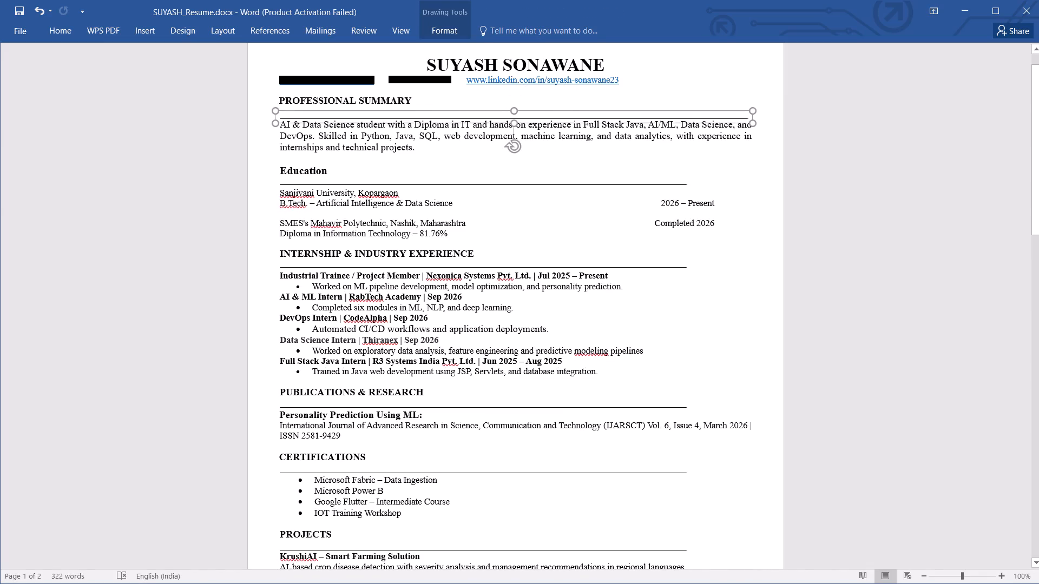
{"action": "left_click_drag", "start_coordinate": [748, 118], "coordinate": [748, 117]}
{"action": "left_click", "coordinate": [739, 152]}
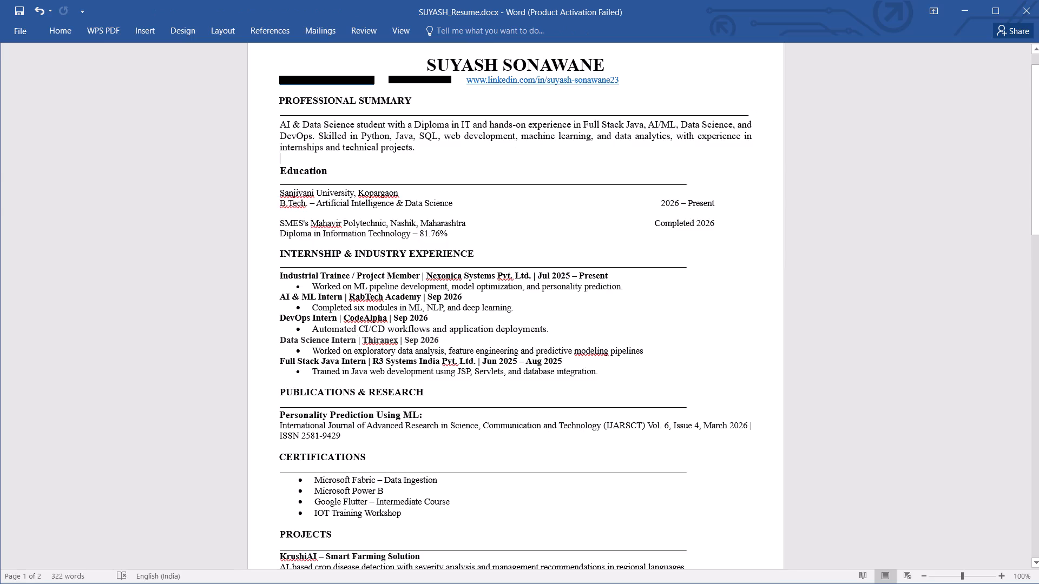
{"action": "left_click", "coordinate": [739, 115]}
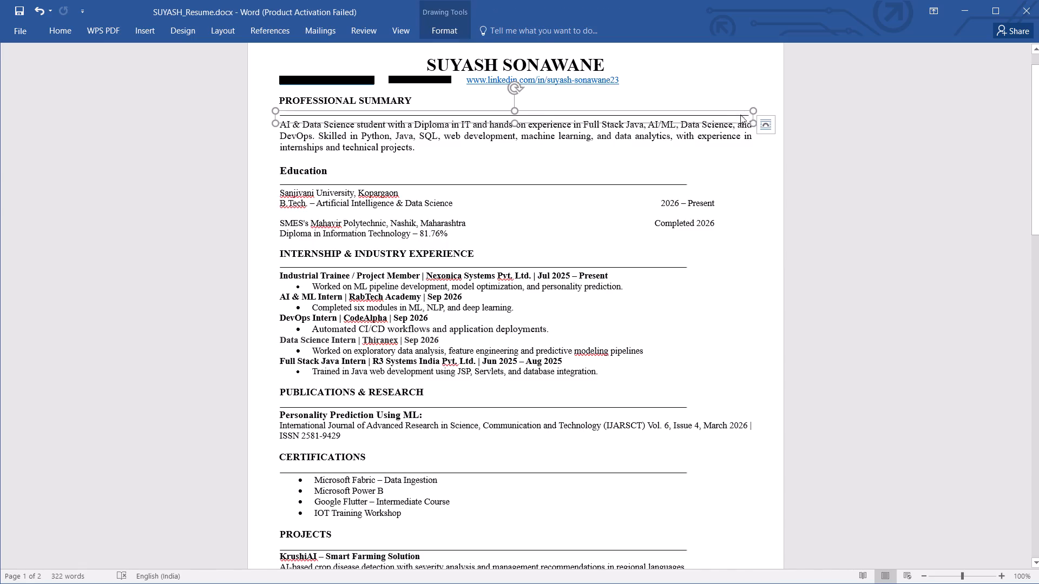
{"action": "left_click", "coordinate": [752, 114]}
{"action": "left_click", "coordinate": [765, 164]}
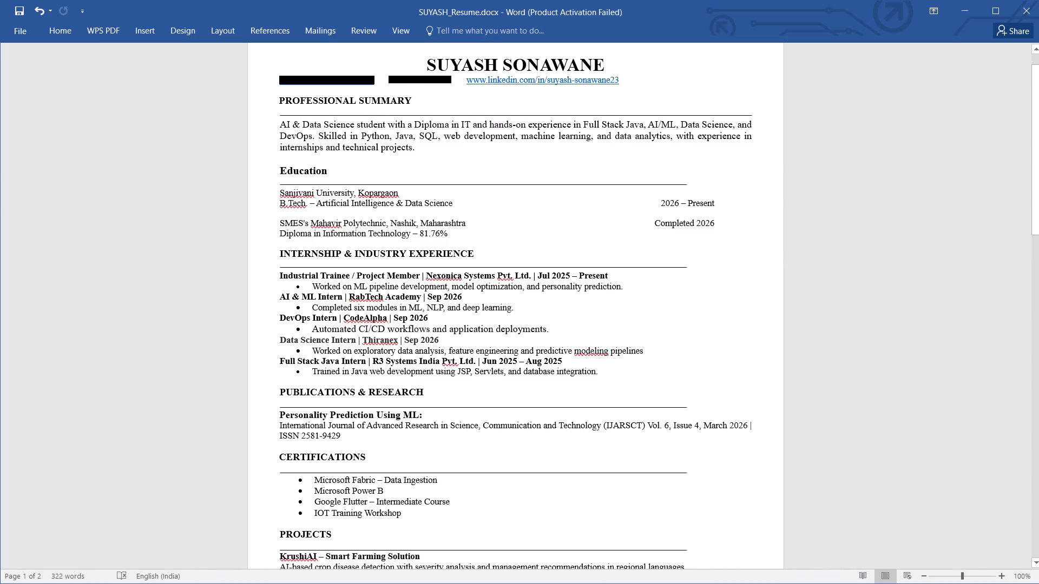
{"action": "left_click", "coordinate": [749, 114]}
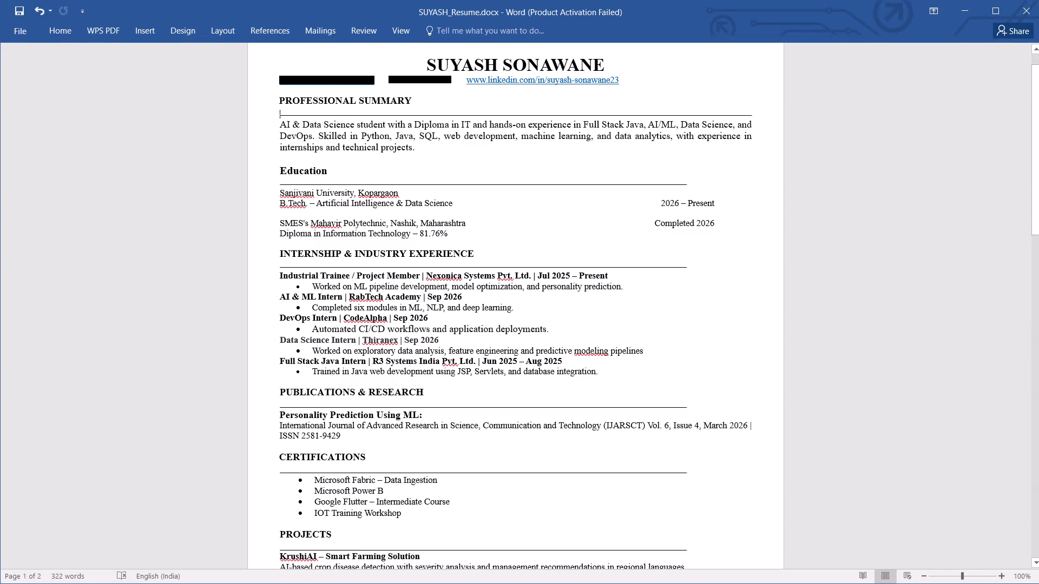
{"action": "left_click", "coordinate": [661, 173]}
{"action": "left_click", "coordinate": [654, 184]}
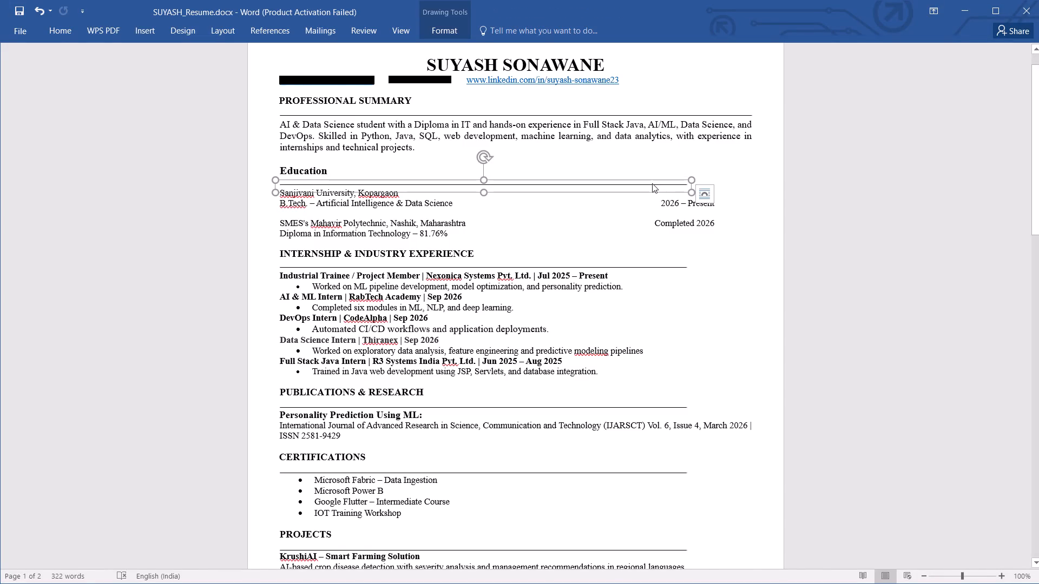
Close the open SUYASH_Resume.pdf, Recycle Bin and Best Resume-Selected (1) windows.
{"action": "key", "text": "alt+Tab"}
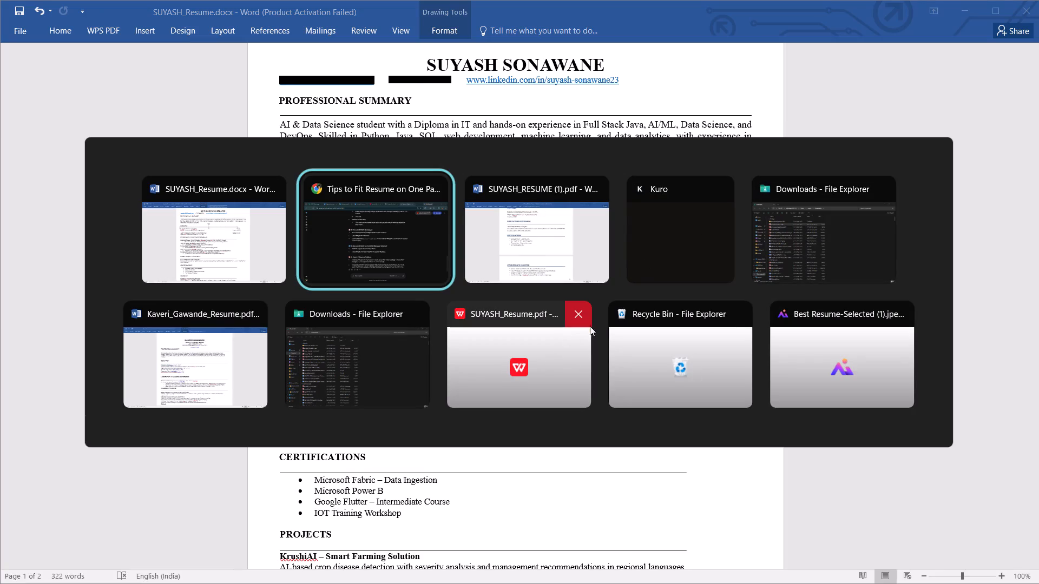
{"action": "left_click", "coordinate": [586, 318], "text": "alt"}
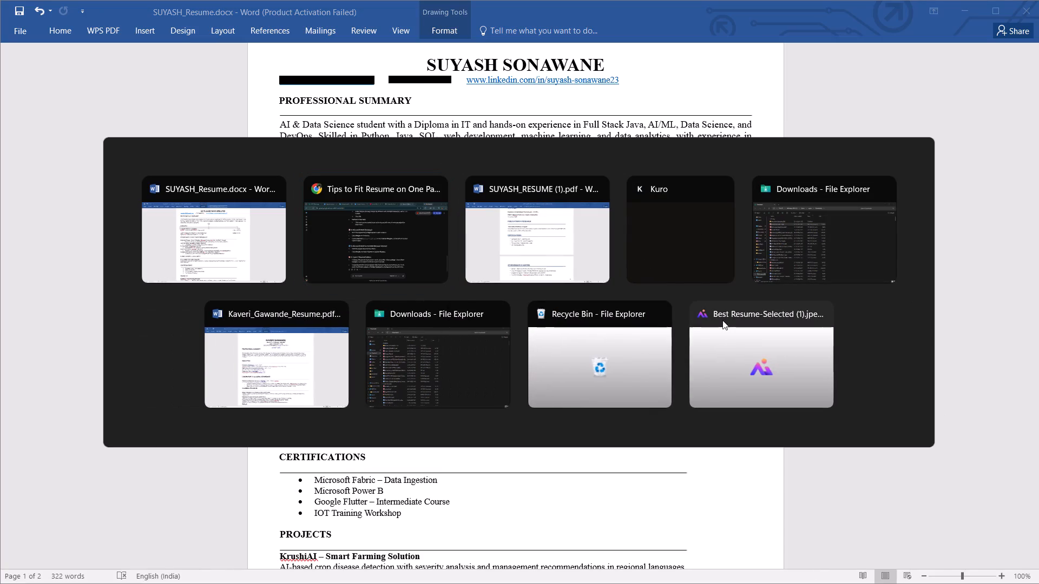
{"action": "left_click", "coordinate": [661, 316], "text": "alt"}
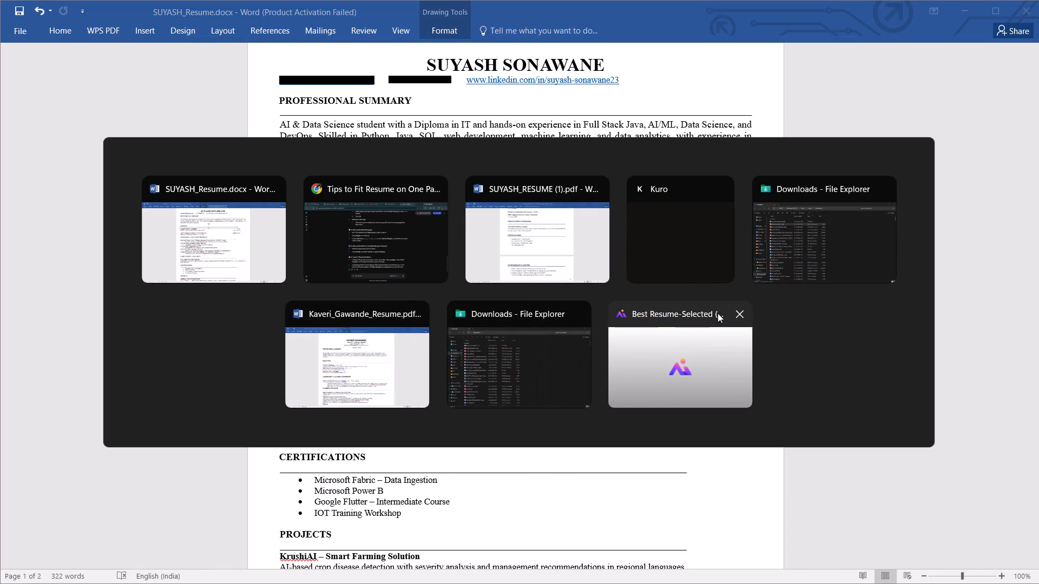
{"action": "left_click", "coordinate": [735, 315], "text": "alt"}
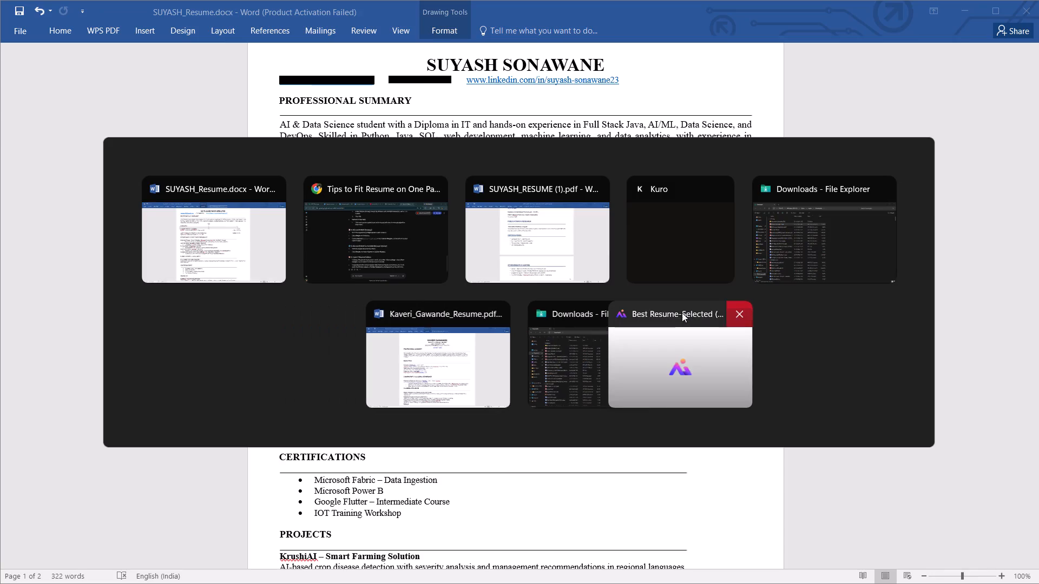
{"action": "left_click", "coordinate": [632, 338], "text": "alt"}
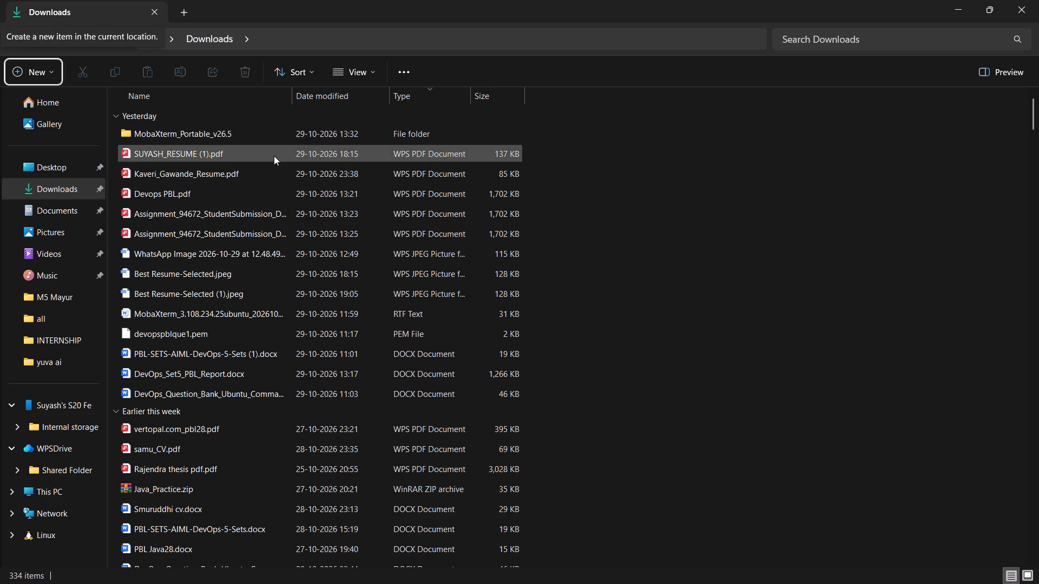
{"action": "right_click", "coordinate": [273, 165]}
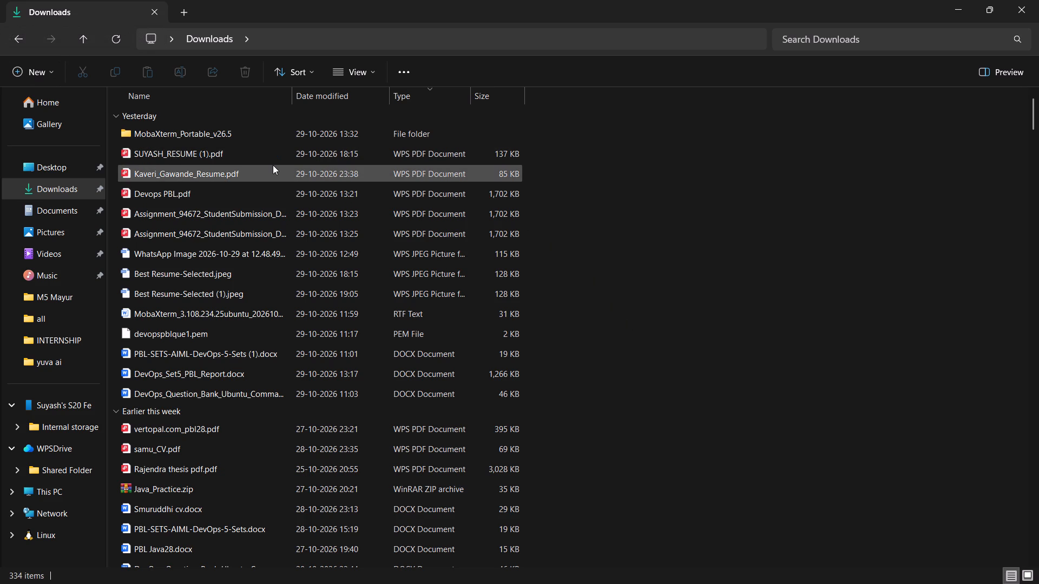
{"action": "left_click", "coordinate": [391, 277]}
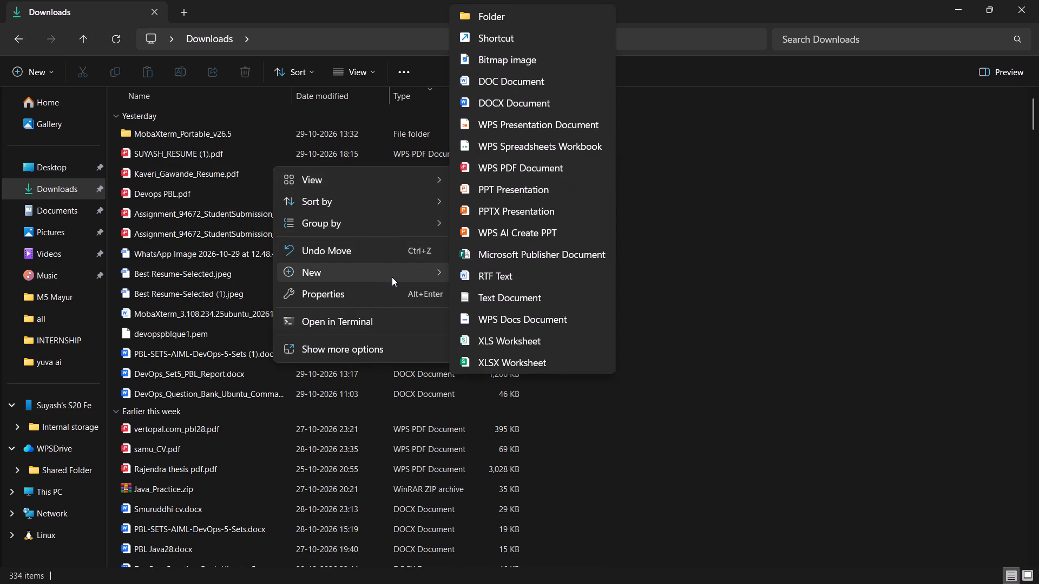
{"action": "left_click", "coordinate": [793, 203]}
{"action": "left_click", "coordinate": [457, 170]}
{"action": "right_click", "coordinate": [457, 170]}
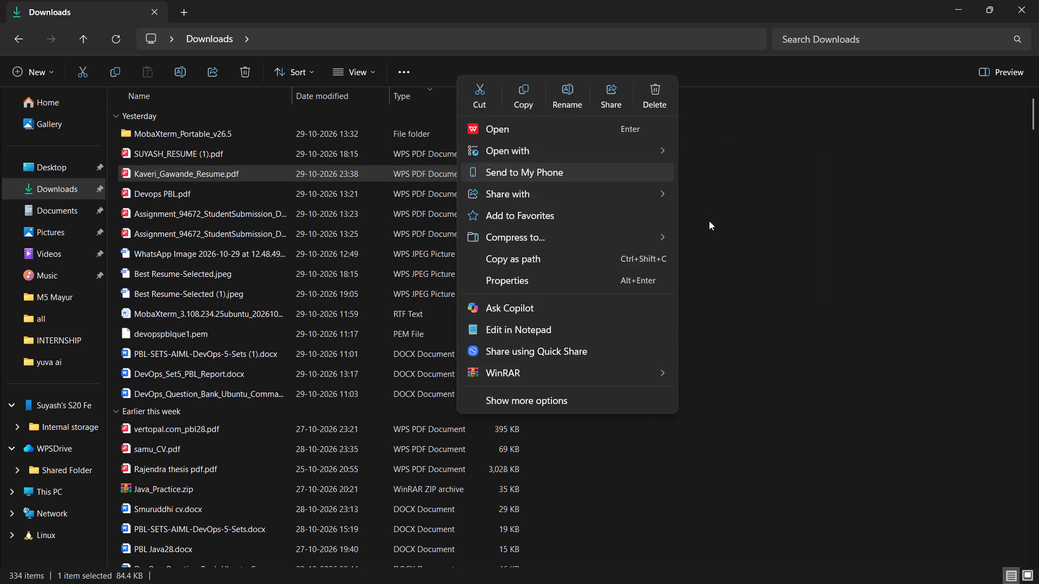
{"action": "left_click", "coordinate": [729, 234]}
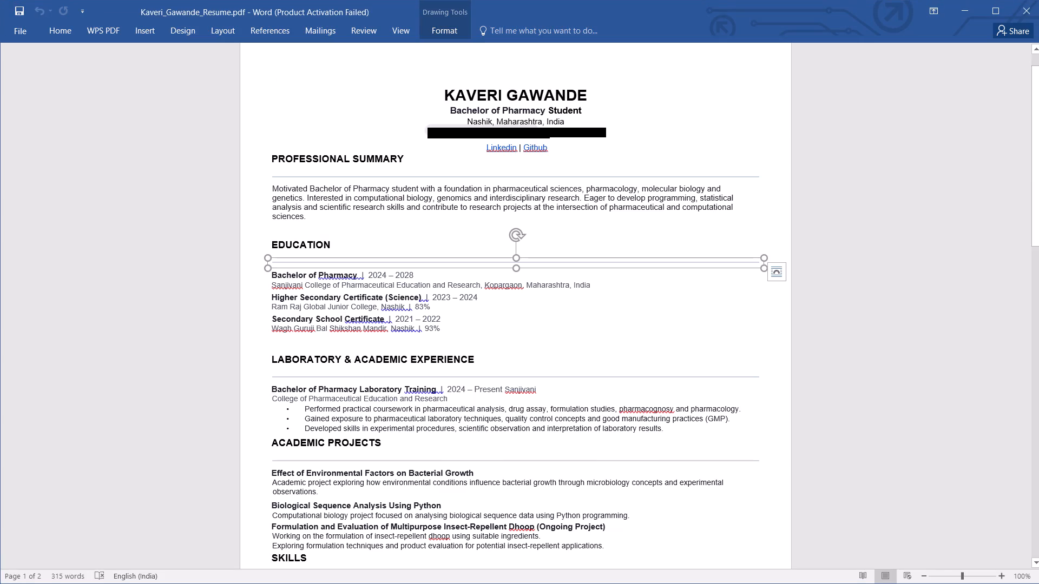
Replace the Internship & Industry Experience divider with a copy of the full-width Laboratory & Academic Experience divider from the pharmacy student's resume.
{"action": "left_click", "coordinate": [569, 380]}
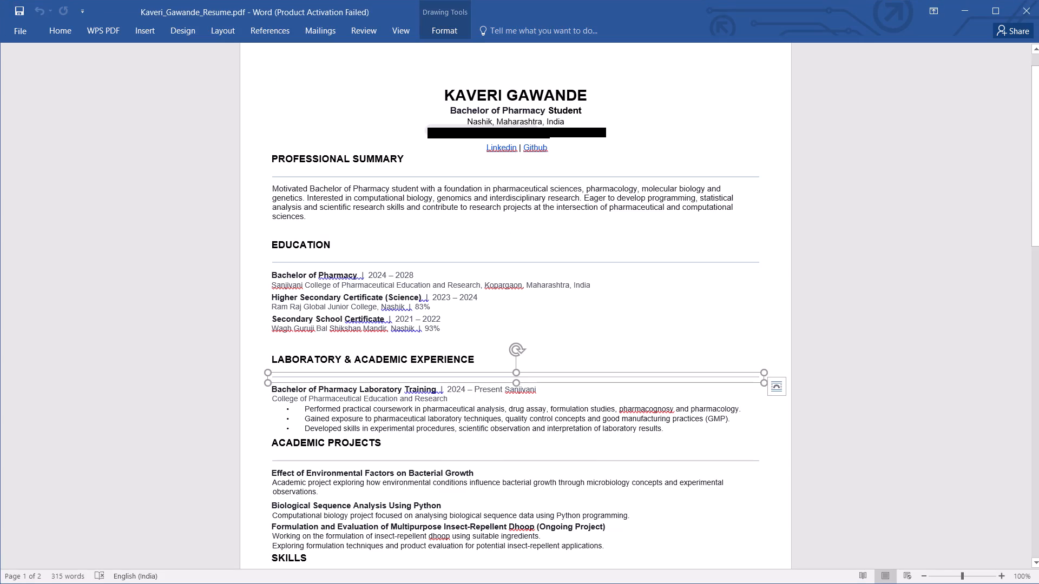
{"action": "key", "text": "ctrl+c"}
{"action": "key", "text": "ctrl+c"}
{"action": "key", "text": "alt+Tab"}
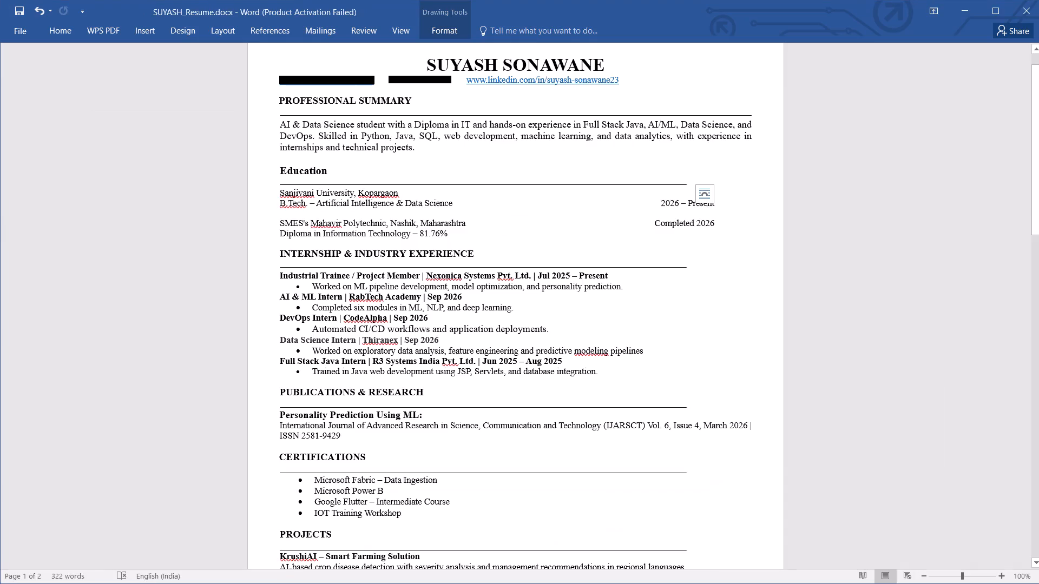
{"action": "left_click", "coordinate": [589, 184]}
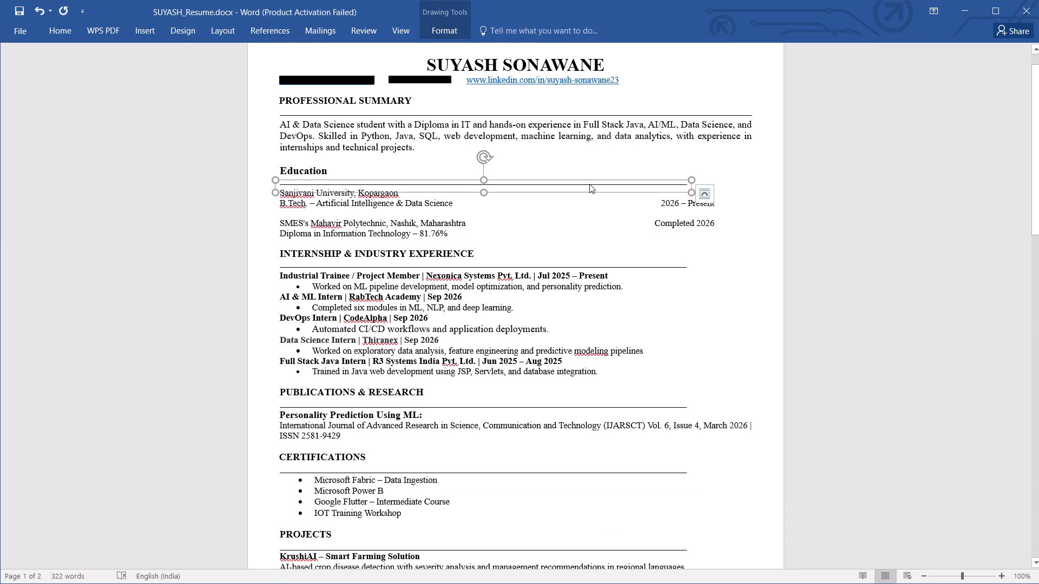
{"action": "key", "text": "Delete"}
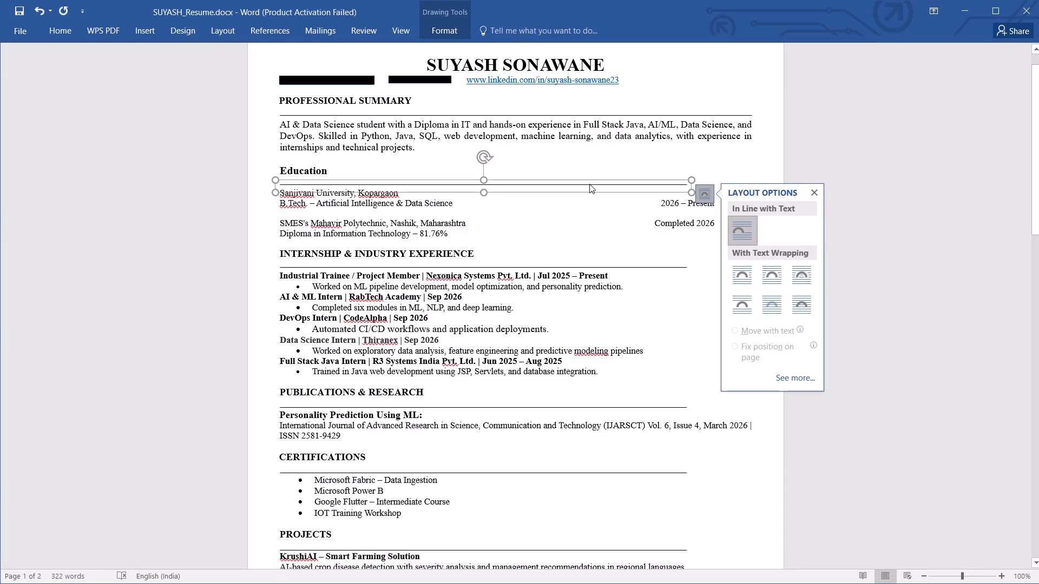
{"action": "left_click", "coordinate": [589, 184]}
{"action": "left_click", "coordinate": [587, 268]}
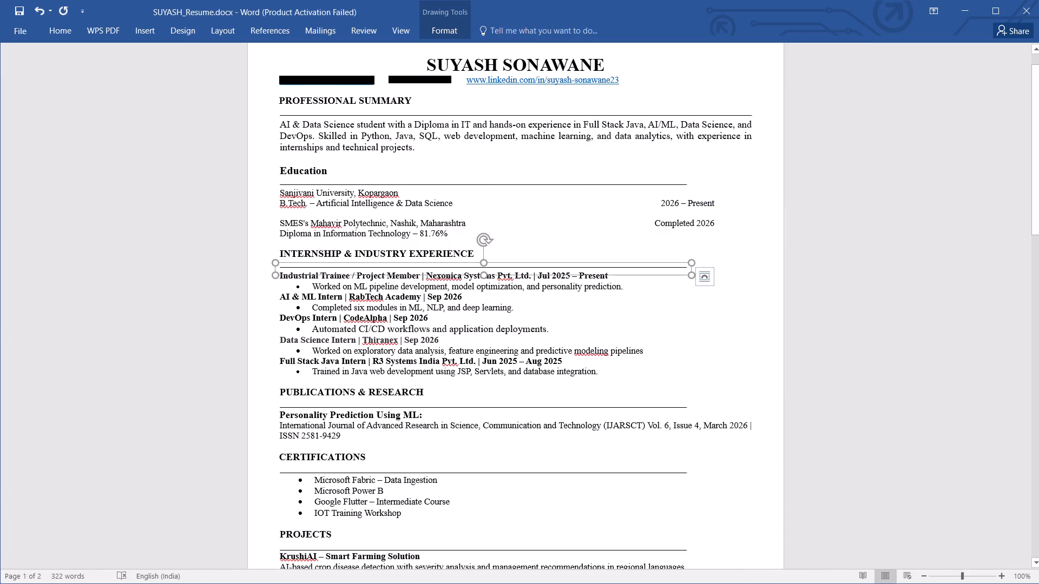
{"action": "key", "text": "Delete"}
{"action": "key", "text": "ctrl+v"}
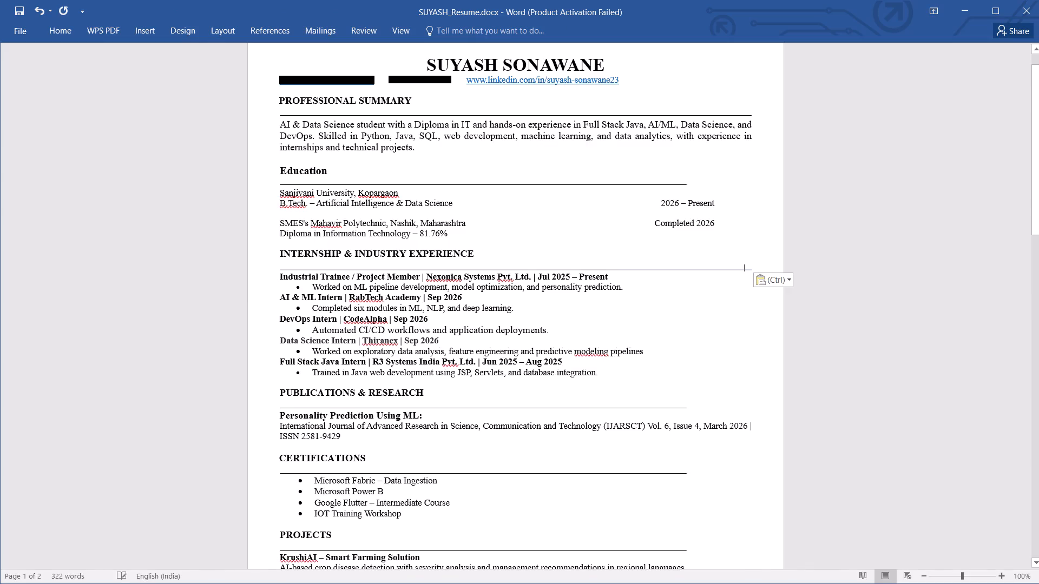
Apply the black line style to the pasted divider under Internship & Industry Experience.
{"action": "left_click", "coordinate": [579, 270]}
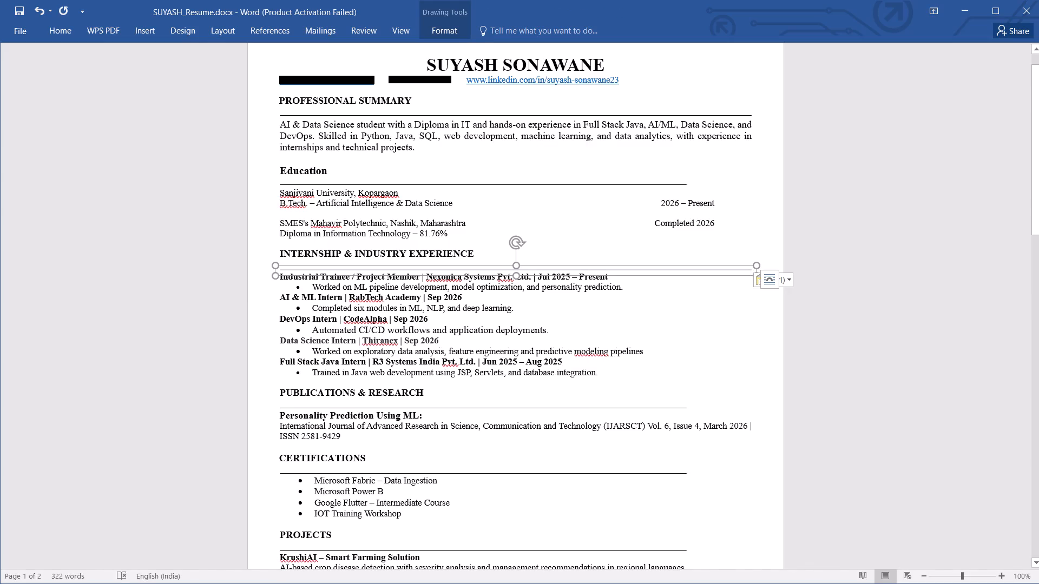
{"action": "left_click", "coordinate": [444, 28]}
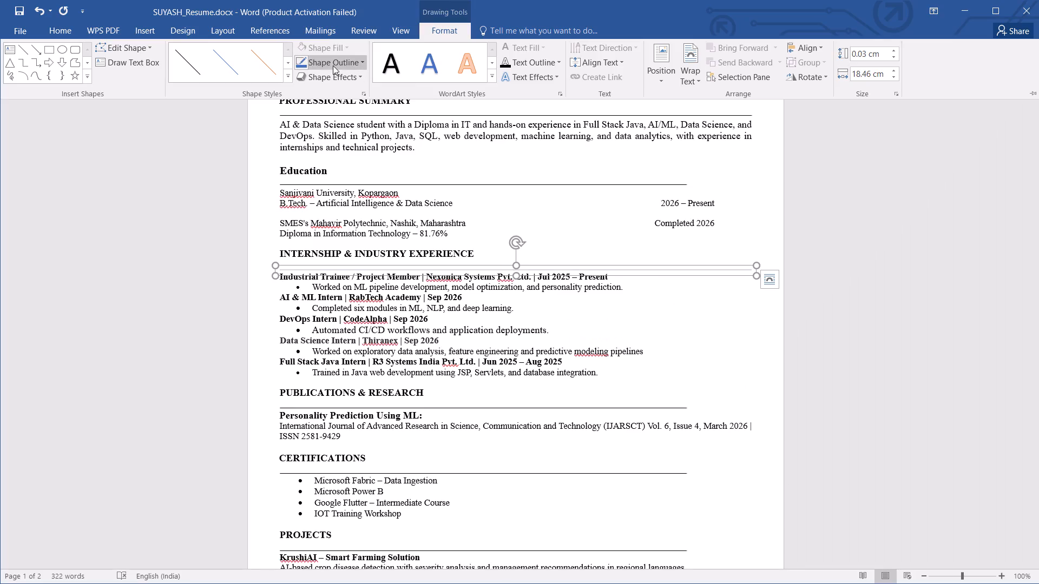
{"action": "left_click", "coordinate": [181, 71]}
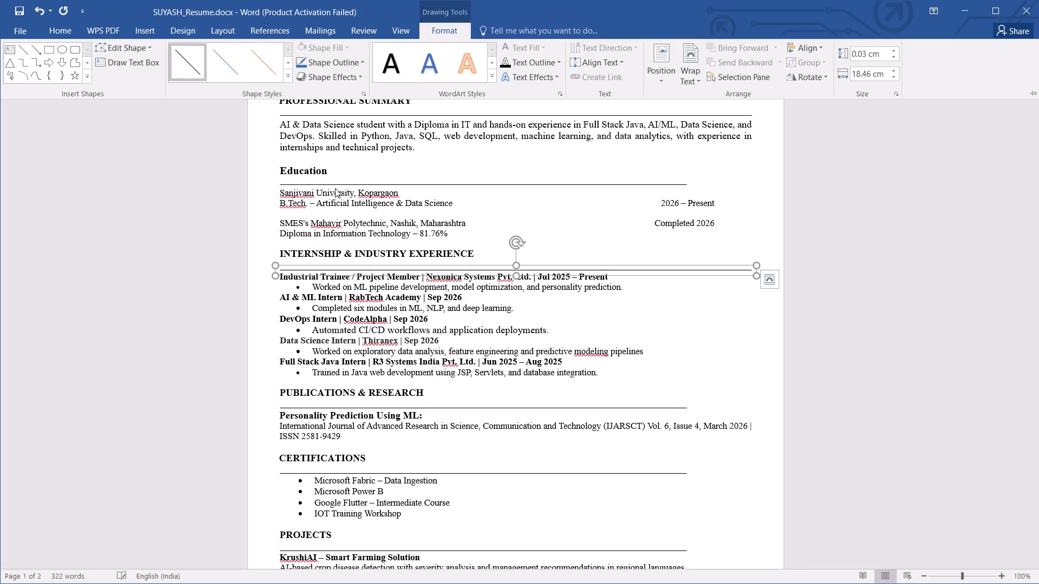
{"action": "left_click", "coordinate": [378, 264]}
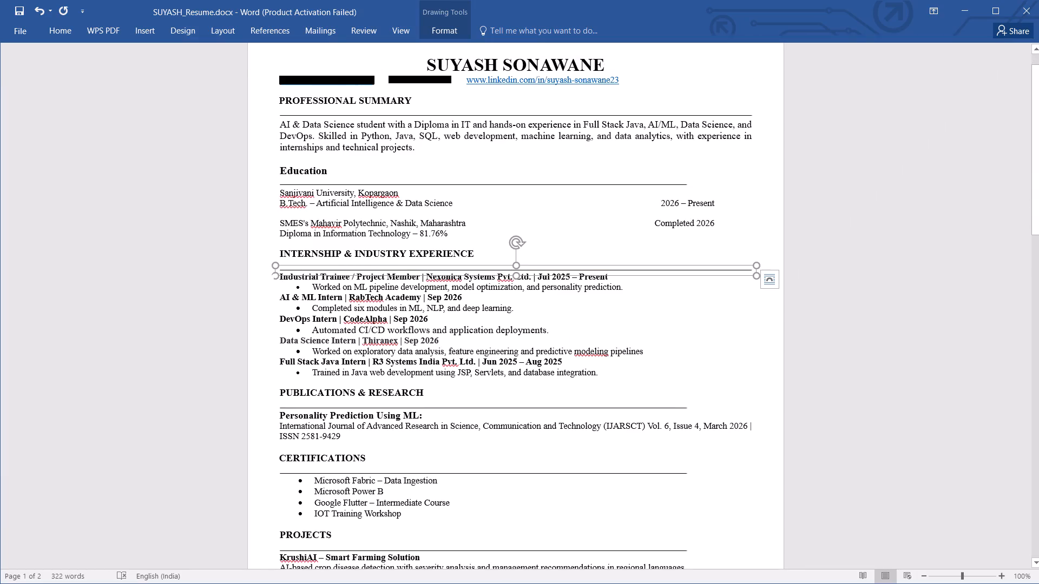
{"action": "left_click", "coordinate": [379, 271]}
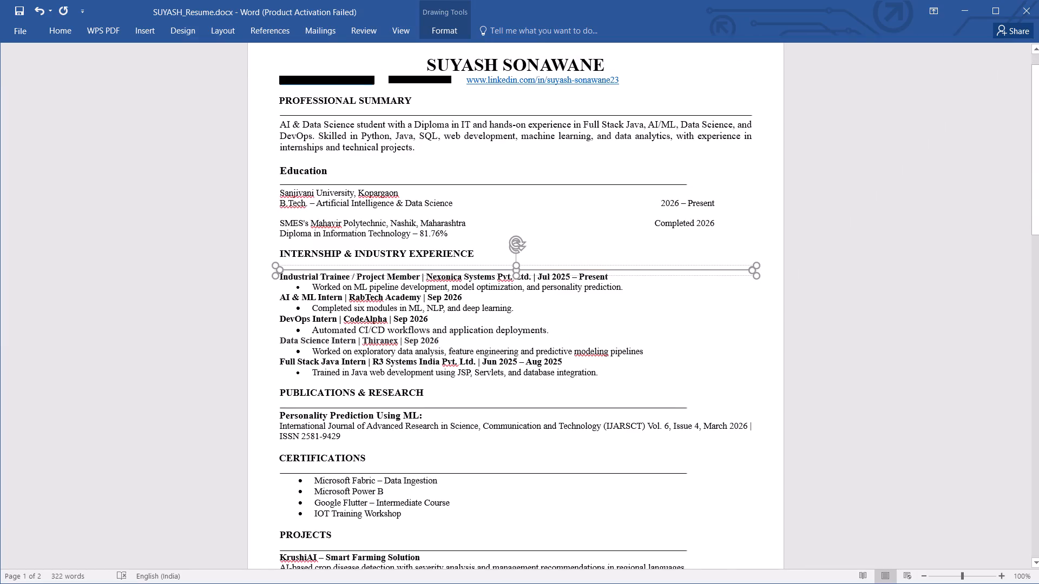
{"action": "left_click", "coordinate": [382, 265]}
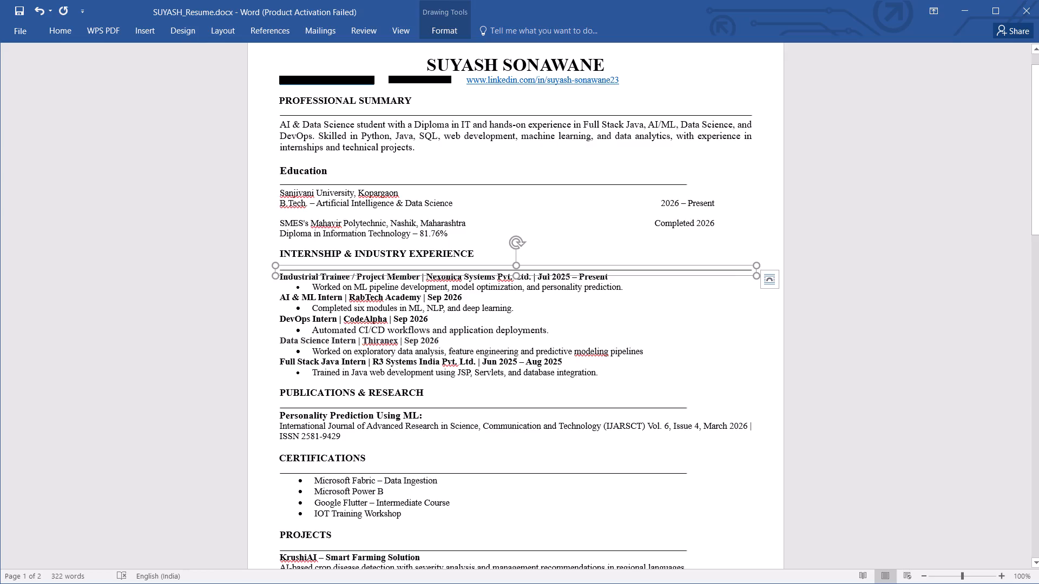
Replace the dividers under Education and Professional Summary with copies of the black full-width Internship & Industry Experience divider.
{"action": "key", "text": "ctrl+c"}
{"action": "key", "text": "ctrl+c"}
{"action": "left_click", "coordinate": [416, 185]}
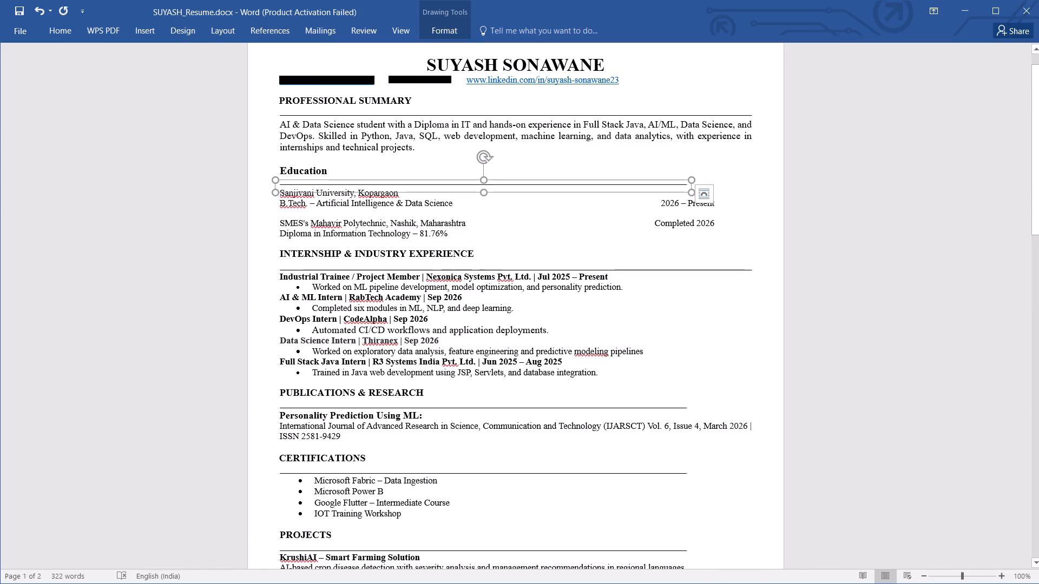
{"action": "key", "text": "Delete"}
{"action": "key", "text": "ctrl+v"}
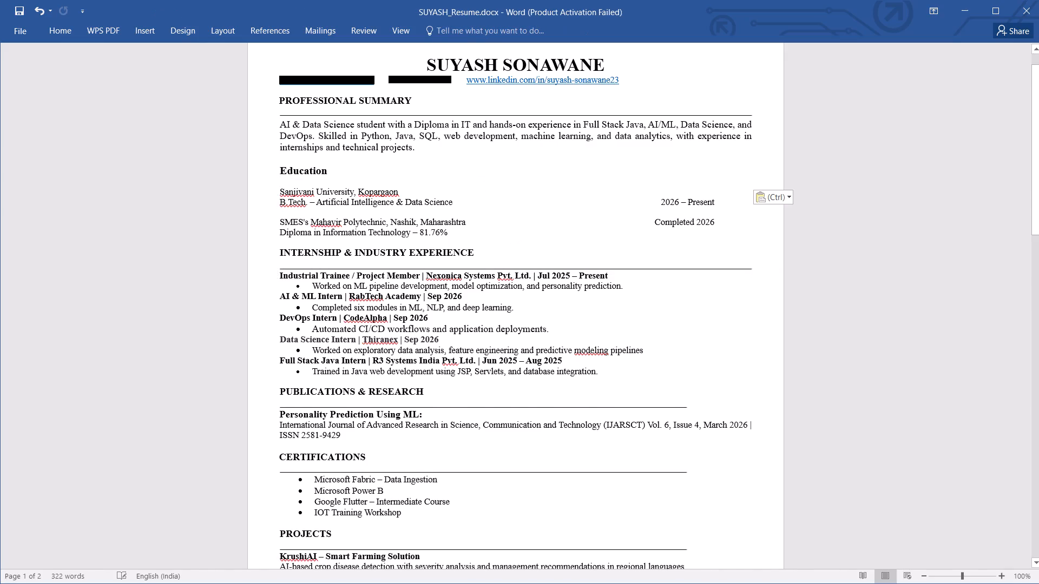
{"action": "left_click", "coordinate": [392, 115]}
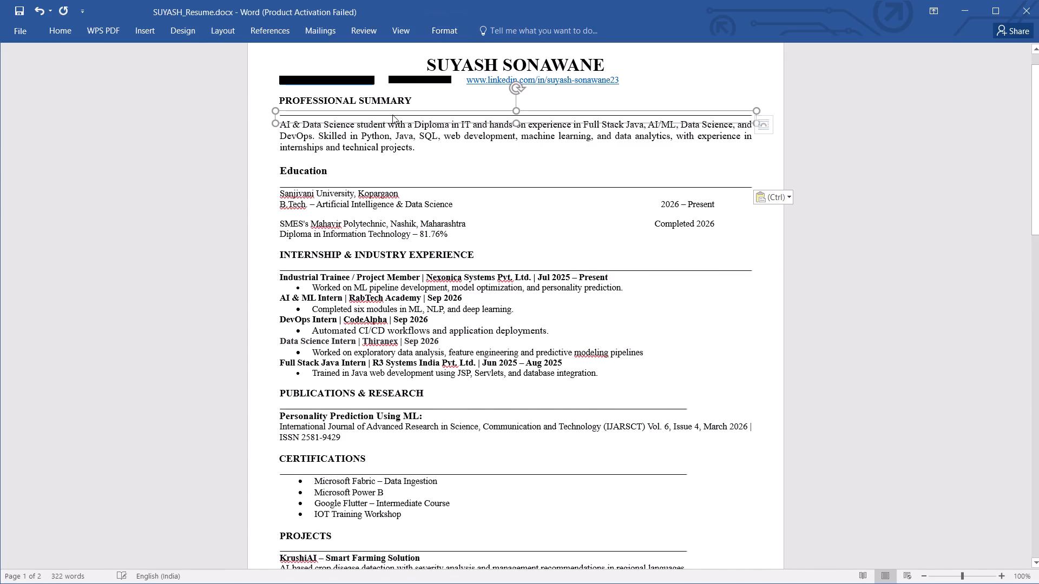
{"action": "key", "text": "Delete"}
{"action": "key", "text": "ctrl+v"}
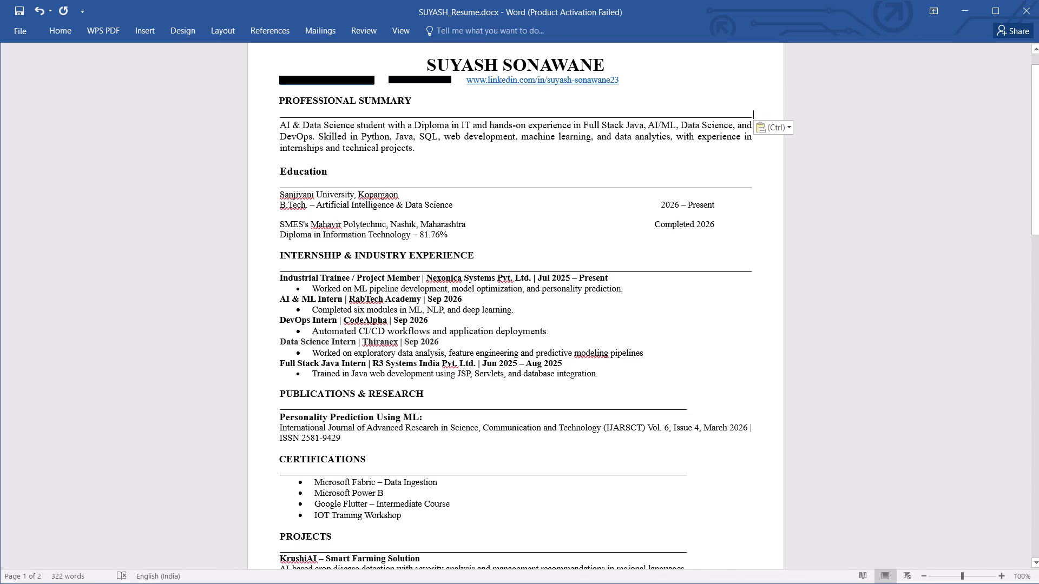
Replace the dividers under Publications & Research and Certifications with copies of the same full-width black divider.
{"action": "scroll", "coordinate": [456, 411], "scroll_direction": "down", "scroll_amount": 1}
{"action": "left_click", "coordinate": [499, 379]}
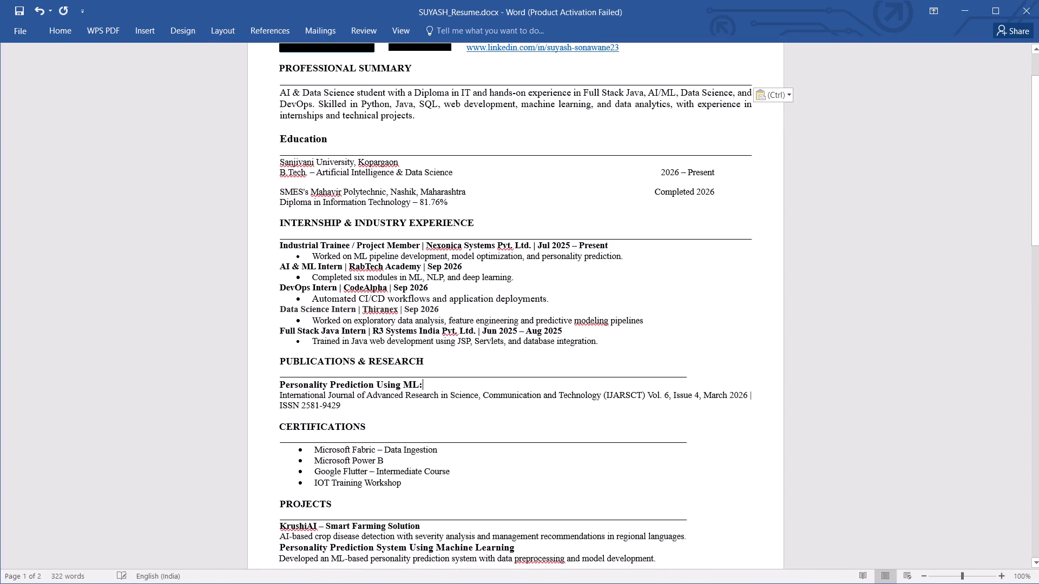
{"action": "left_click", "coordinate": [501, 375]}
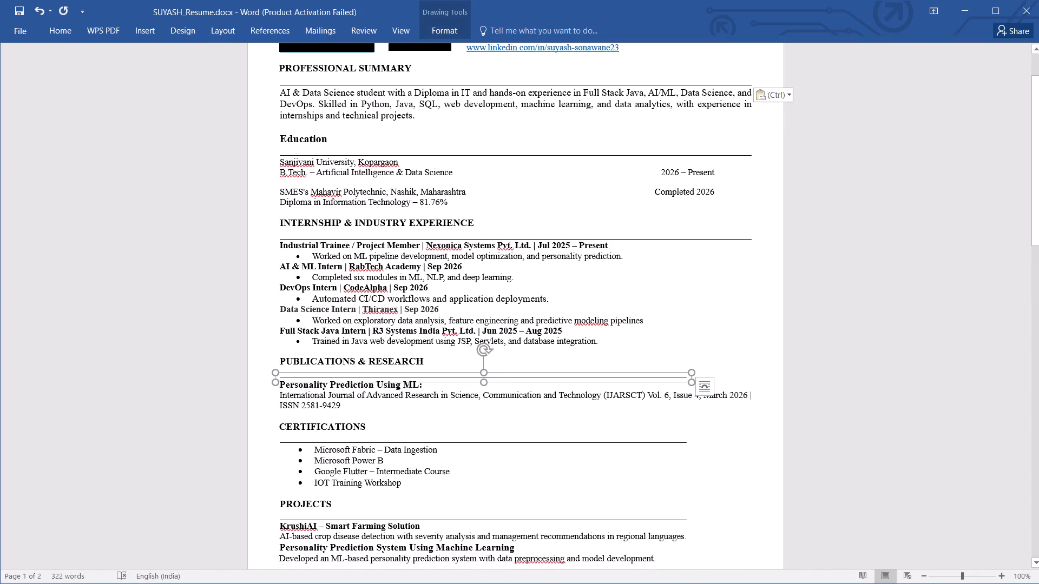
{"action": "key", "text": "Delete"}
{"action": "key", "text": "ctrl+v"}
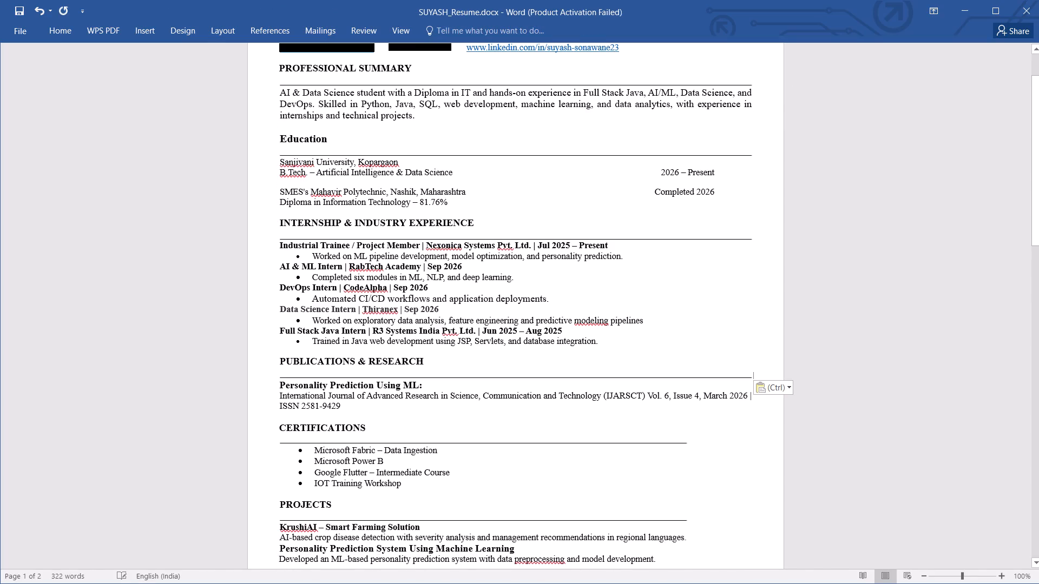
{"action": "left_click", "coordinate": [498, 445]}
{"action": "left_click", "coordinate": [502, 440]}
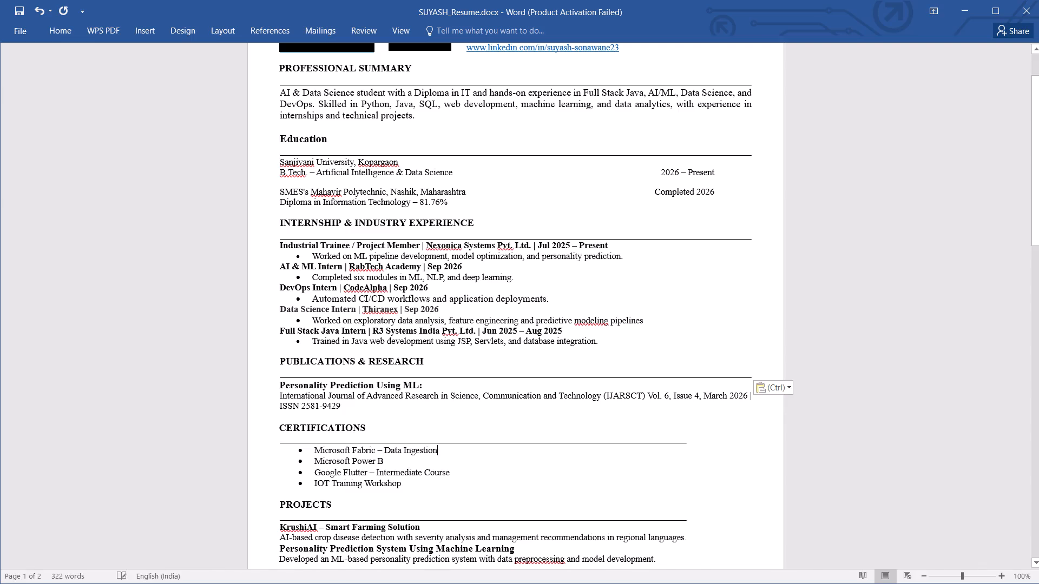
{"action": "key", "text": "Delete"}
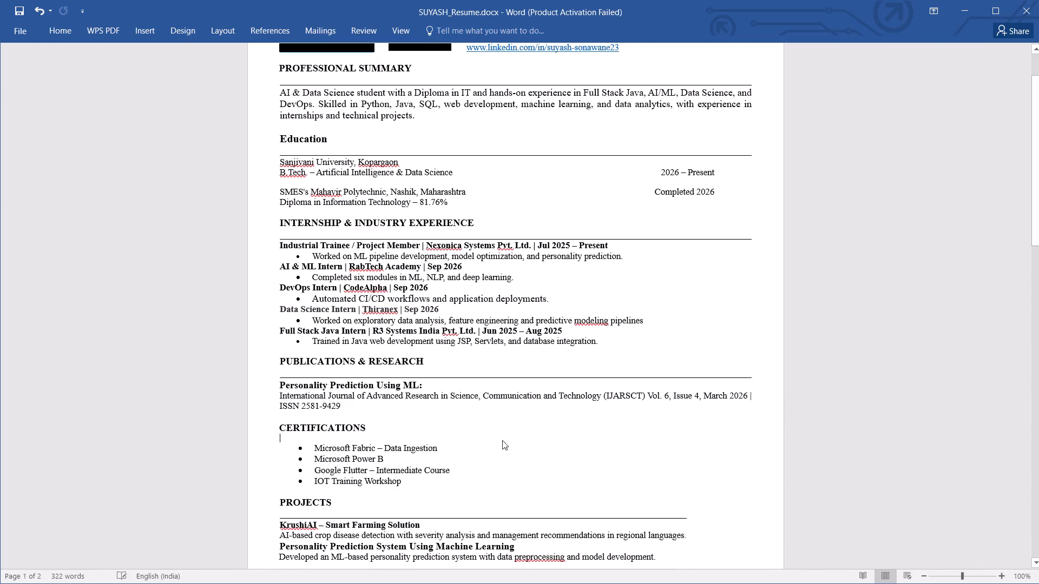
{"action": "key", "text": "ctrl+v"}
Replace the dividers under Projects and Achievements & Honors with copies of the same full-width black divider.
{"action": "scroll", "coordinate": [502, 440], "scroll_direction": "down", "scroll_amount": 4}
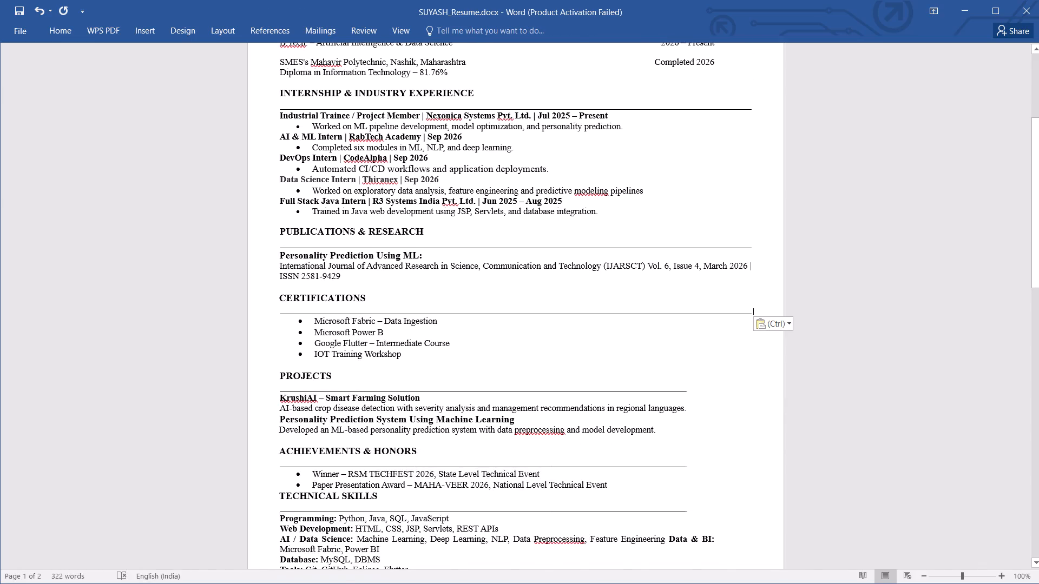
{"action": "left_click", "coordinate": [501, 387]}
{"action": "key", "text": "Delete"}
{"action": "key", "text": "ctrl+v"}
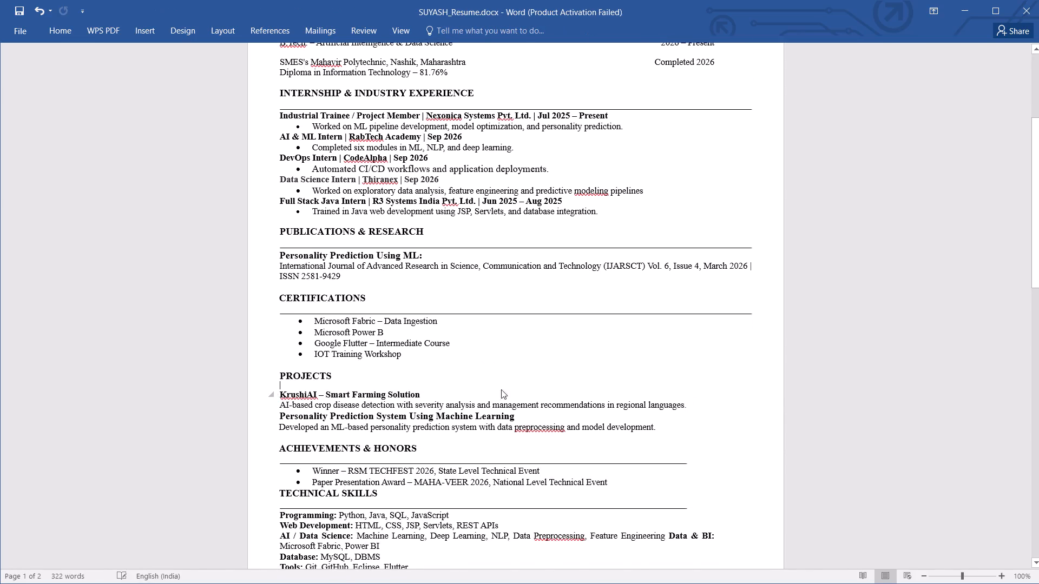
{"action": "left_click", "coordinate": [495, 468]}
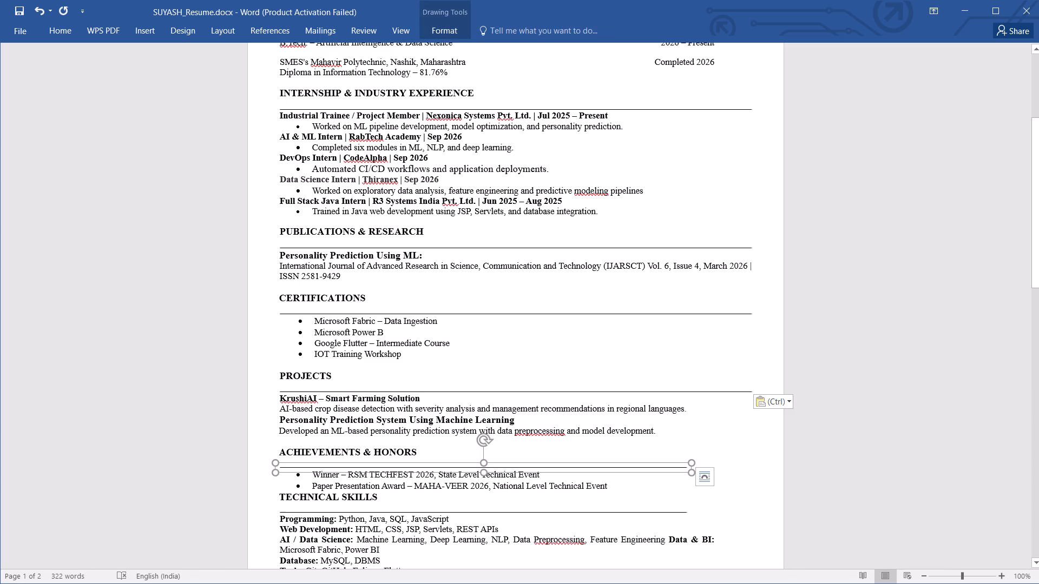
{"action": "key", "text": "Delete"}
{"action": "key", "text": "ctrl+v"}
Replace the divider under Technical Skills with a copy of the same full-width black divider.
{"action": "scroll", "coordinate": [495, 467], "scroll_direction": "down", "scroll_amount": 2}
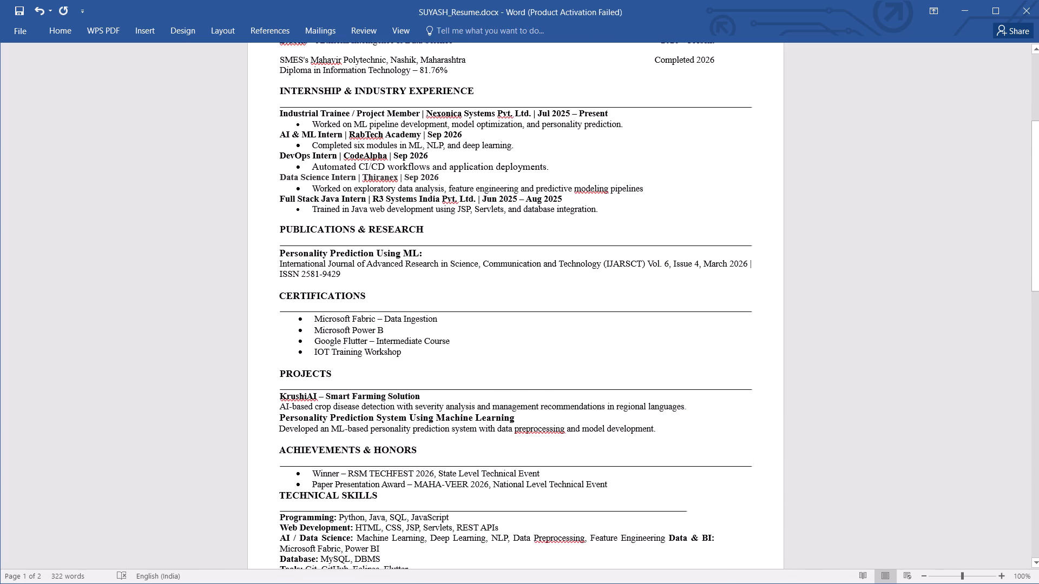
{"action": "scroll", "coordinate": [495, 467], "scroll_direction": "down", "scroll_amount": 1}
{"action": "left_click", "coordinate": [521, 412]}
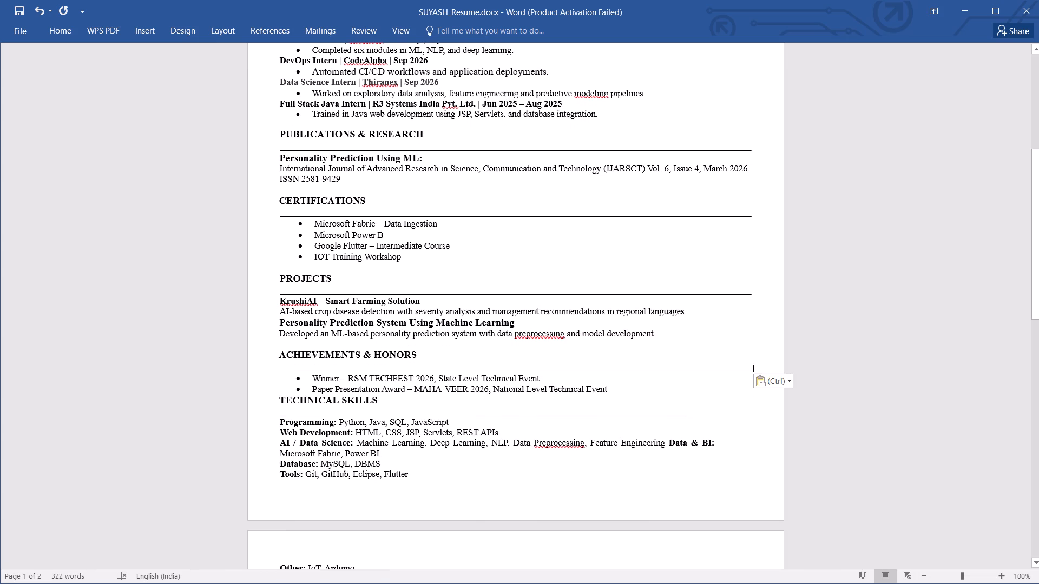
{"action": "key", "text": "Delete"}
{"action": "key", "text": "ctrl+v"}
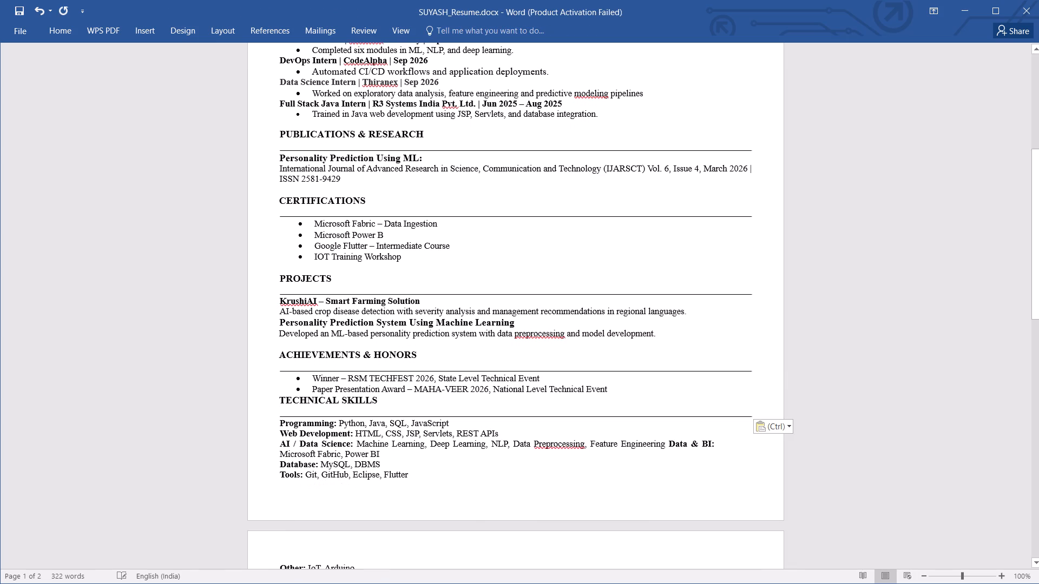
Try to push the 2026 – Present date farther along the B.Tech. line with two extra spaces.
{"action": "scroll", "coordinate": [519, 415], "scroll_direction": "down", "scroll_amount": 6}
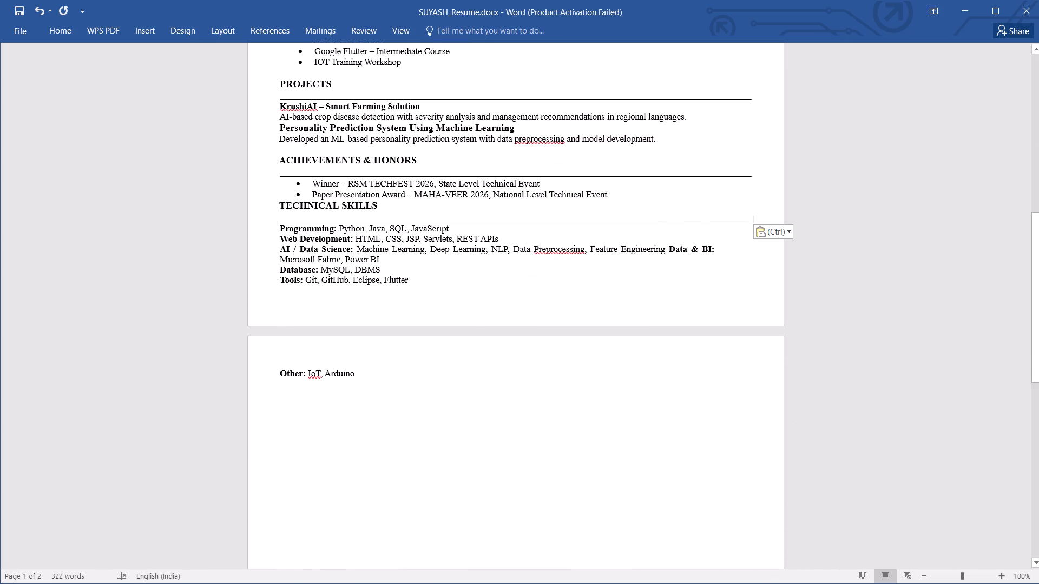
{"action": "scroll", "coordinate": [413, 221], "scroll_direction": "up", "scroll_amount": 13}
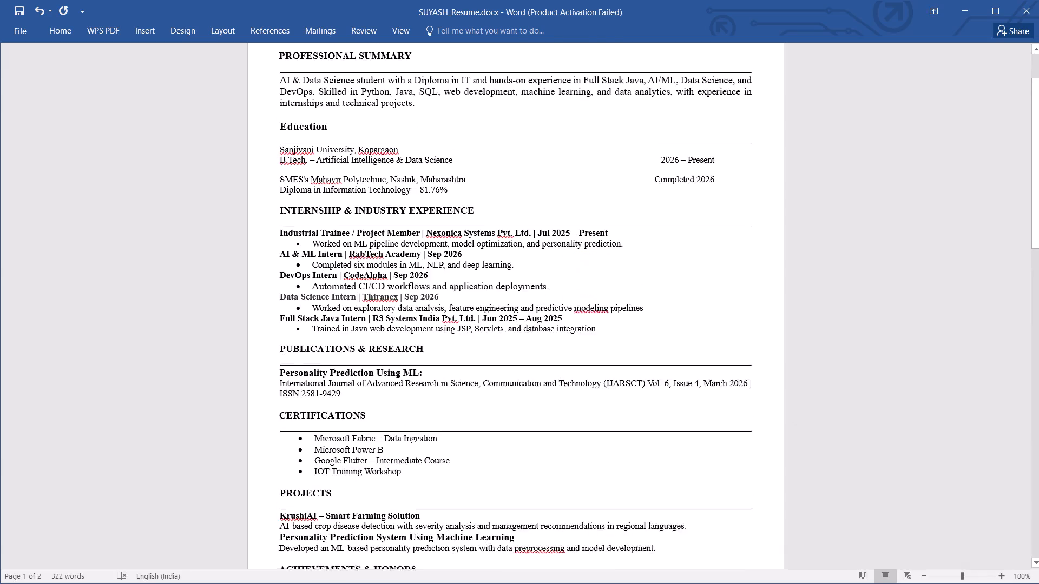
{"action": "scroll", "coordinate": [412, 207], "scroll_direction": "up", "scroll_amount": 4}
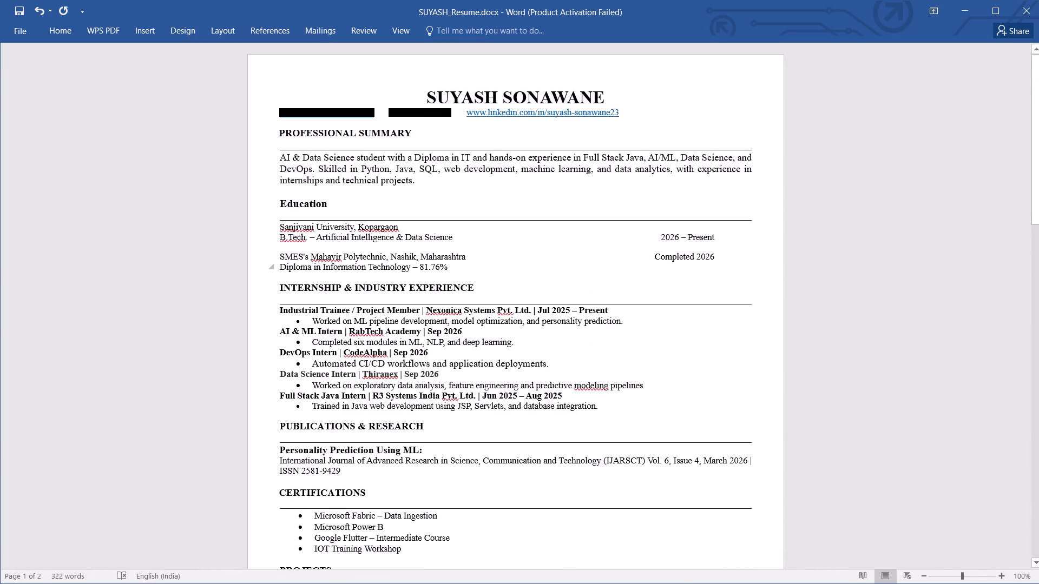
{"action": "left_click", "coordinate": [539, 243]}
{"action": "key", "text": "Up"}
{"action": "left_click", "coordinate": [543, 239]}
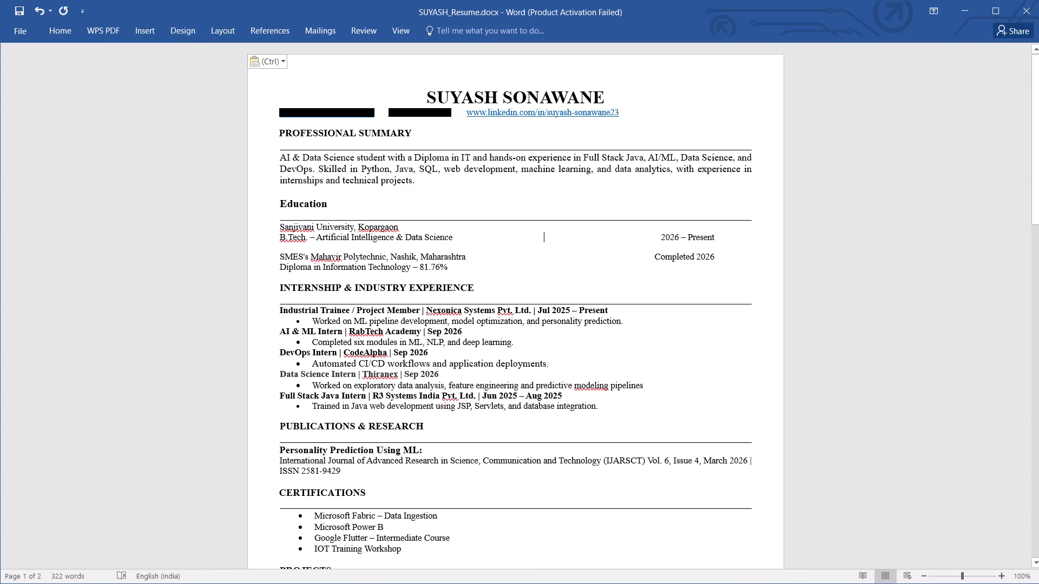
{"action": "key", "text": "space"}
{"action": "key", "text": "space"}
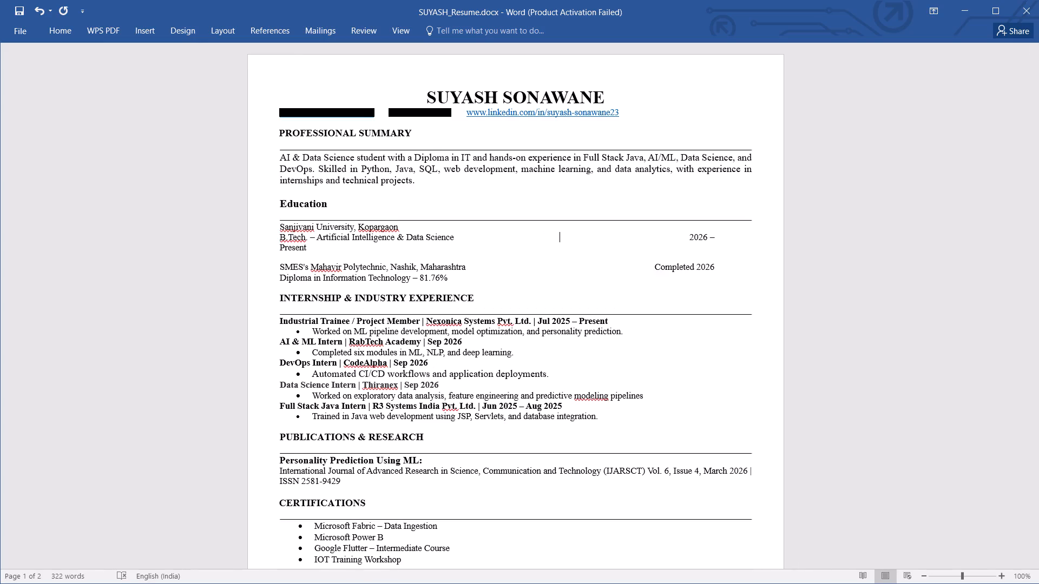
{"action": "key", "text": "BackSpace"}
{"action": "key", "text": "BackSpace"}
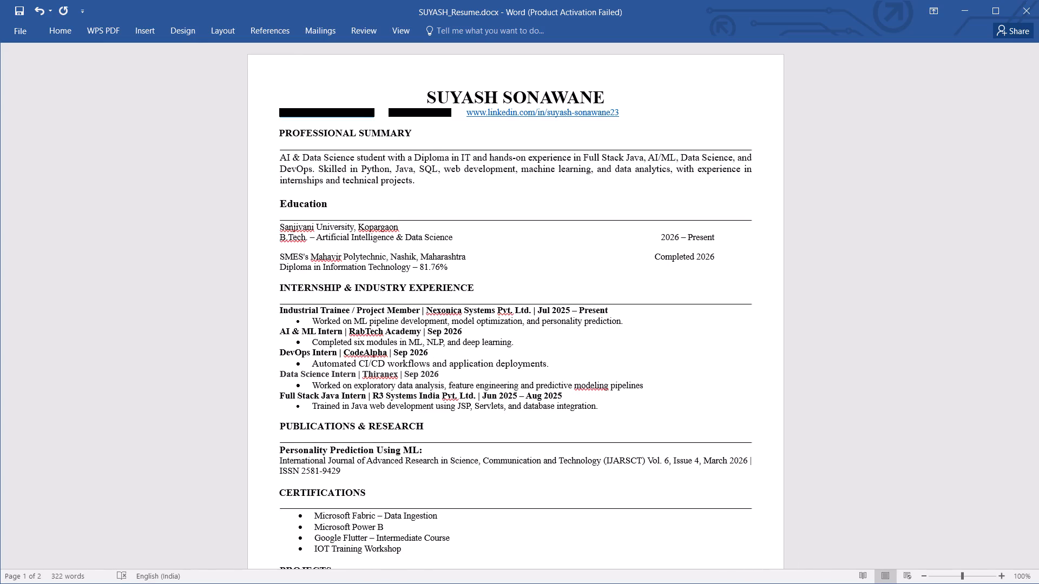
Delete the blank line between the ISSN line and the Certifications heading.
{"action": "scroll", "coordinate": [543, 238], "scroll_direction": "down", "scroll_amount": 2}
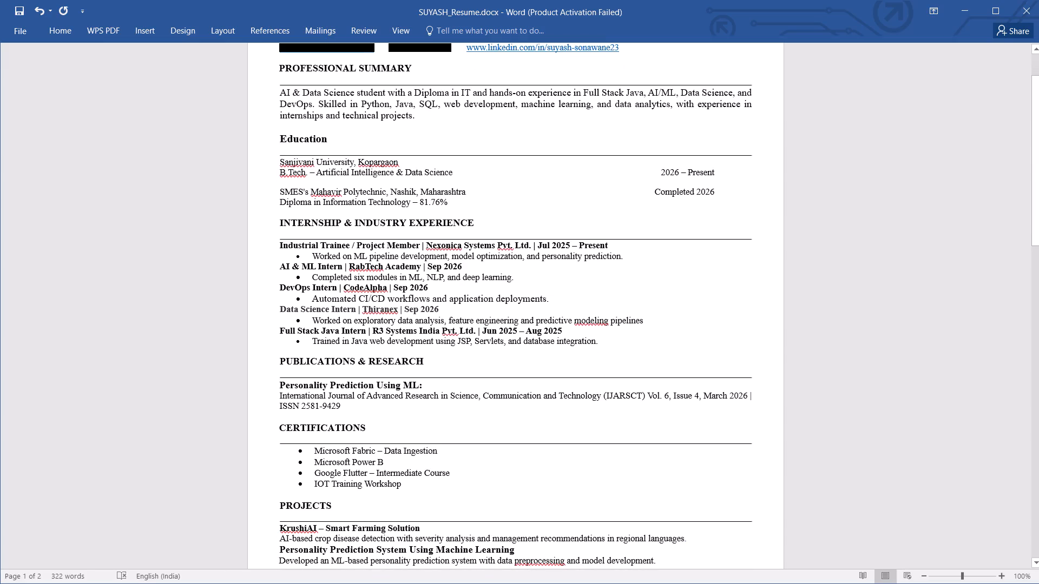
{"action": "scroll", "coordinate": [543, 238], "scroll_direction": "down", "scroll_amount": 1}
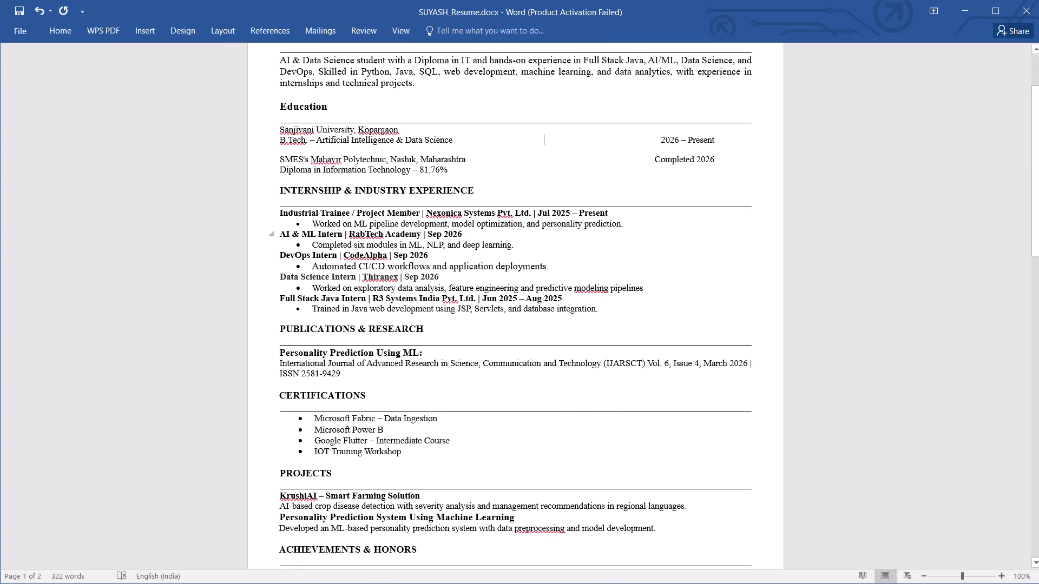
{"action": "scroll", "coordinate": [541, 234], "scroll_direction": "down", "scroll_amount": 5}
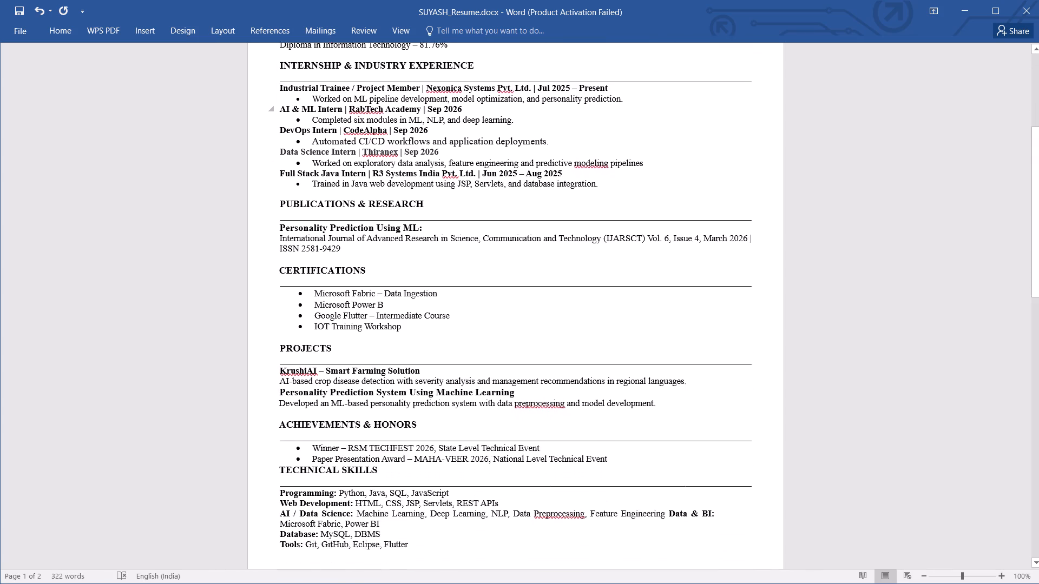
{"action": "scroll", "coordinate": [541, 237], "scroll_direction": "down", "scroll_amount": 1}
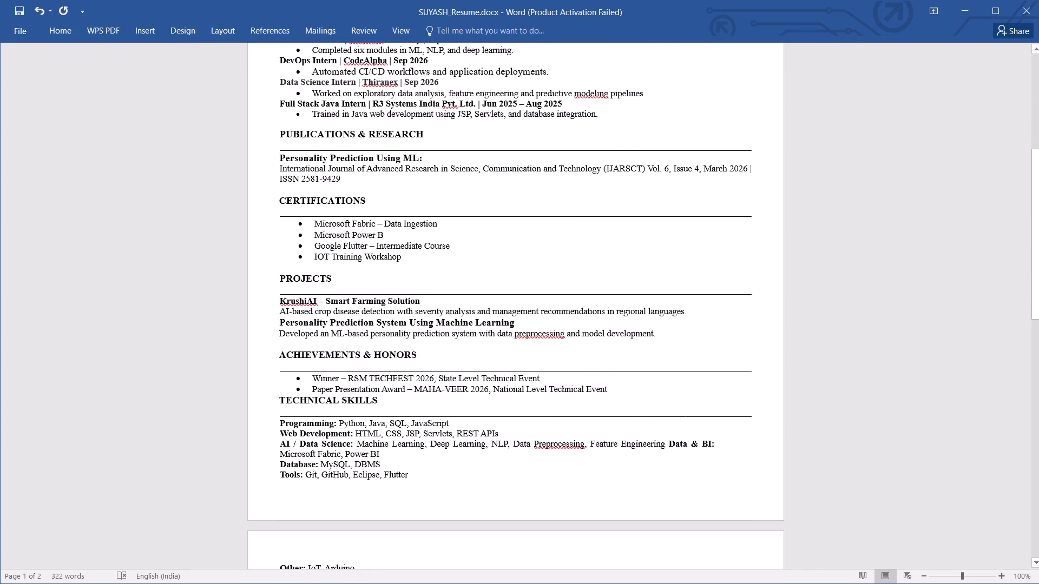
{"action": "left_click", "coordinate": [369, 189]}
{"action": "key", "text": "BackSpace"}
{"action": "key", "text": "BackSpace"}
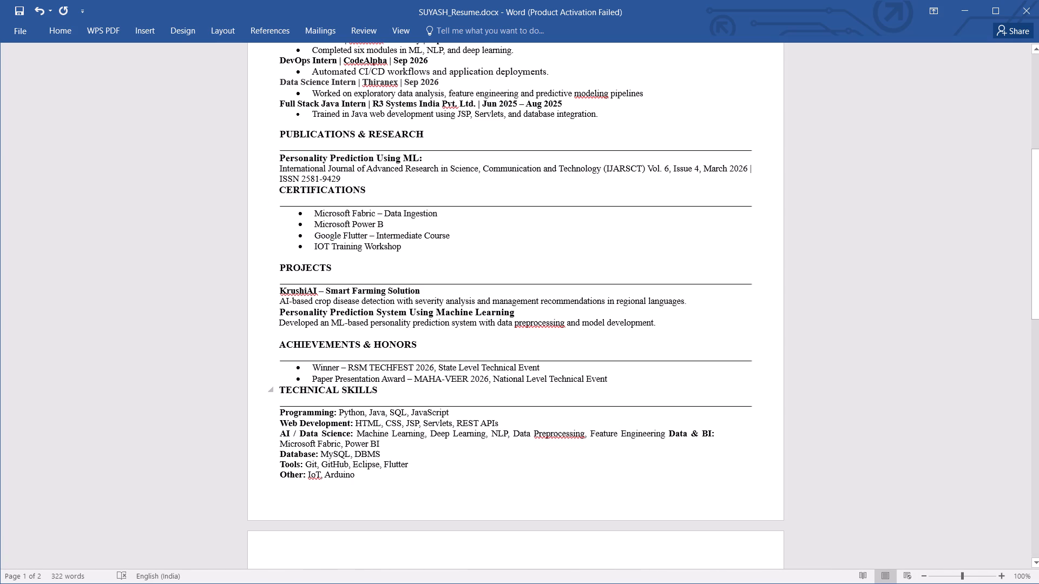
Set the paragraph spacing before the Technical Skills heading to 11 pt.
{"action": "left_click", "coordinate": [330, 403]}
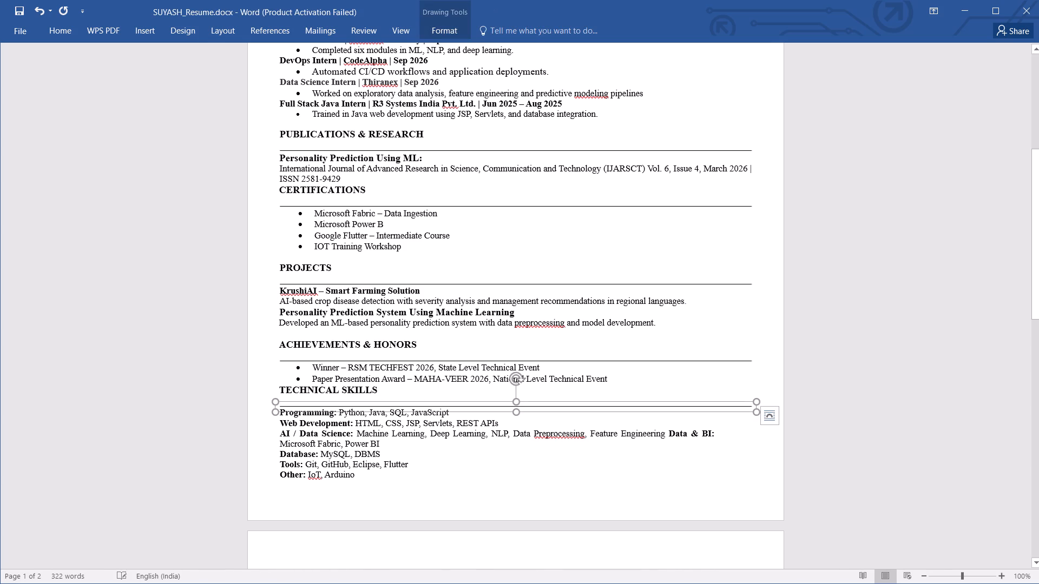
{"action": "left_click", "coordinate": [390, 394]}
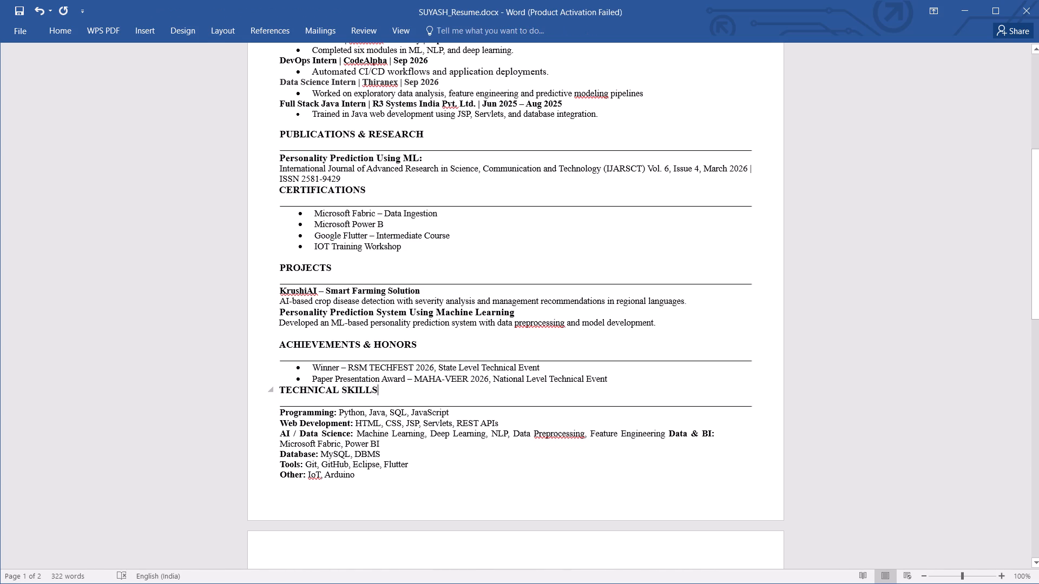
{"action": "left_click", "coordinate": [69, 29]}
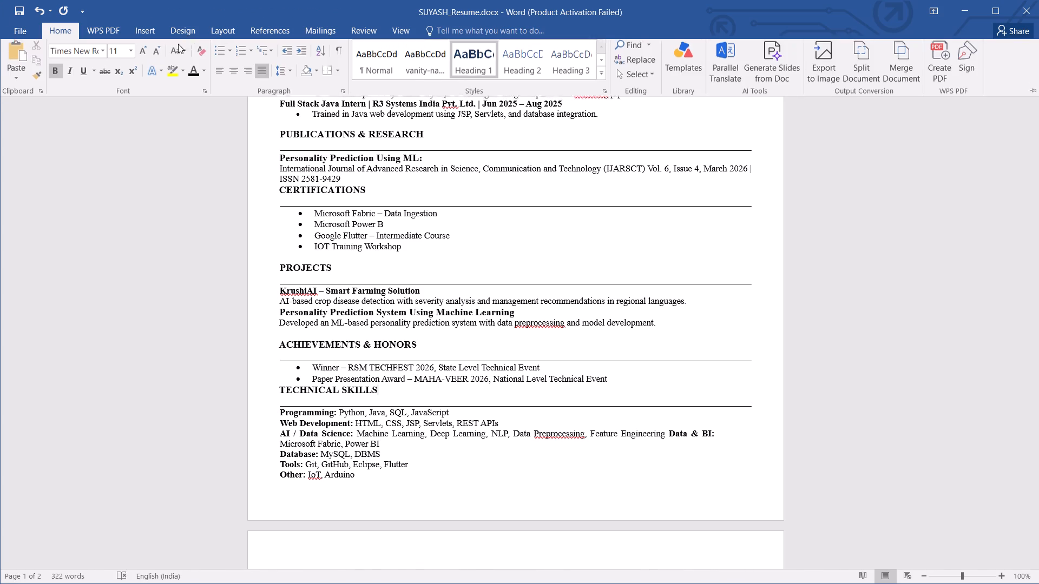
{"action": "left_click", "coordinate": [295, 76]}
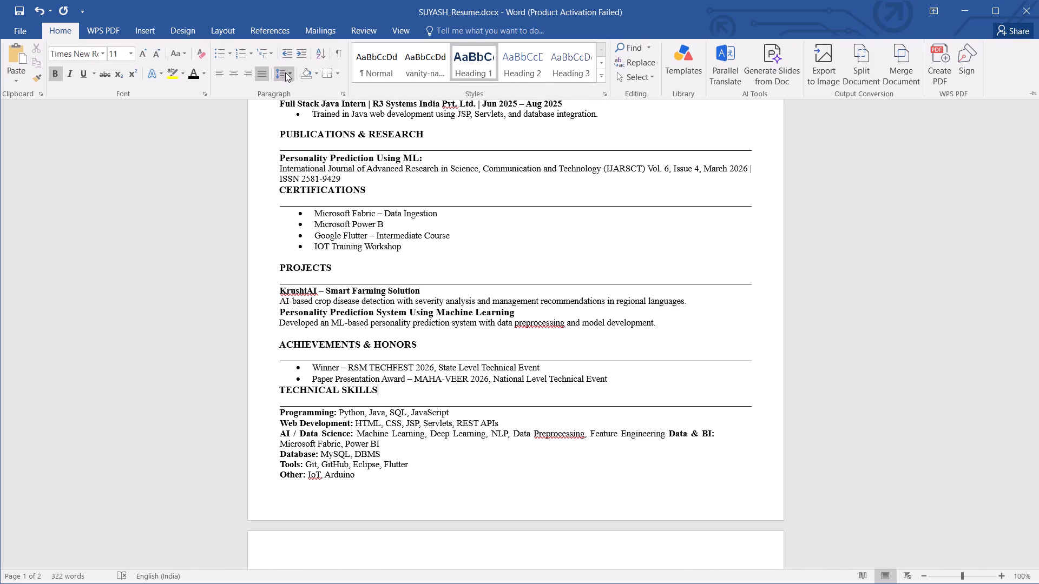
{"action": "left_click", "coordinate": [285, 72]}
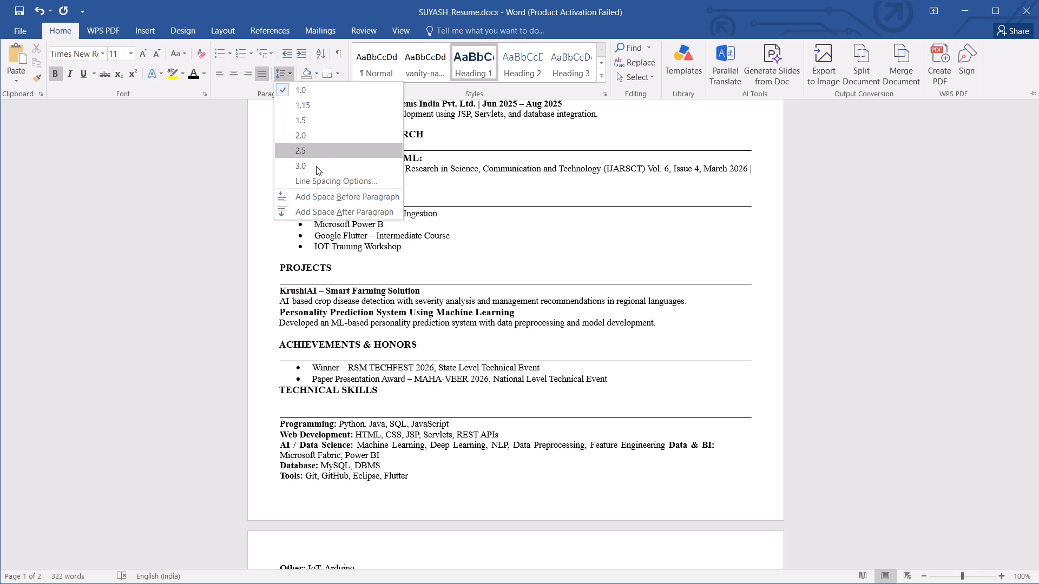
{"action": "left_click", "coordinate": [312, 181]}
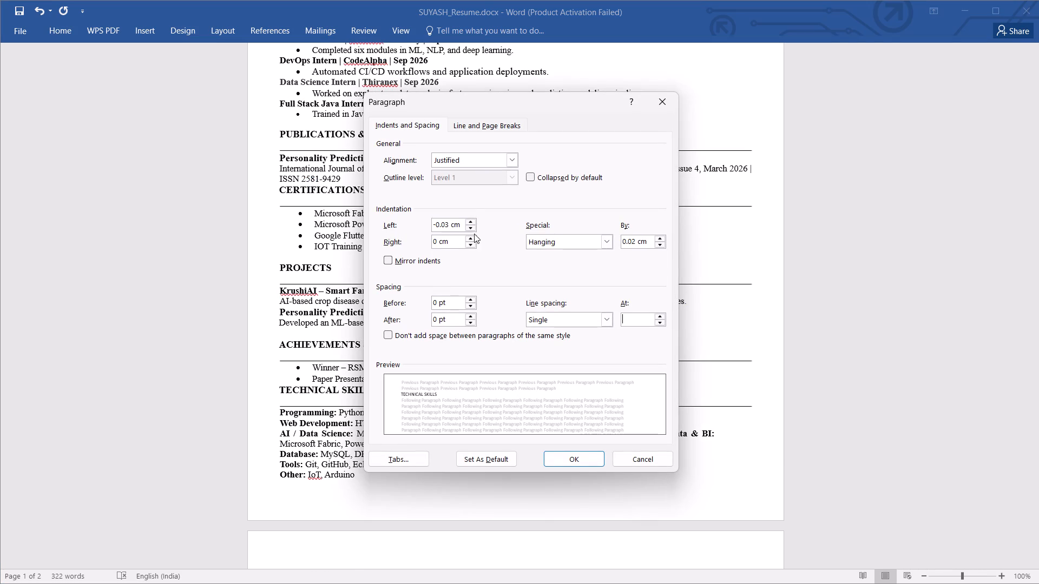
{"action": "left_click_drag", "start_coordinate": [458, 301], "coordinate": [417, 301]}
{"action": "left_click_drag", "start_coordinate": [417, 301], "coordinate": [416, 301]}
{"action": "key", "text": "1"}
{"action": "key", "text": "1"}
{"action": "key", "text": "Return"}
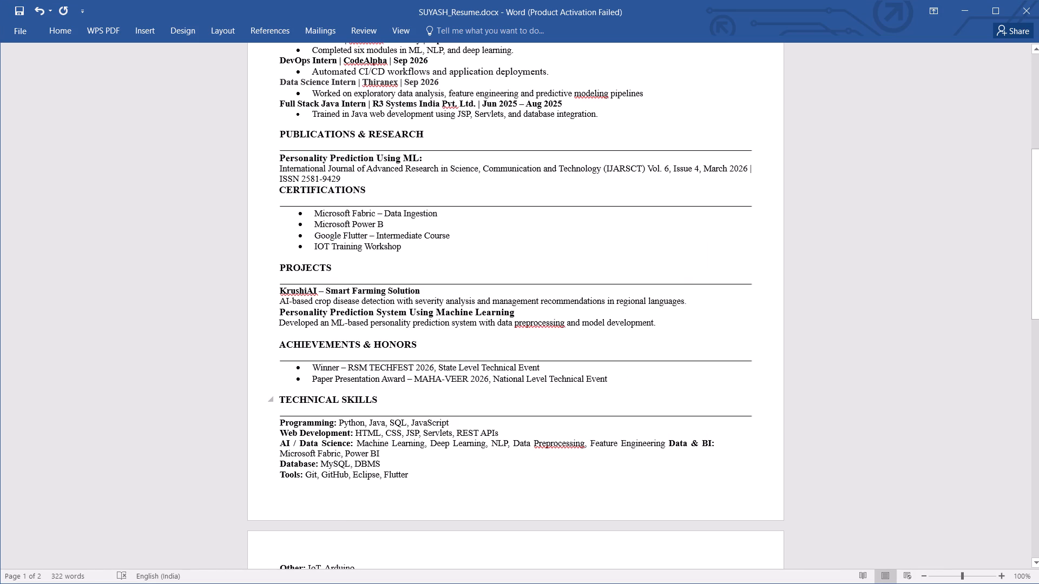
Enable "Don't add space between paragraphs of the same style" for the Technical Skills heading.
{"action": "left_click_drag", "start_coordinate": [380, 404], "coordinate": [279, 403]}
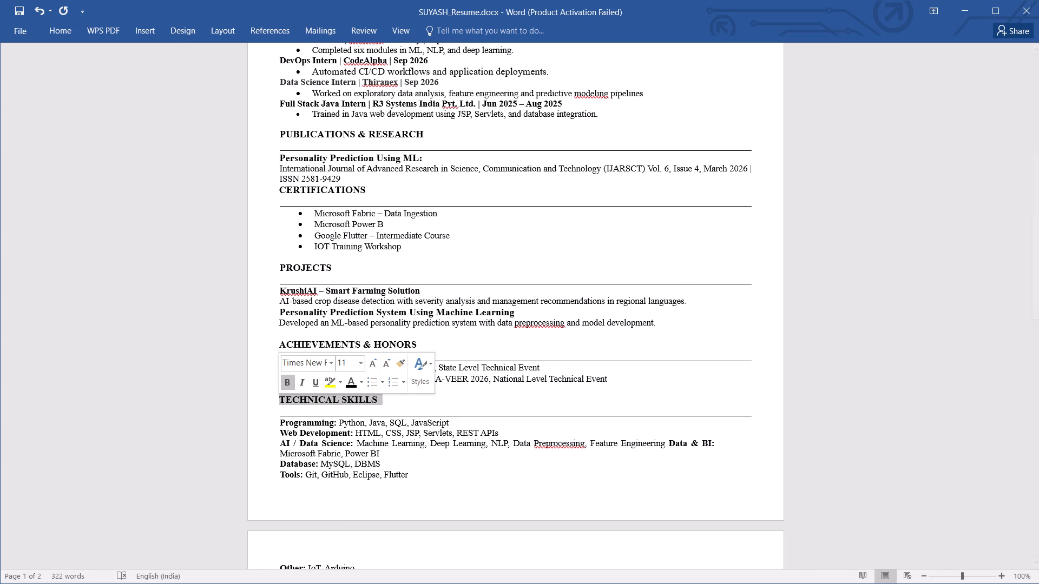
{"action": "left_click", "coordinate": [75, 30]}
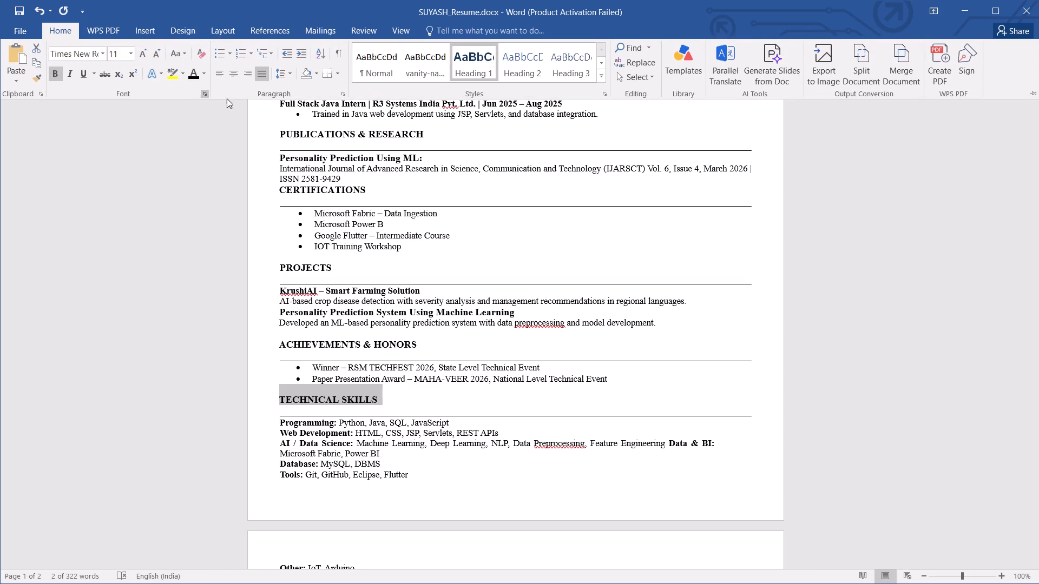
{"action": "left_click", "coordinate": [284, 75]}
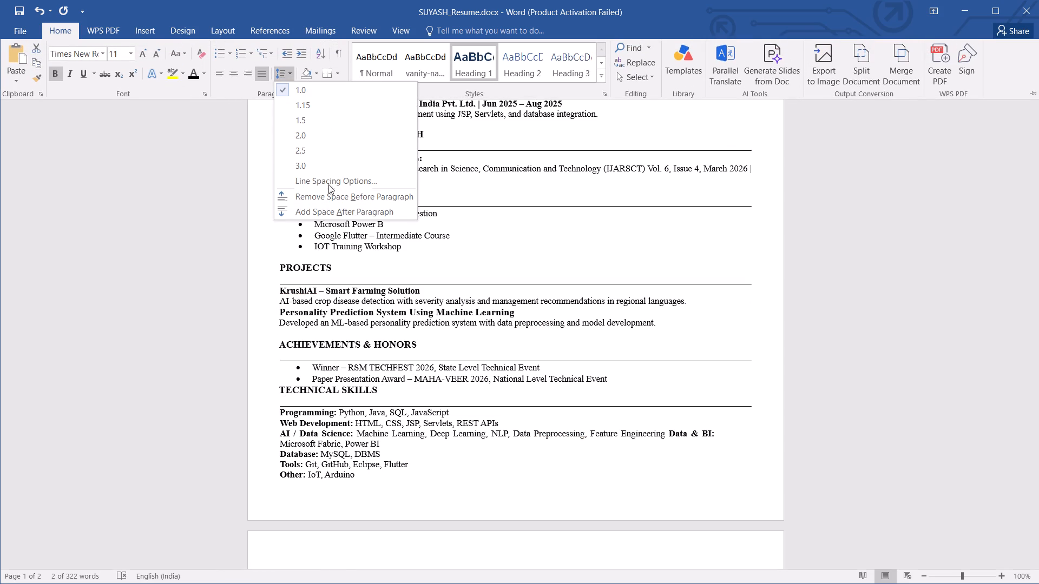
{"action": "left_click", "coordinate": [333, 177]}
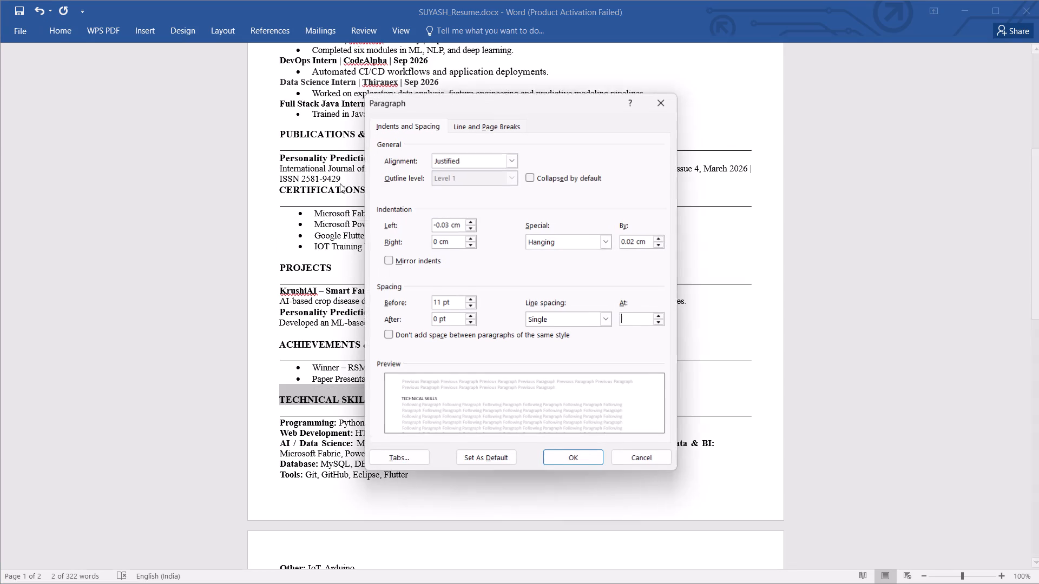
{"action": "left_click_drag", "start_coordinate": [461, 319], "coordinate": [383, 327]}
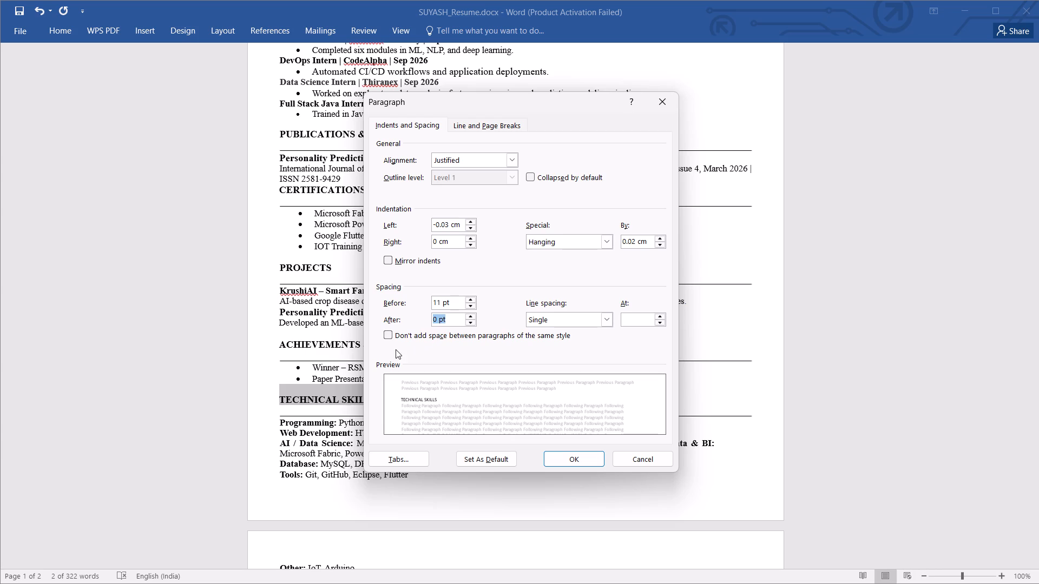
{"action": "left_click", "coordinate": [395, 336]}
{"action": "left_click", "coordinate": [565, 457]}
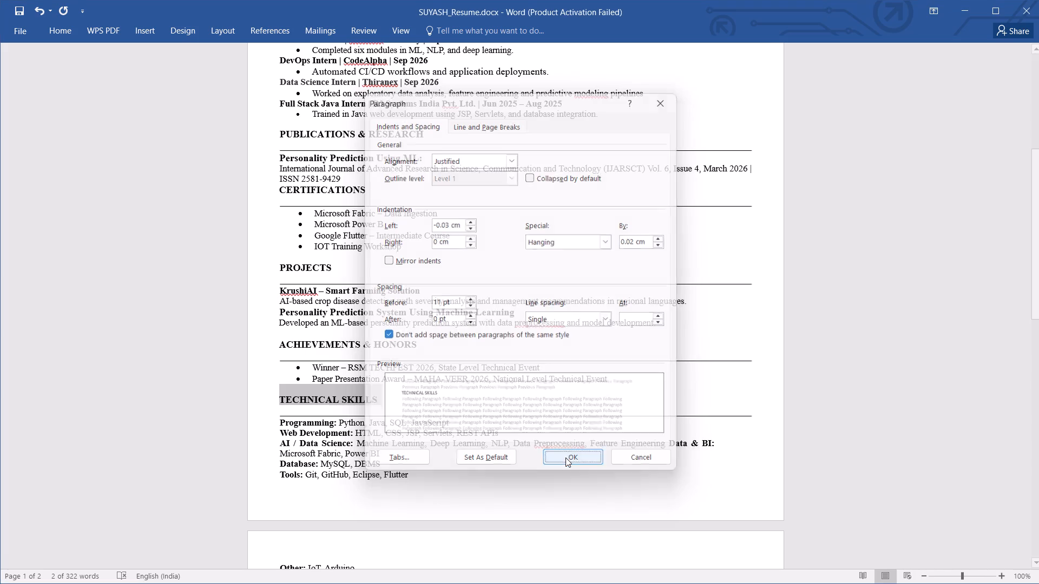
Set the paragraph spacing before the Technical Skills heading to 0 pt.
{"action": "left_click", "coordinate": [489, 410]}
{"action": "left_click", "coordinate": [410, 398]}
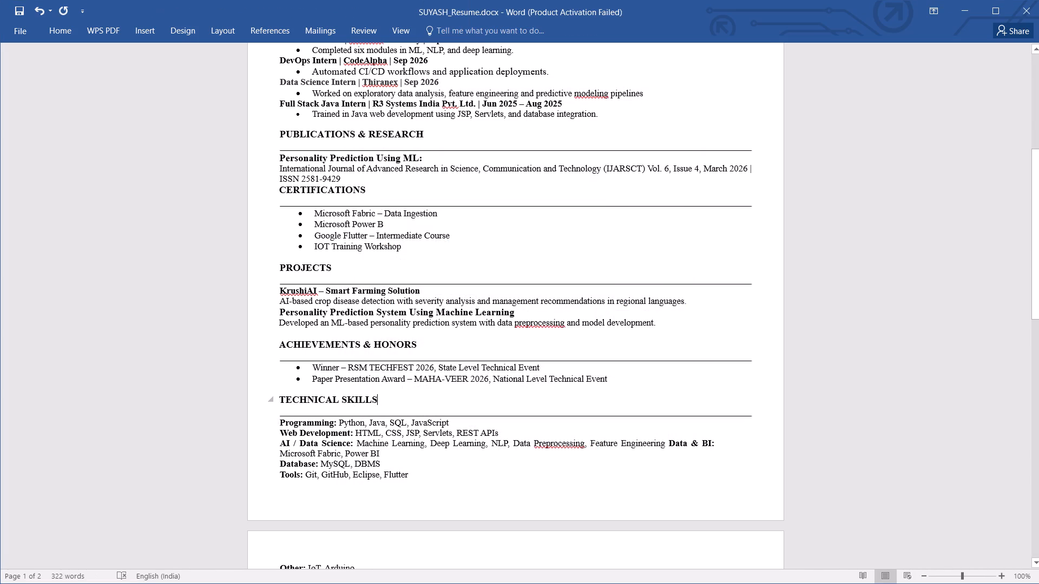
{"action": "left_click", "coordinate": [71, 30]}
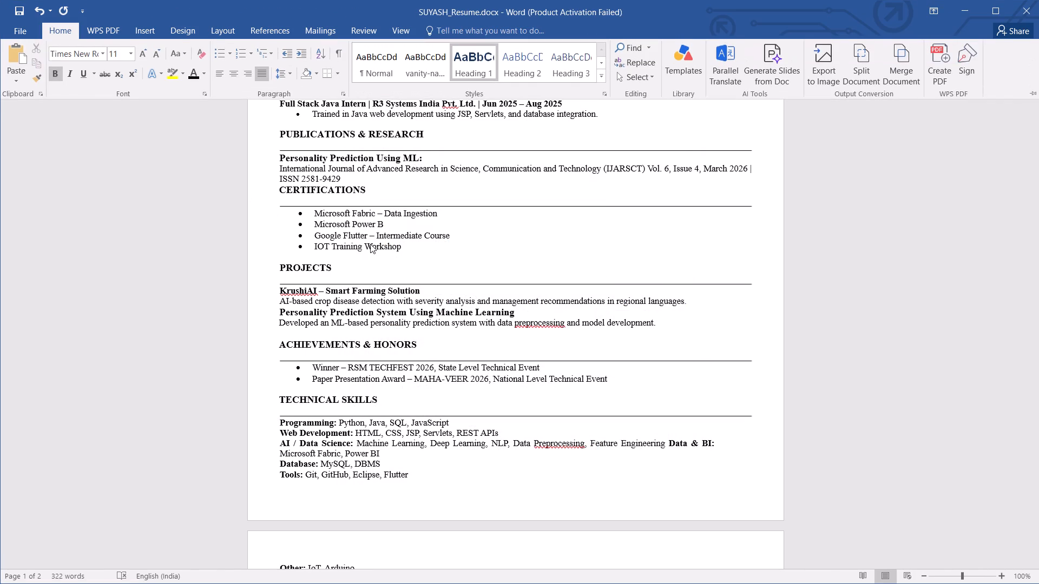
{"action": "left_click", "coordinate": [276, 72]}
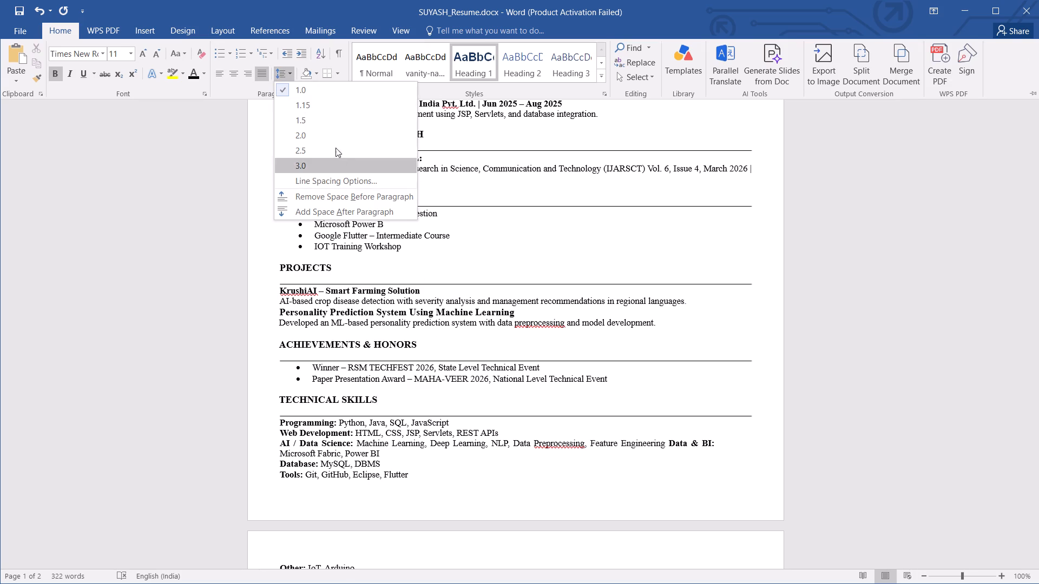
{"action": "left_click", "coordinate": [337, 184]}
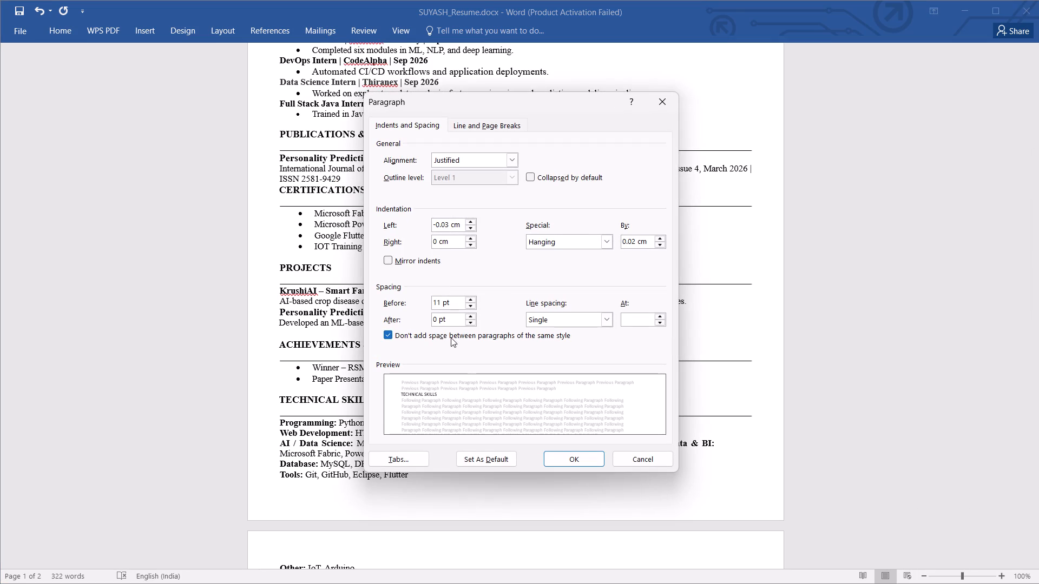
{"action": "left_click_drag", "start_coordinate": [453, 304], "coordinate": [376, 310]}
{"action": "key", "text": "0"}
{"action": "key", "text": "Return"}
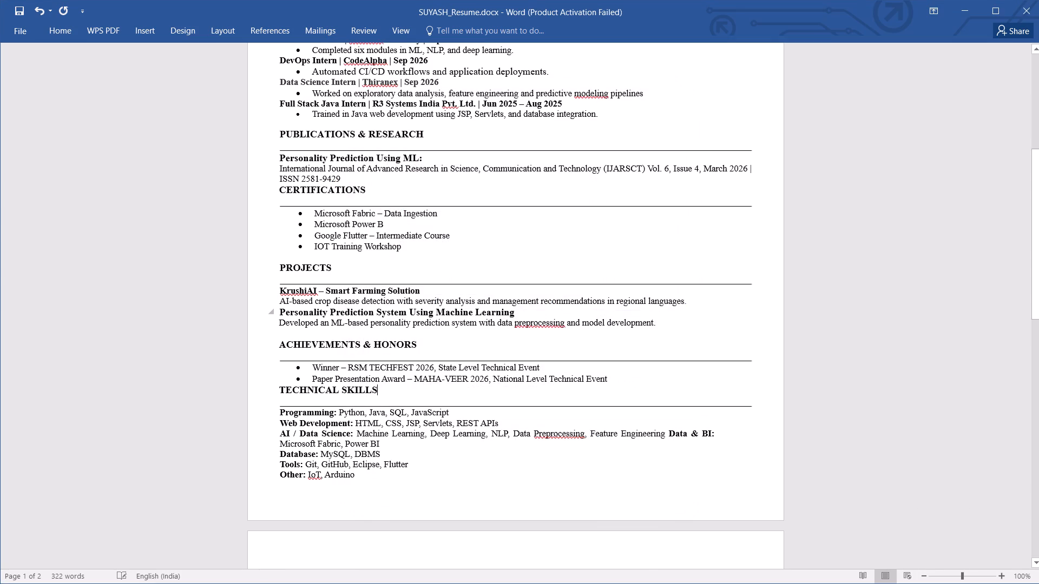
Add a blank line without a bullet between the Paper Presentation Award entry and the Technical Skills heading.
{"action": "left_click", "coordinate": [653, 378]}
{"action": "key", "text": "Return"}
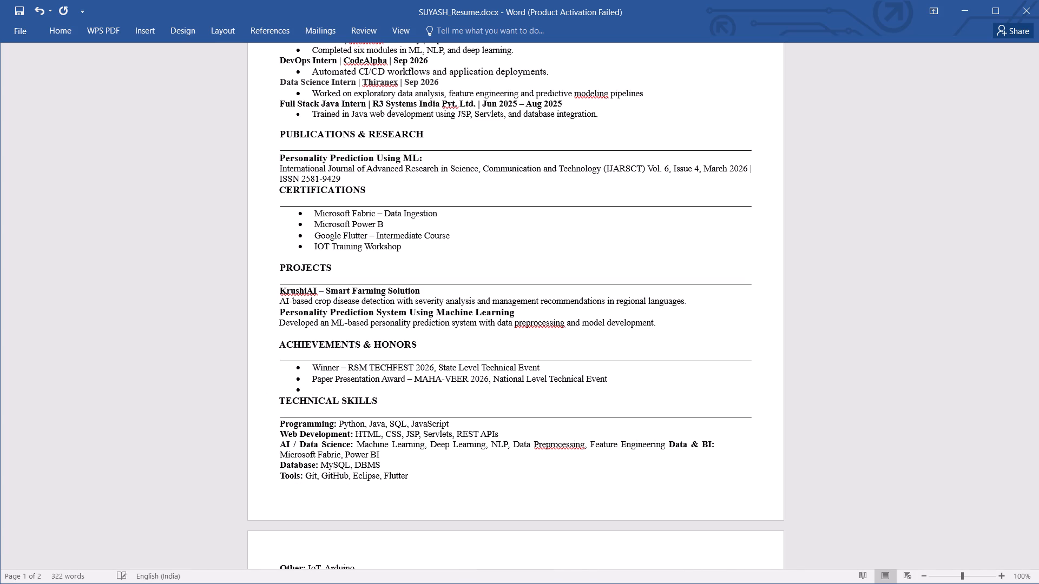
{"action": "key", "text": "BackSpace"}
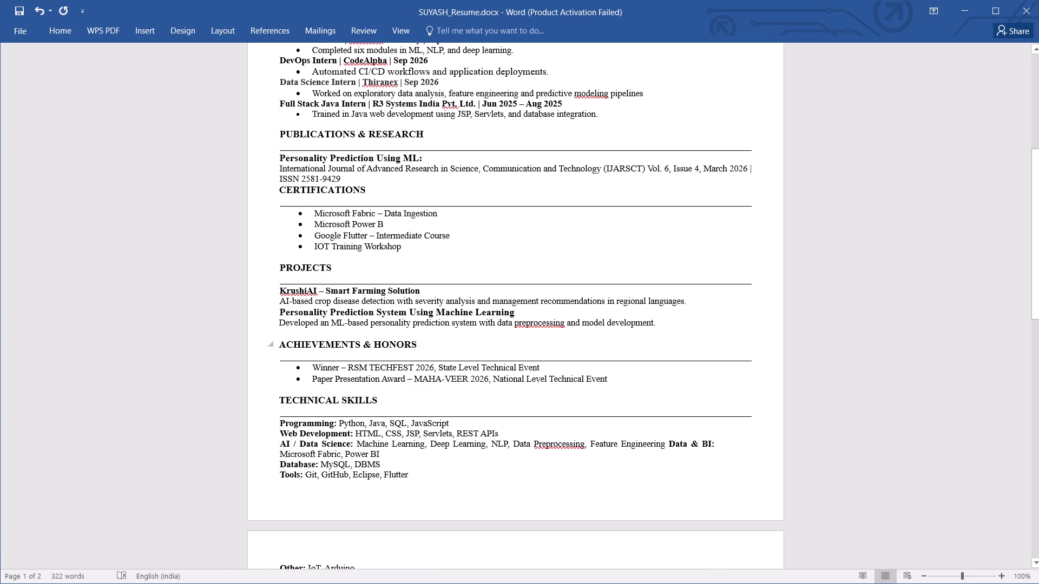
Insert a blank line between the ISSN line and the Certifications heading.
{"action": "scroll", "coordinate": [382, 264], "scroll_direction": "up", "scroll_amount": 2}
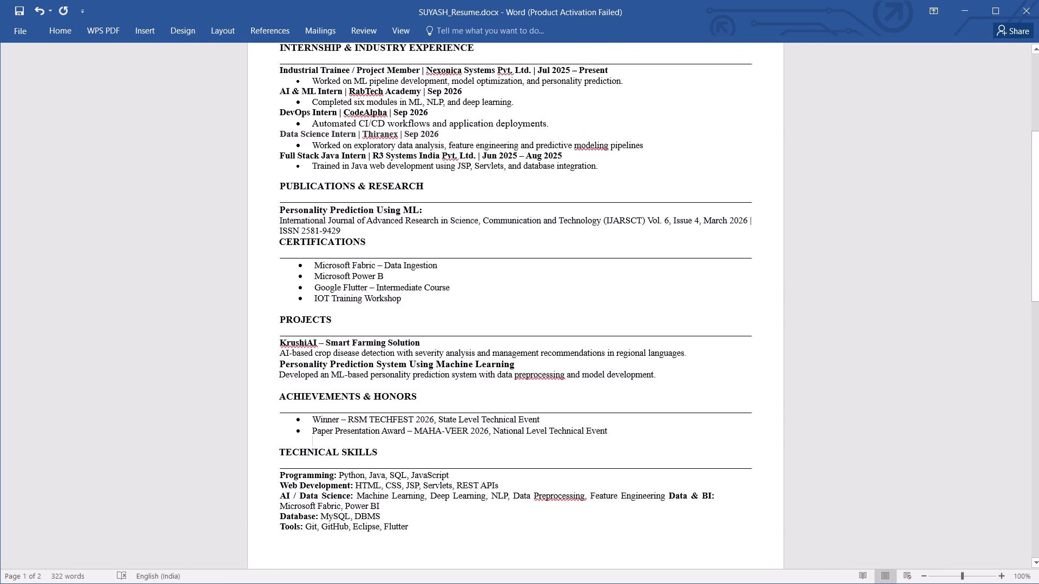
{"action": "left_click", "coordinate": [372, 244]}
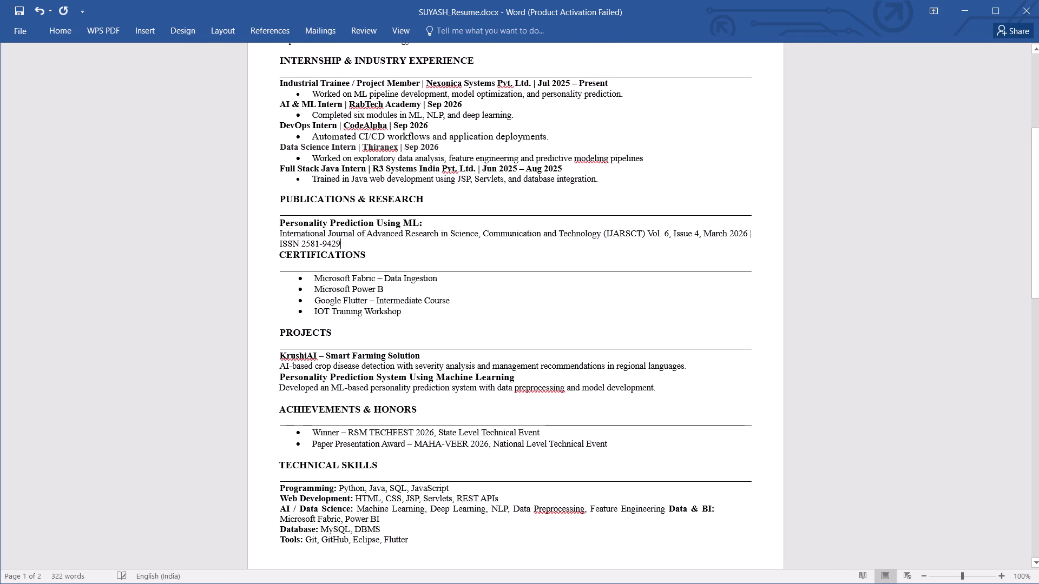
{"action": "key", "text": "Return"}
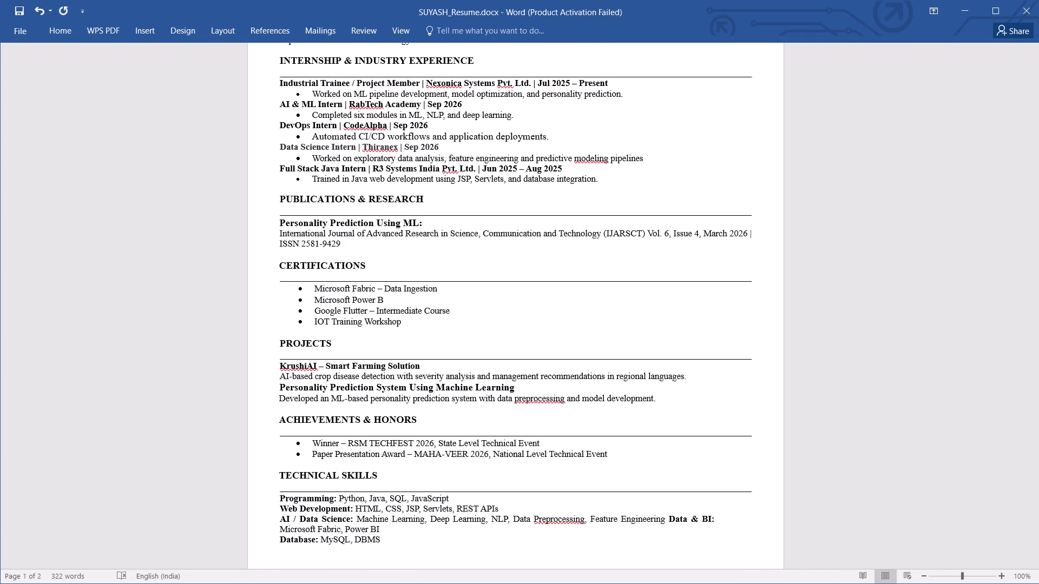
Move the "Data & BI:" entry under Technical Skills onto its own line.
{"action": "scroll", "coordinate": [372, 243], "scroll_direction": "up", "scroll_amount": 6}
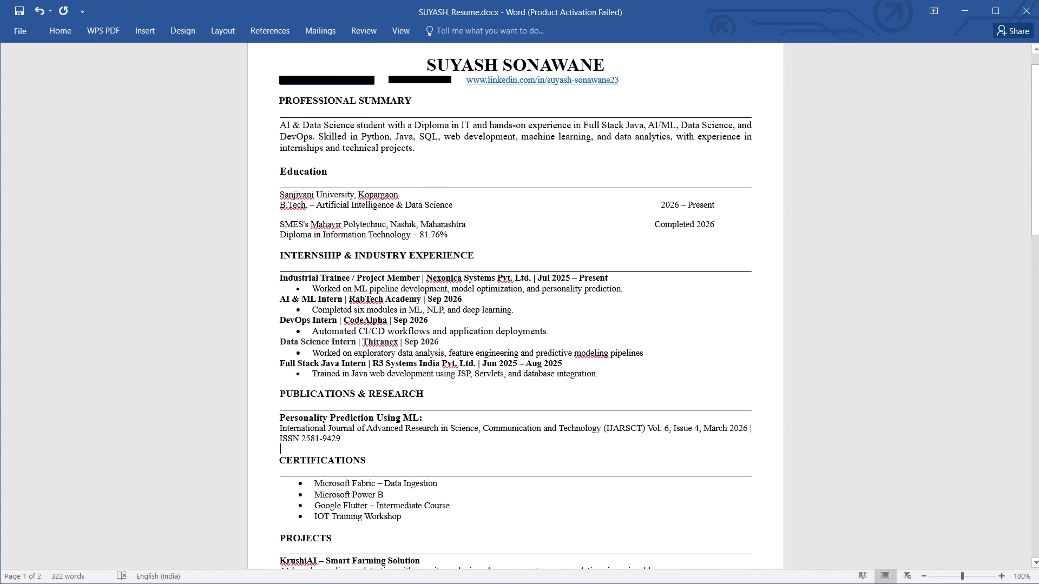
{"action": "scroll", "coordinate": [360, 126], "scroll_direction": "down", "scroll_amount": 15}
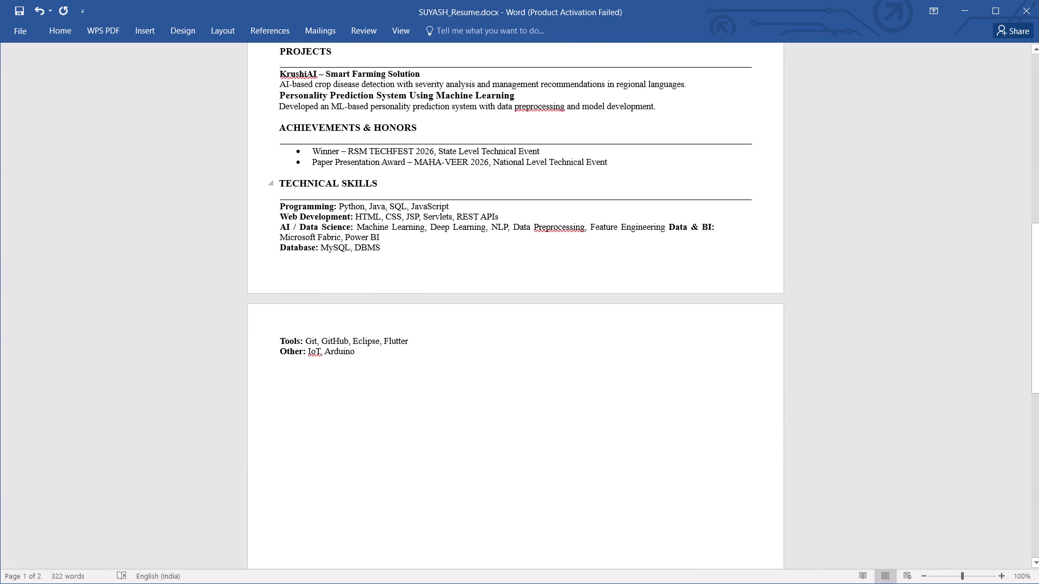
{"action": "left_click", "coordinate": [674, 227]}
{"action": "left_click", "coordinate": [668, 227]}
{"action": "key", "text": "Return"}
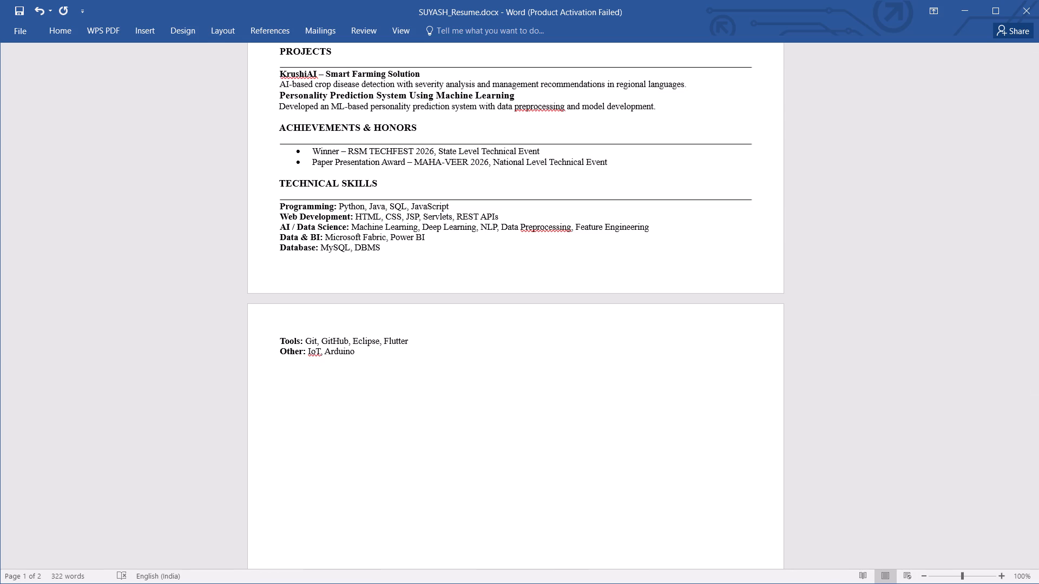
{"action": "left_click_drag", "start_coordinate": [380, 362], "coordinate": [379, 361]}
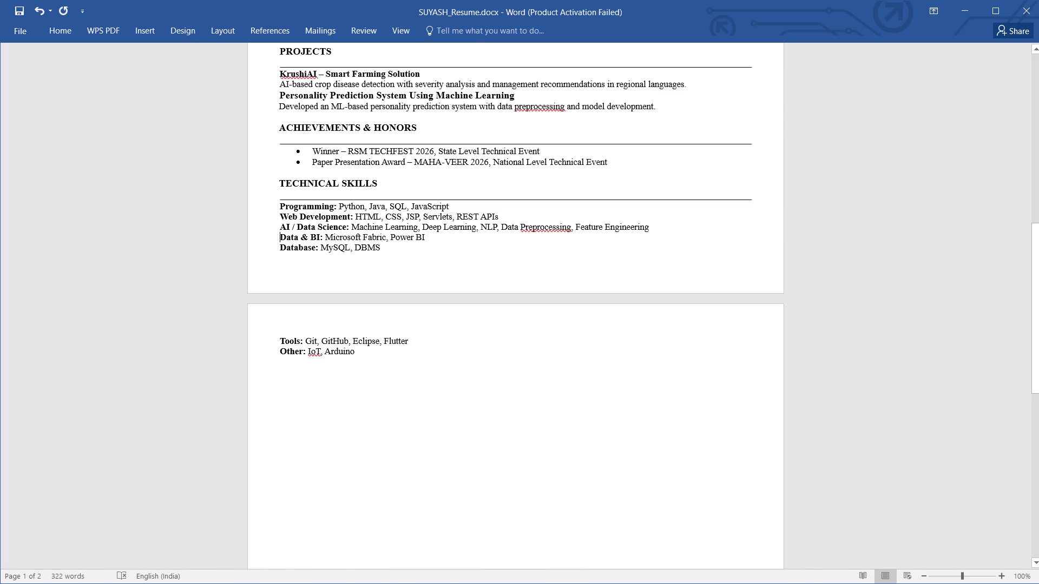
{"action": "left_click_drag", "start_coordinate": [379, 361], "coordinate": [279, 205]}
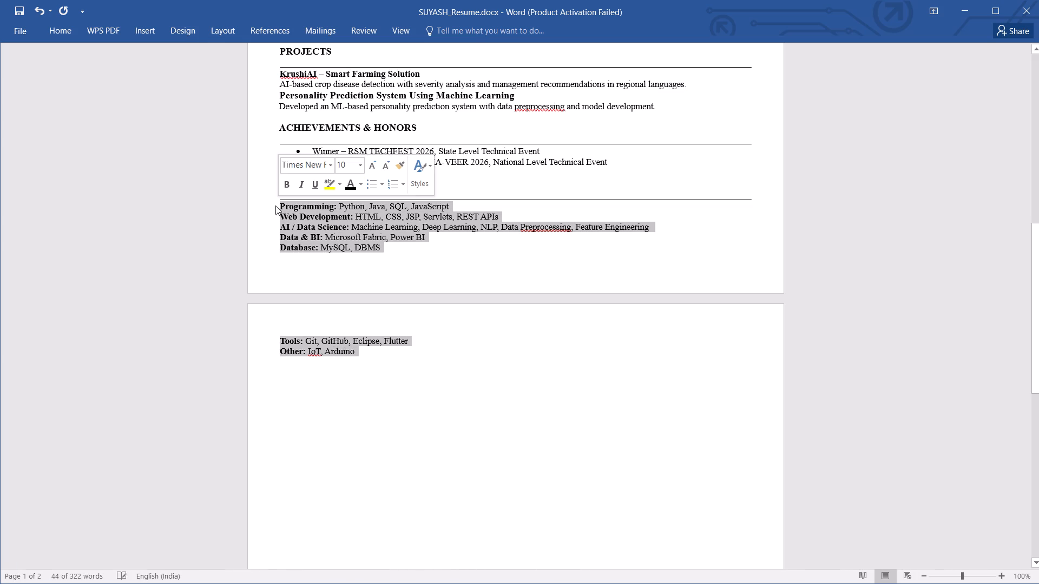
{"action": "key", "text": "ctrl+c"}
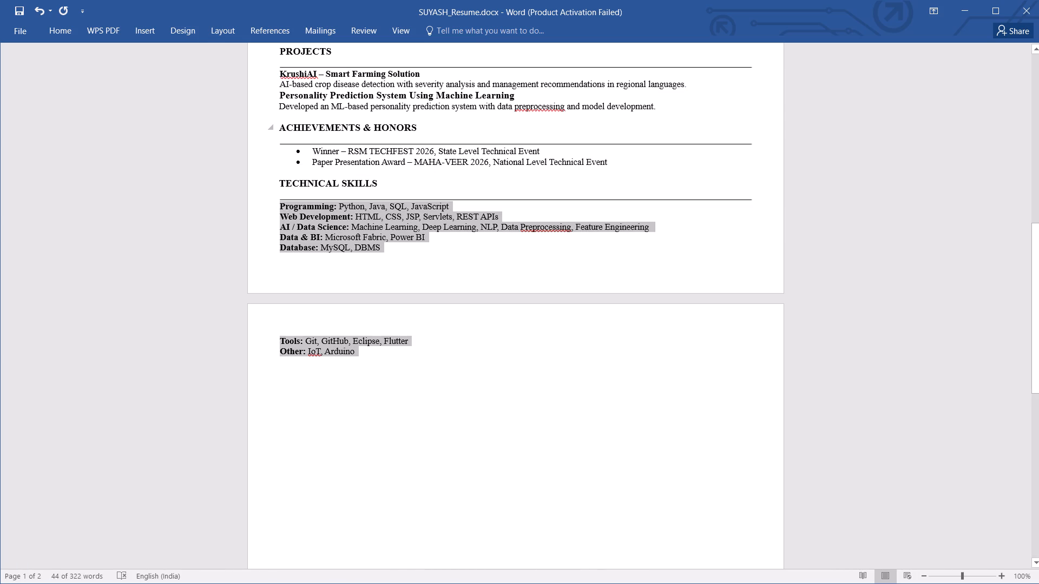
{"action": "key", "text": "alt+Tab"}
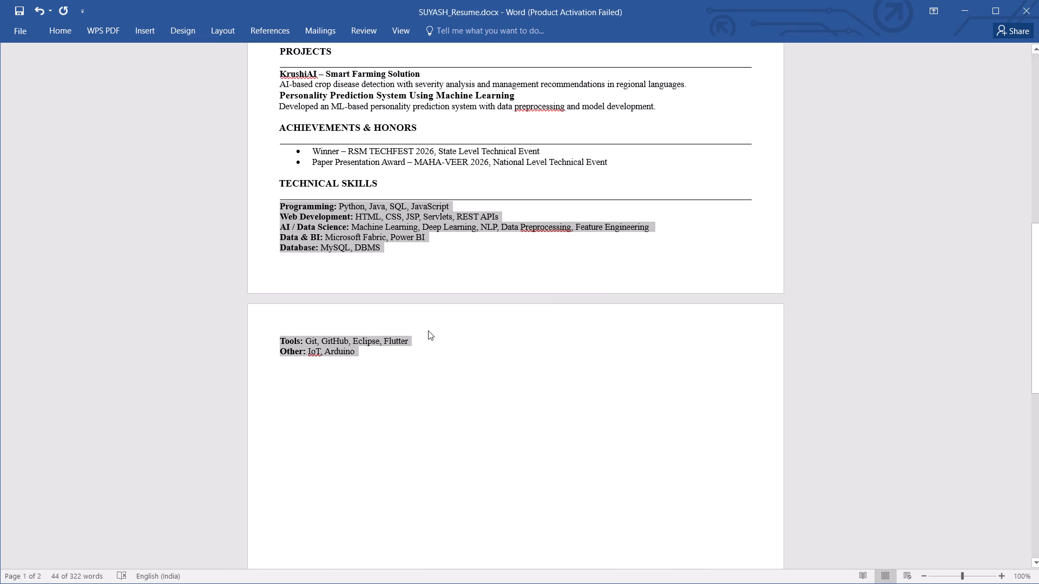
{"action": "key", "text": "ctrl+v"}
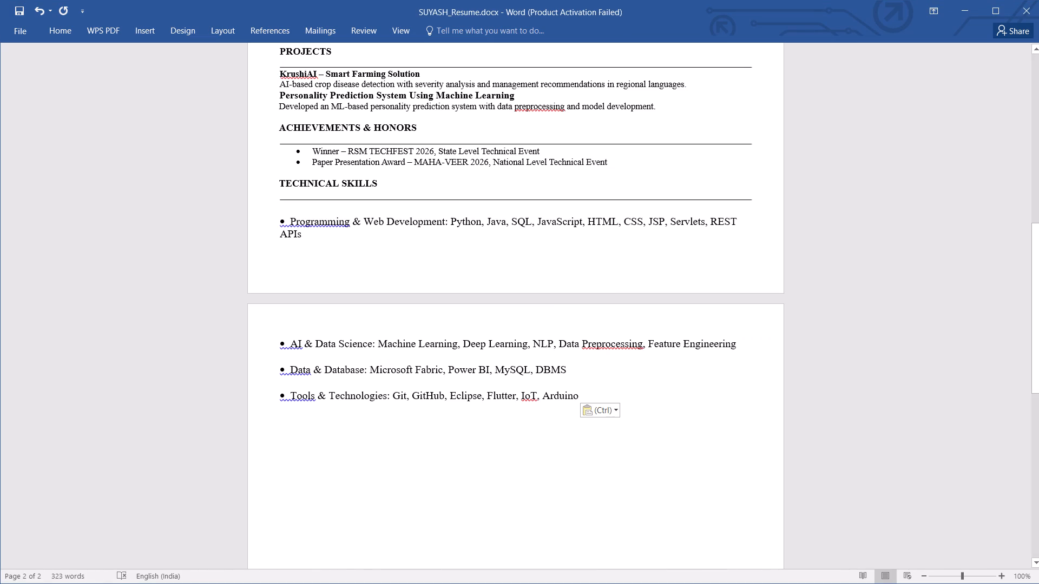
Reduce the font size of the four pasted Technical Skills points to 10.
{"action": "left_click_drag", "start_coordinate": [588, 394], "coordinate": [226, 214]}
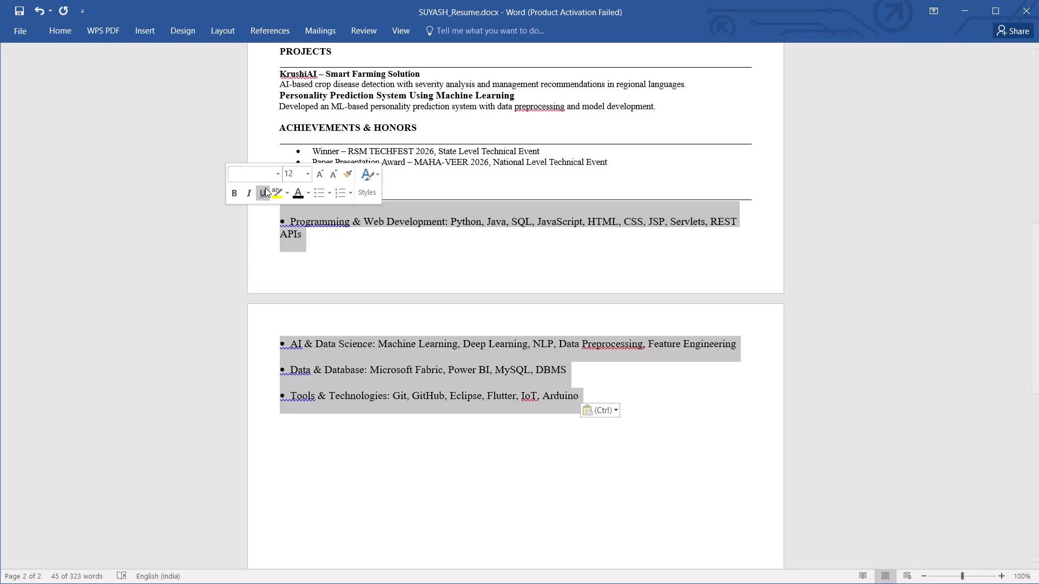
{"action": "left_click", "coordinate": [329, 176]}
{"action": "left_click", "coordinate": [329, 176]}
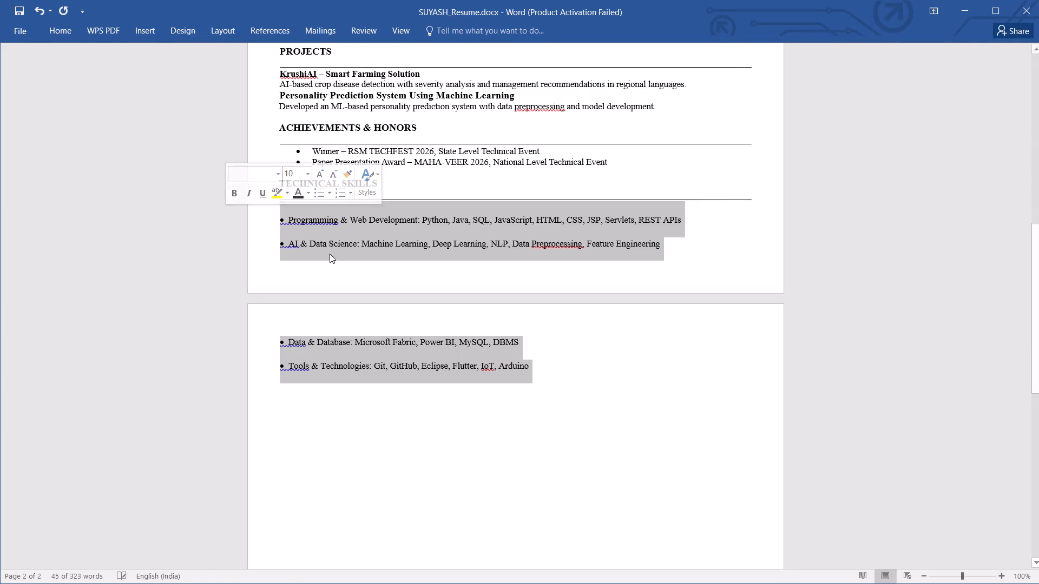
{"action": "left_click", "coordinate": [330, 261]}
{"action": "left_click", "coordinate": [312, 232]}
{"action": "left_click", "coordinate": [314, 240]}
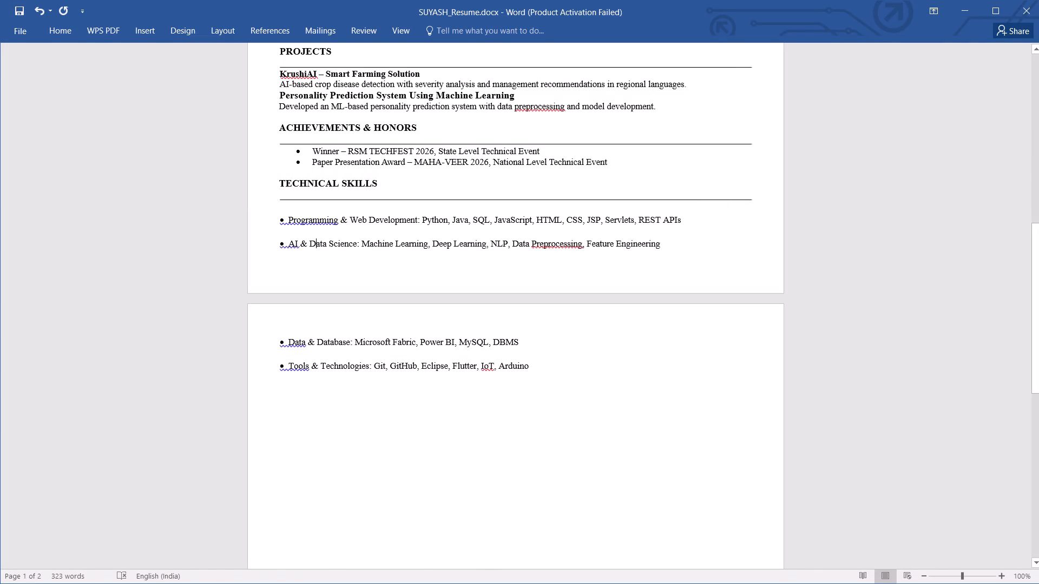
Set the paragraph spacing before and after the four Technical Skills points to 0.
{"action": "left_click_drag", "start_coordinate": [578, 380], "coordinate": [264, 217]}
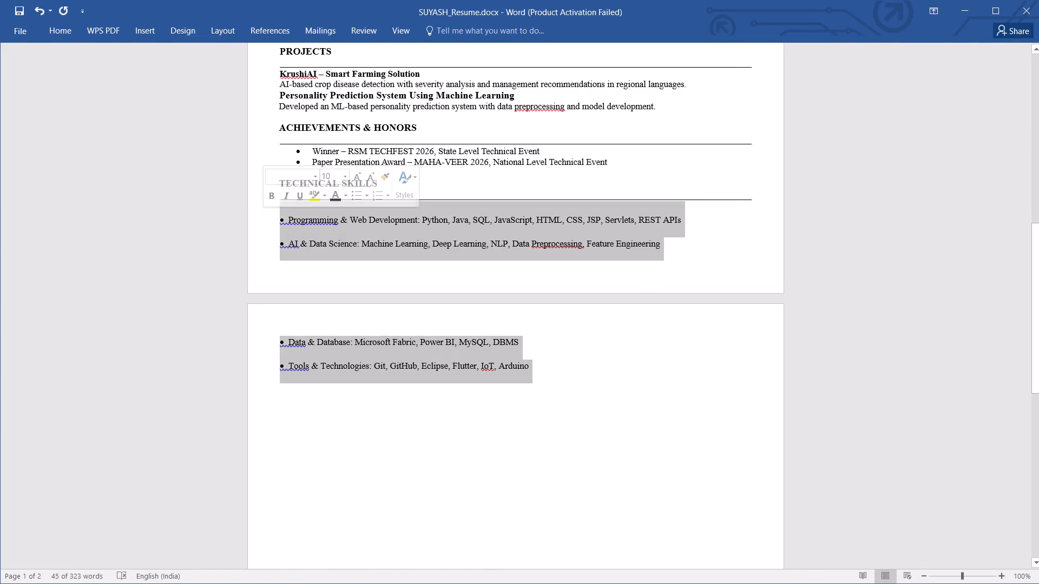
{"action": "left_click", "coordinate": [76, 25]}
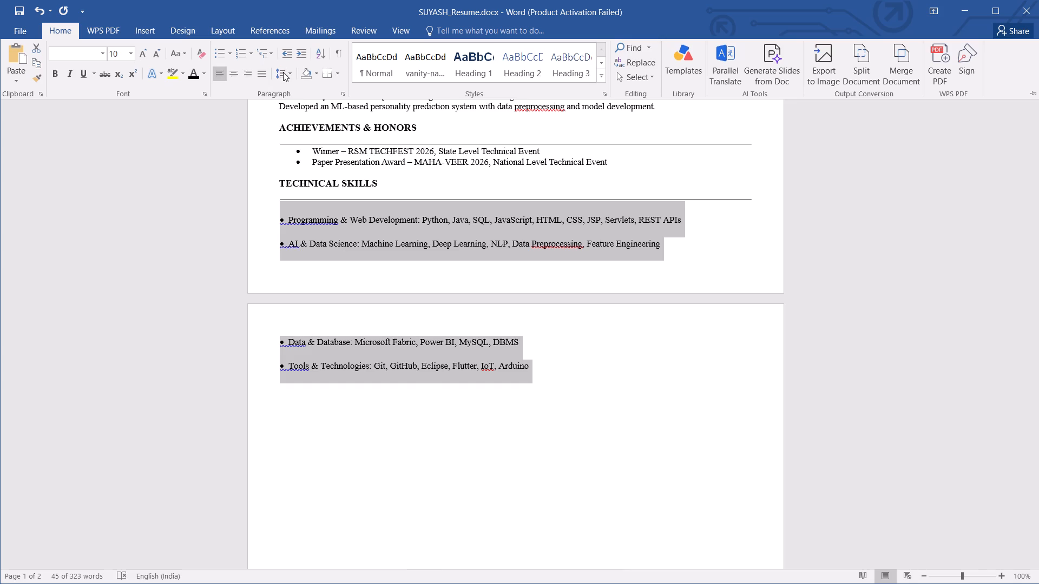
{"action": "left_click", "coordinate": [286, 71]}
{"action": "left_click", "coordinate": [308, 177]}
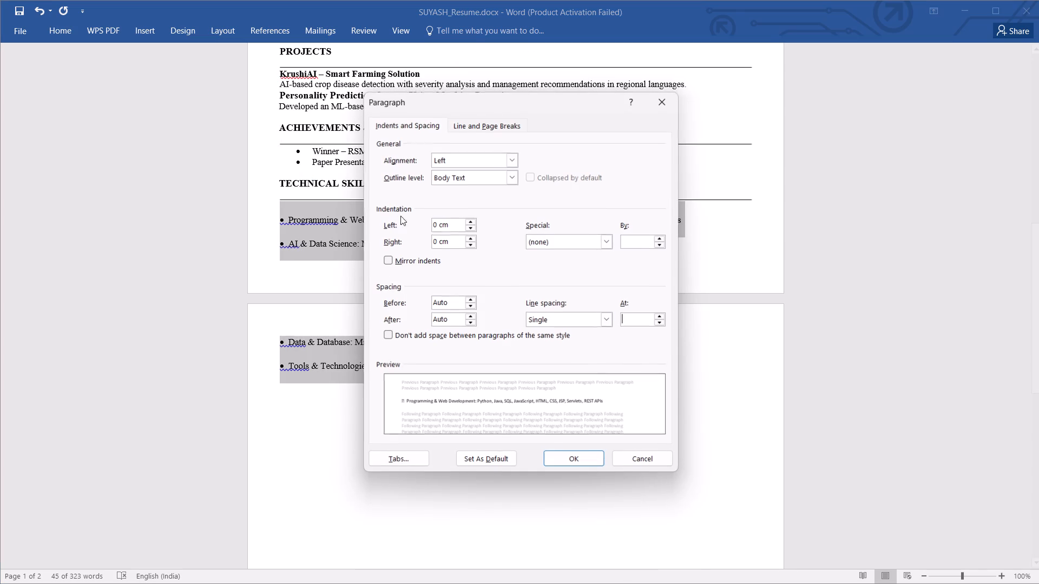
{"action": "left_click_drag", "start_coordinate": [450, 303], "coordinate": [424, 299]}
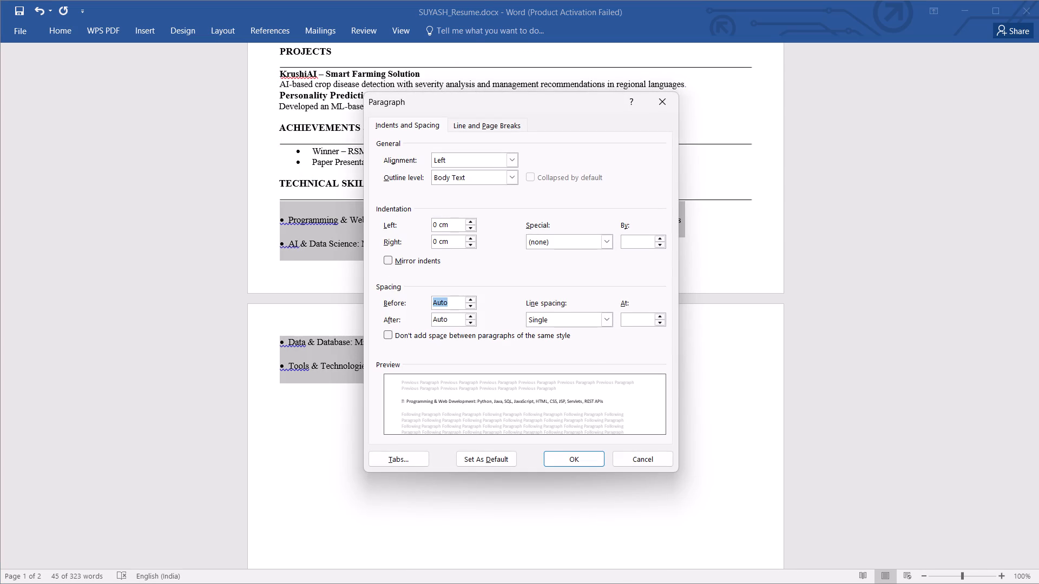
{"action": "left_click_drag", "start_coordinate": [424, 299], "coordinate": [376, 298]}
{"action": "key", "text": "0"}
{"action": "left_click_drag", "start_coordinate": [449, 317], "coordinate": [426, 326]}
{"action": "key", "text": "0"}
{"action": "left_click", "coordinate": [571, 456]}
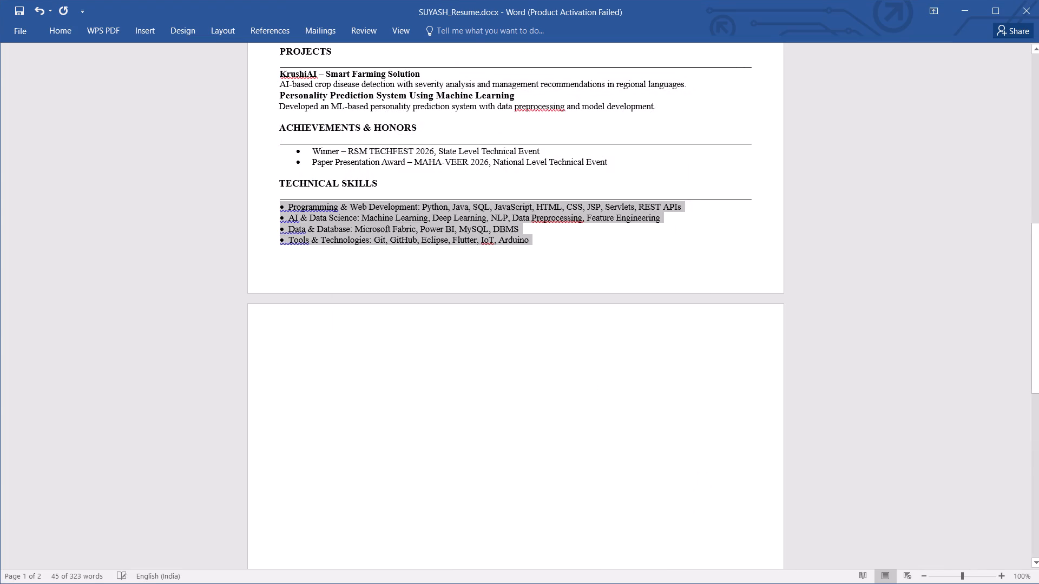
{"action": "left_click", "coordinate": [432, 245]}
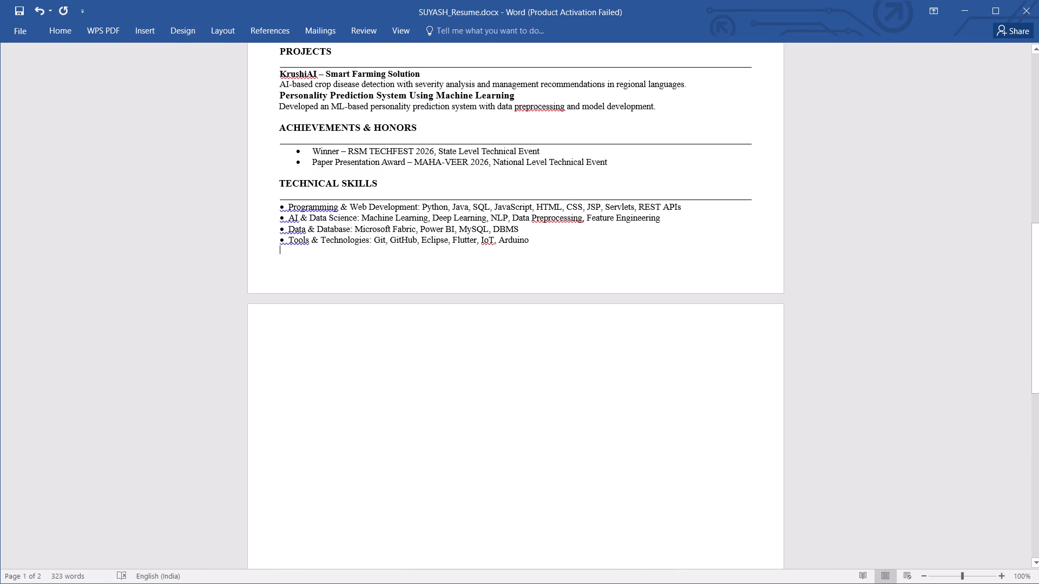
Remove the pasted dot before Programming & Web Development in Technical Skills and format that line as a proper bulleted item.
{"action": "left_click", "coordinate": [288, 201]}
{"action": "key", "text": "BackSpace"}
{"action": "key", "text": "BackSpace"}
{"action": "key", "text": "BackSpace"}
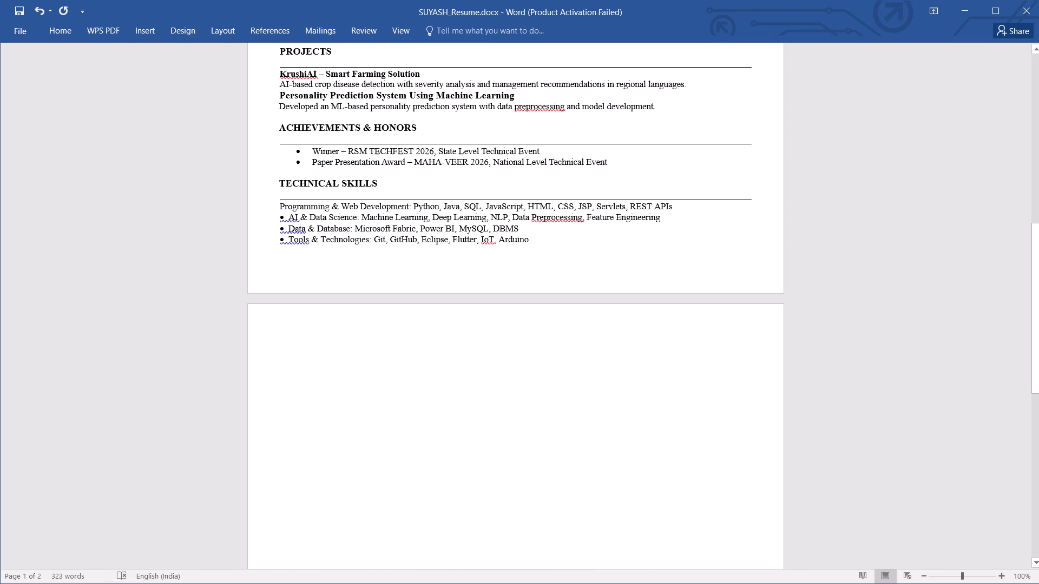
{"action": "key", "text": "BackSpace"}
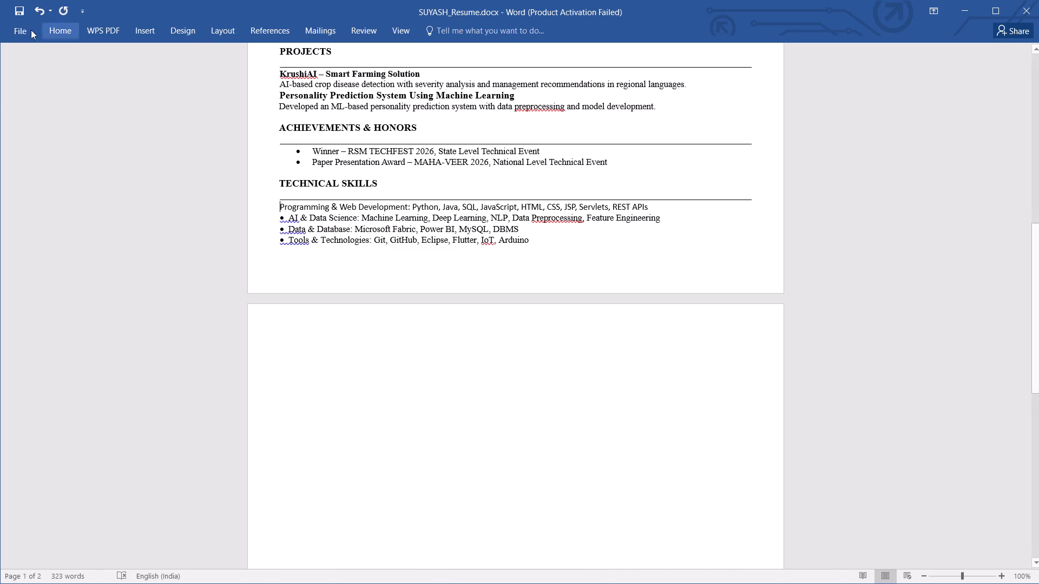
{"action": "left_click", "coordinate": [45, 35]}
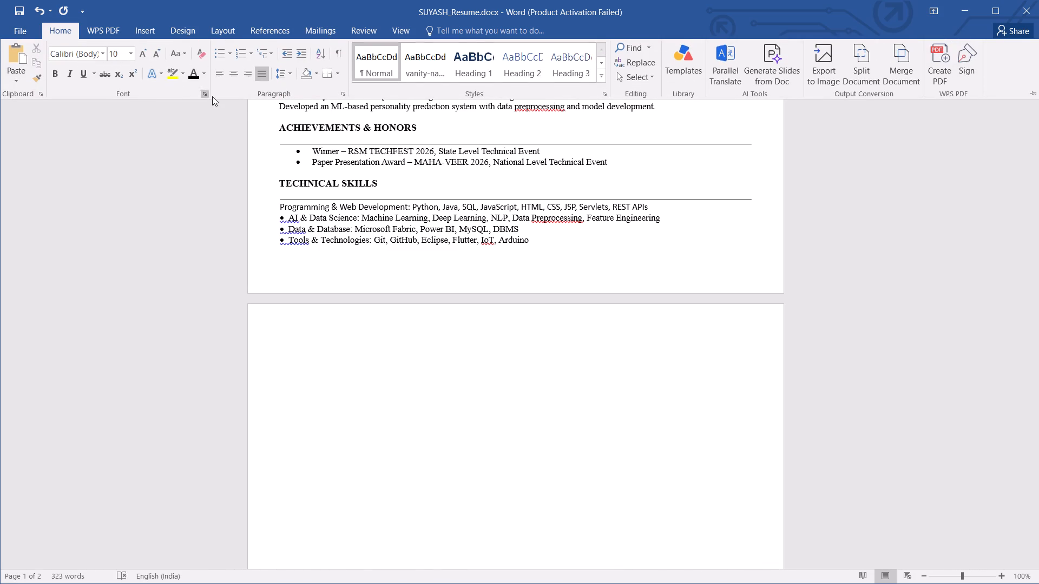
{"action": "left_click", "coordinate": [222, 52]}
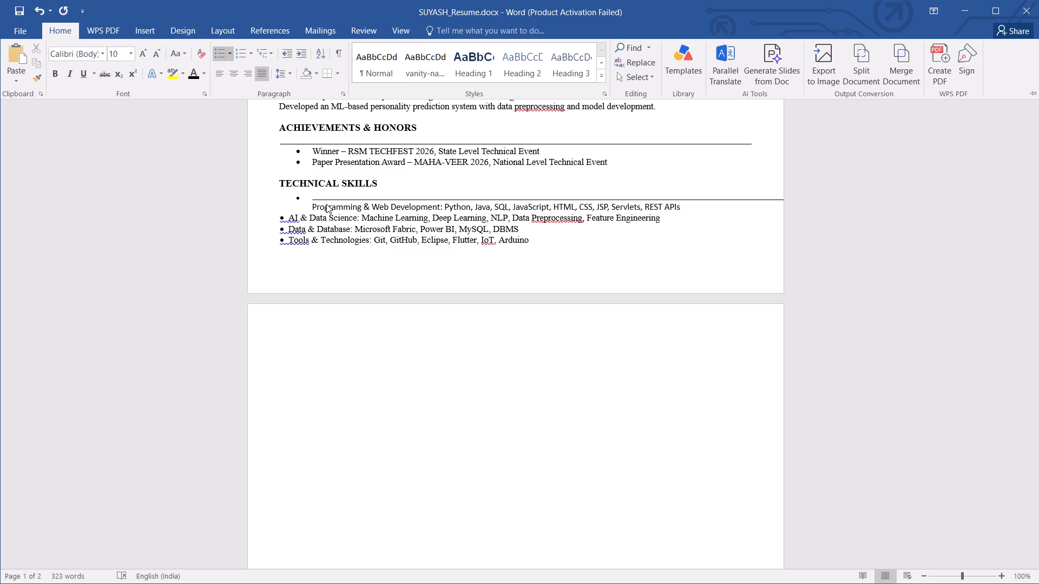
{"action": "key", "text": "ctrl+z"}
{"action": "key", "text": "ctrl+z"}
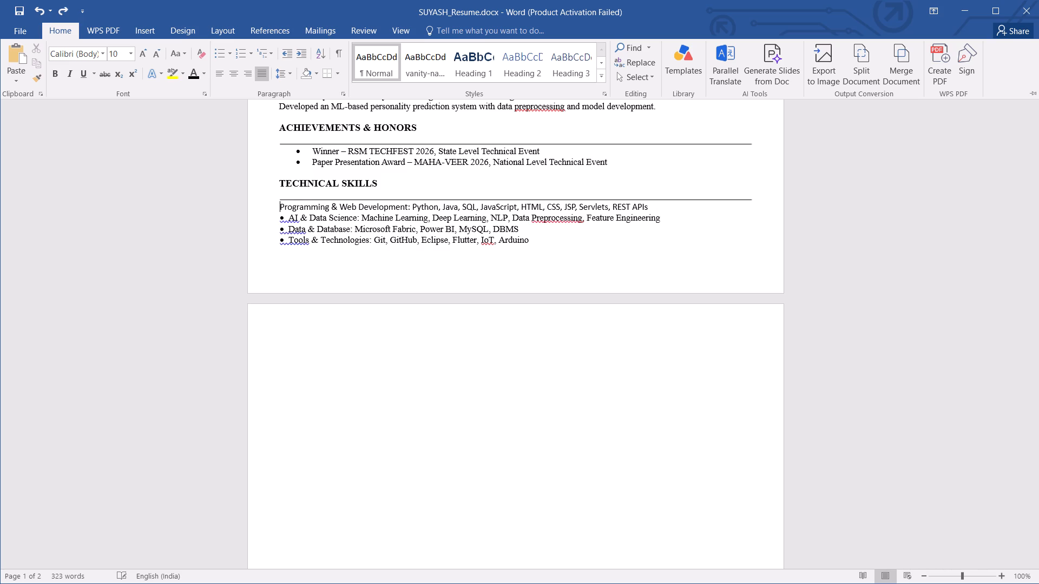
{"action": "left_click", "coordinate": [218, 55]}
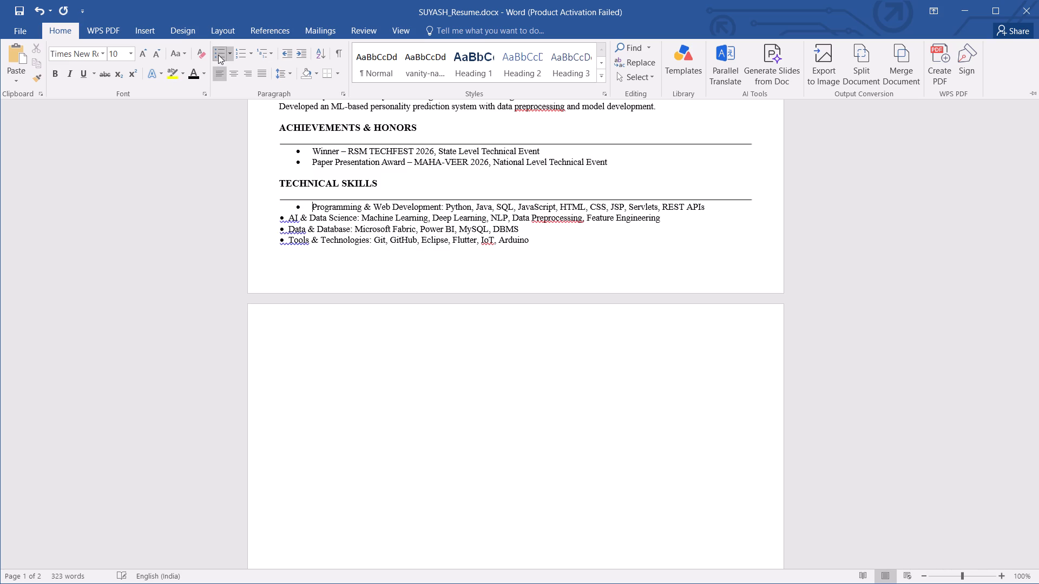
Remove the pasted dot before AI & Data Science and format that line as a bulleted item.
{"action": "left_click", "coordinate": [290, 218]}
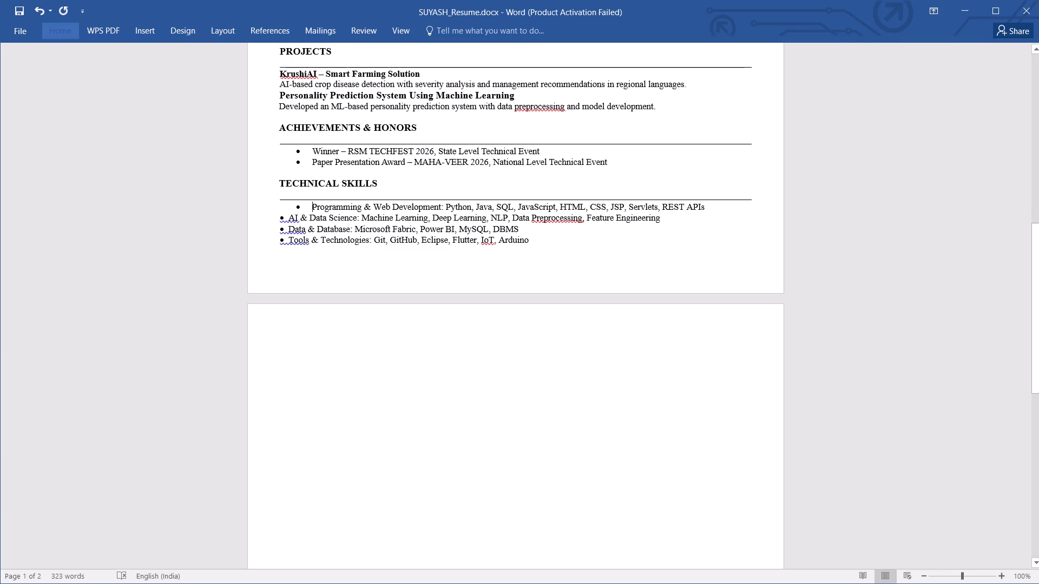
{"action": "left_click", "coordinate": [290, 221]}
{"action": "key", "text": "BackSpace"}
{"action": "key", "text": "BackSpace"}
{"action": "key", "text": "BackSpace"}
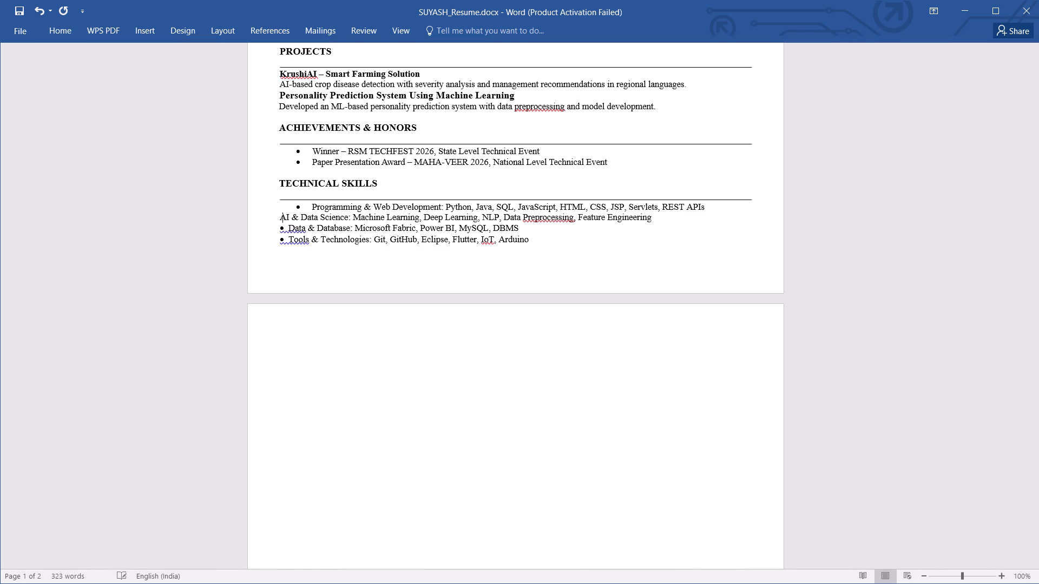
{"action": "key", "text": "BackSpace"}
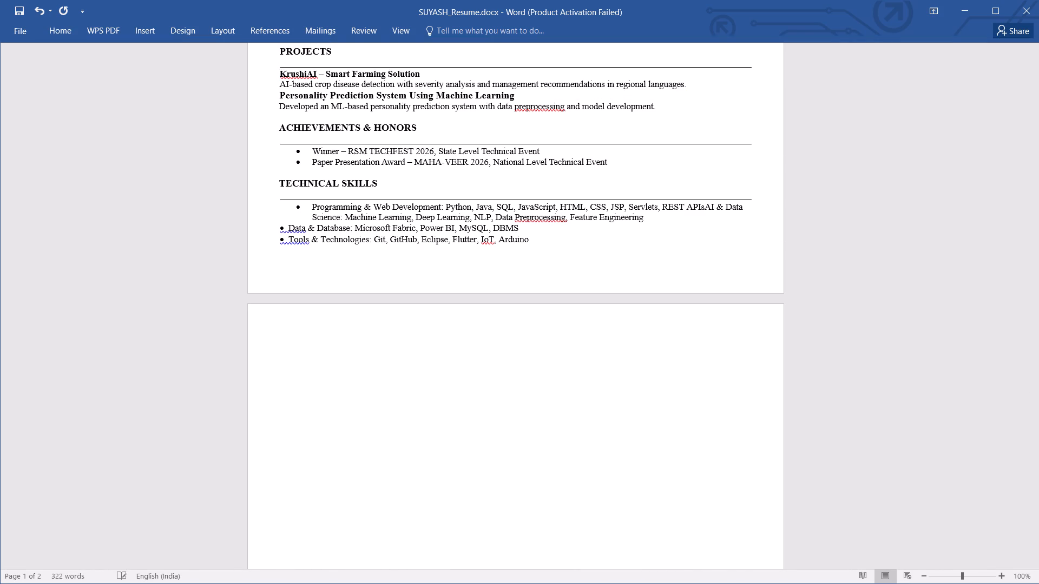
{"action": "key", "text": "ctrl+z"}
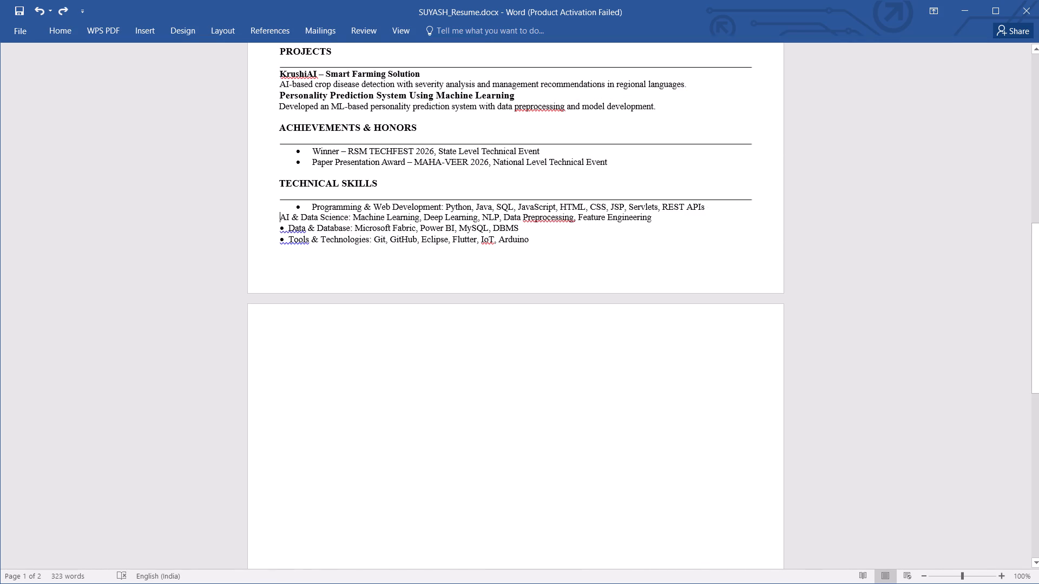
{"action": "left_click", "coordinate": [64, 34]}
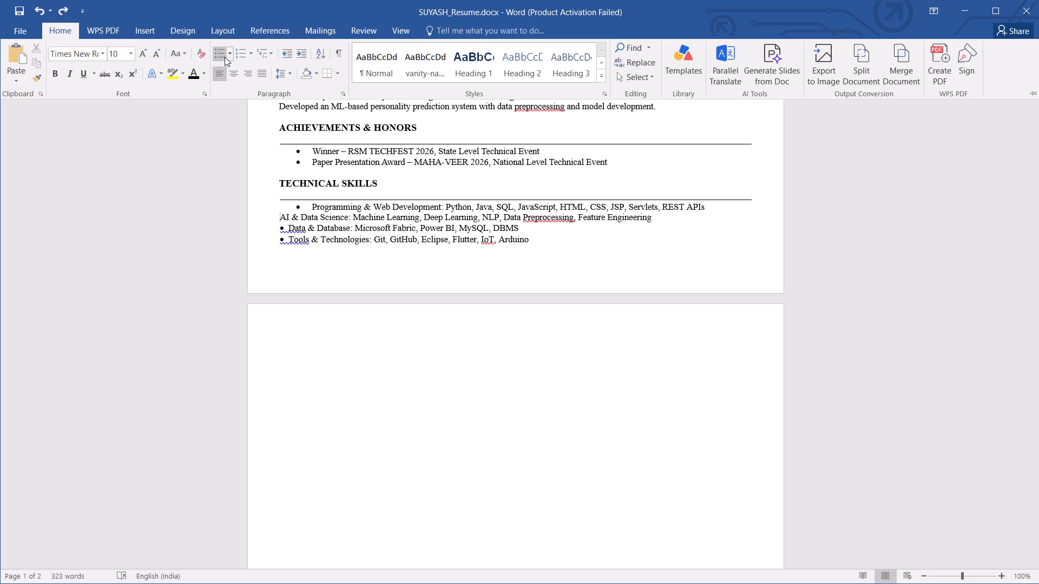
{"action": "left_click", "coordinate": [222, 56]}
Replace the pasted dot before Data & Database with proper bulleted-list formatting.
{"action": "left_click", "coordinate": [288, 230]}
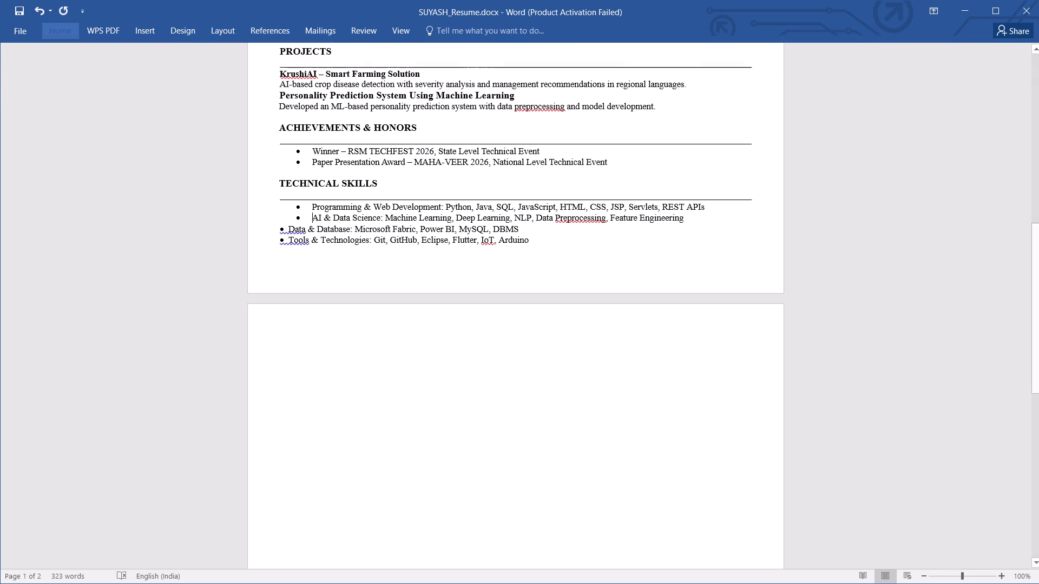
{"action": "left_click", "coordinate": [288, 230]}
{"action": "key", "text": "BackSpace"}
{"action": "key", "text": "BackSpace"}
{"action": "key", "text": "BackSpace"}
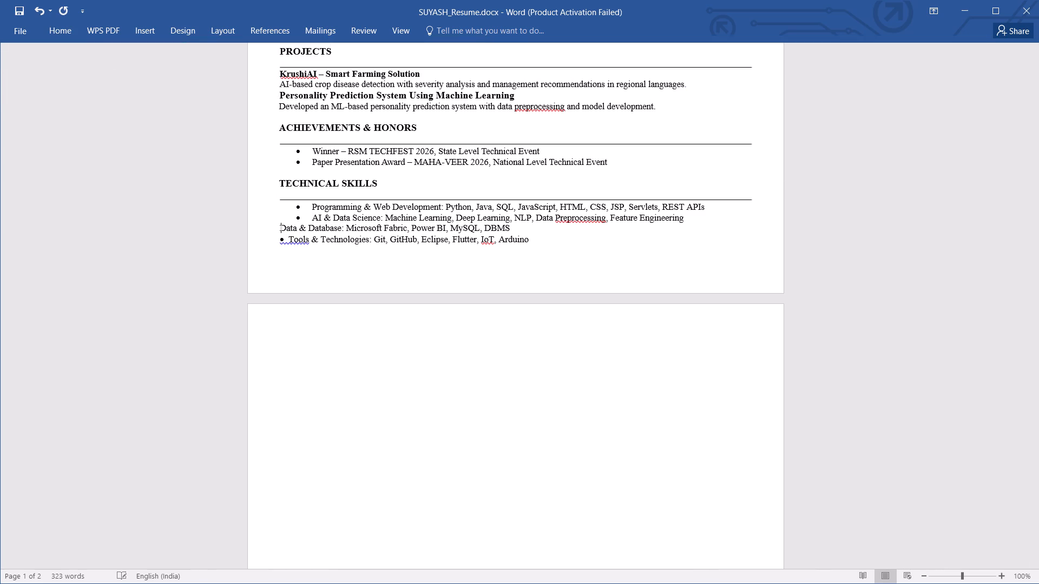
{"action": "left_click", "coordinate": [64, 32]}
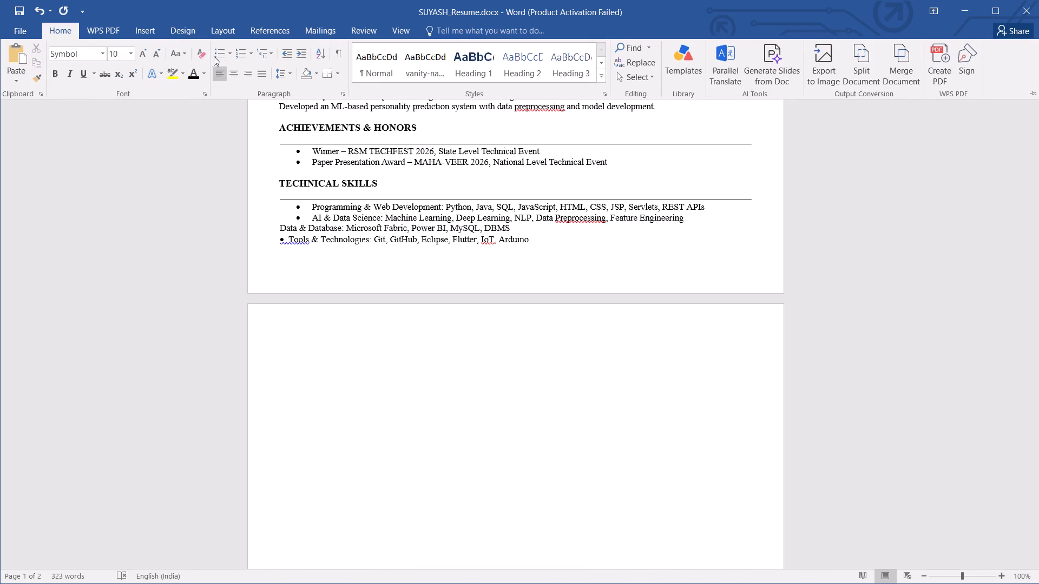
{"action": "left_click", "coordinate": [215, 56]}
Replace the pasted dot before Tools & Technologies with proper bulleted-list formatting.
{"action": "left_click", "coordinate": [289, 239]}
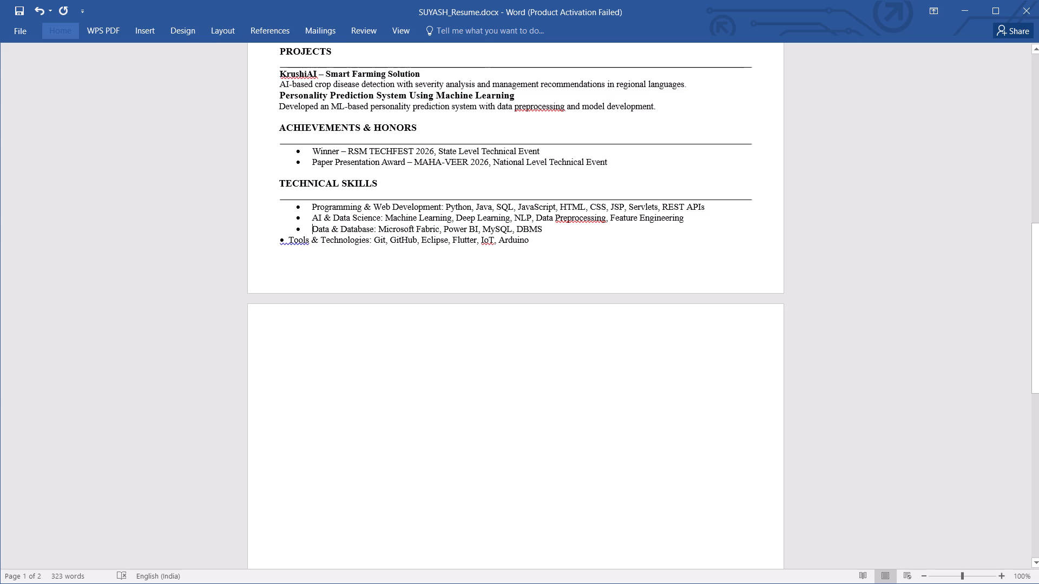
{"action": "left_click", "coordinate": [289, 239]}
{"action": "key", "text": "BackSpace"}
{"action": "key", "text": "BackSpace"}
{"action": "key", "text": "BackSpace"}
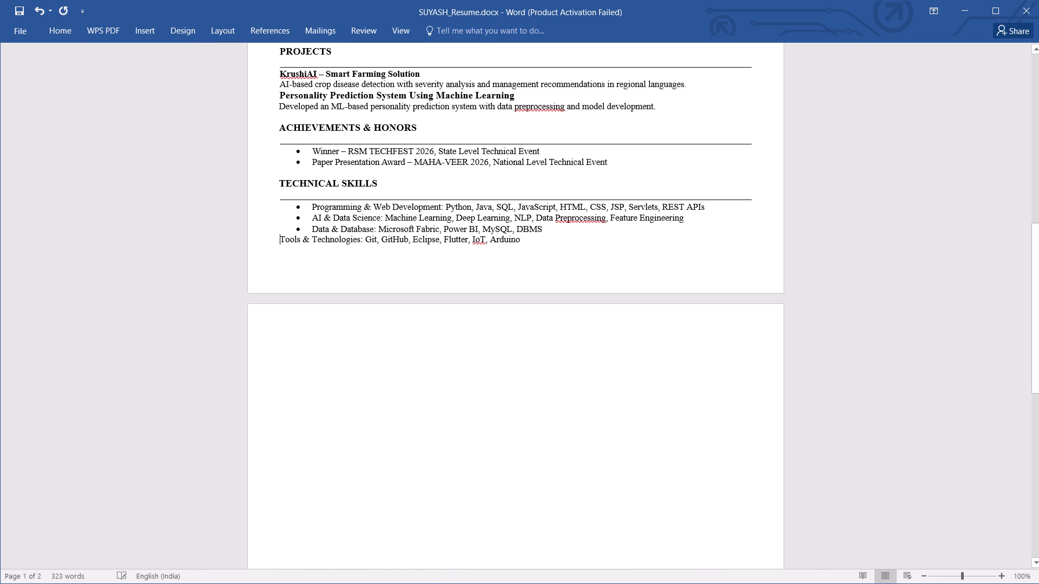
{"action": "left_click", "coordinate": [70, 30]}
{"action": "left_click", "coordinate": [213, 52]}
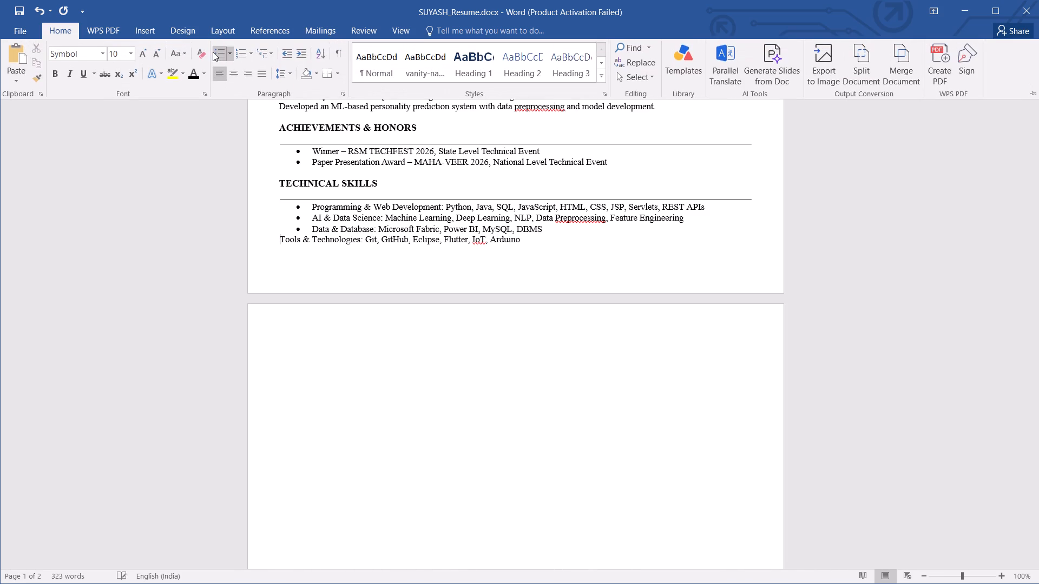
{"action": "left_click", "coordinate": [441, 287]}
Widen the gap before the second contact entry under the resume's name with spaces, moving it near the middle of the line.
{"action": "scroll", "coordinate": [534, 257], "scroll_direction": "up", "scroll_amount": 5}
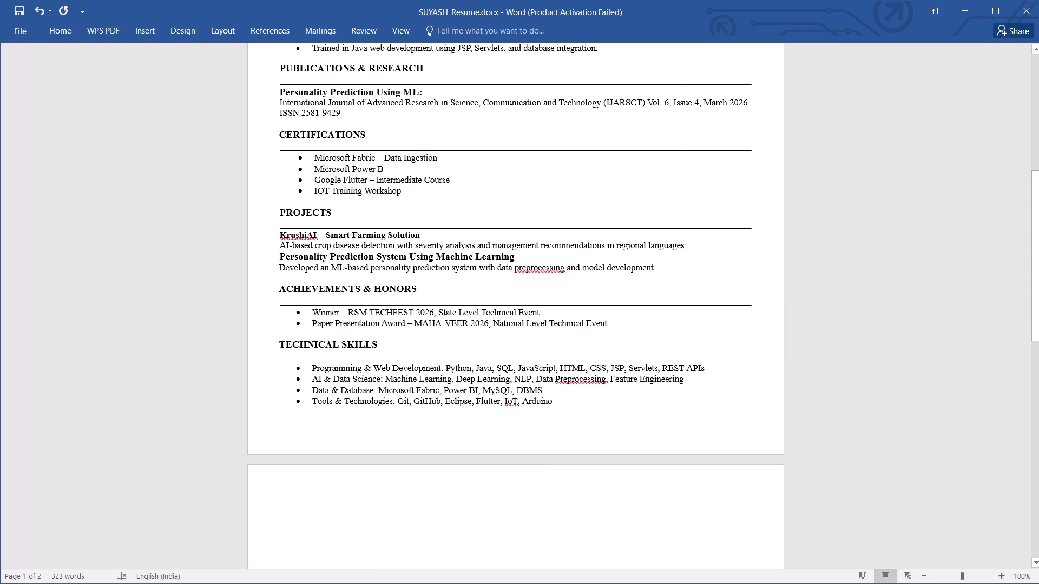
{"action": "scroll", "coordinate": [531, 240], "scroll_direction": "up", "scroll_amount": 5}
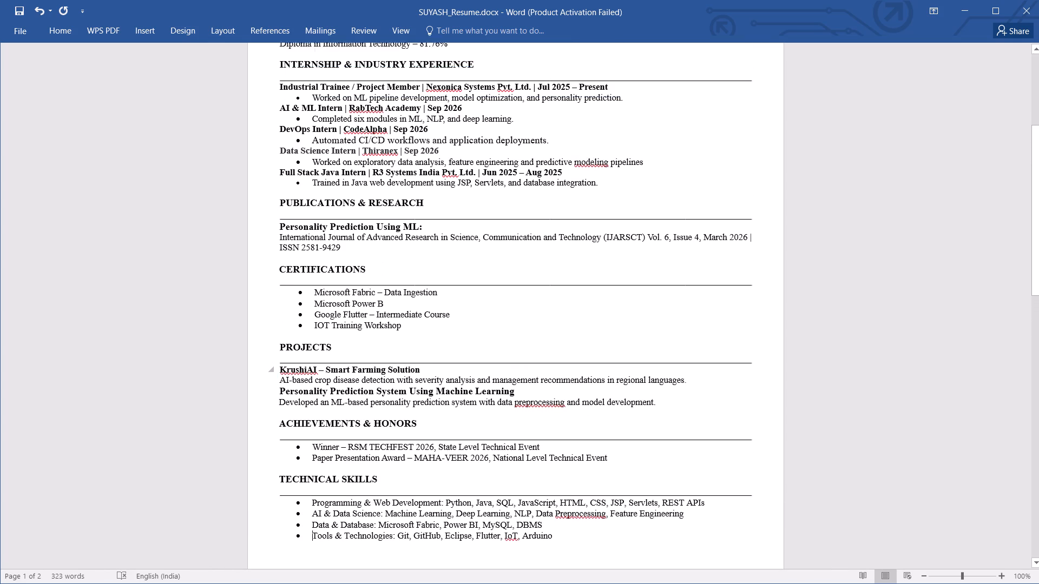
{"action": "scroll", "coordinate": [531, 240], "scroll_direction": "up", "scroll_amount": 8}
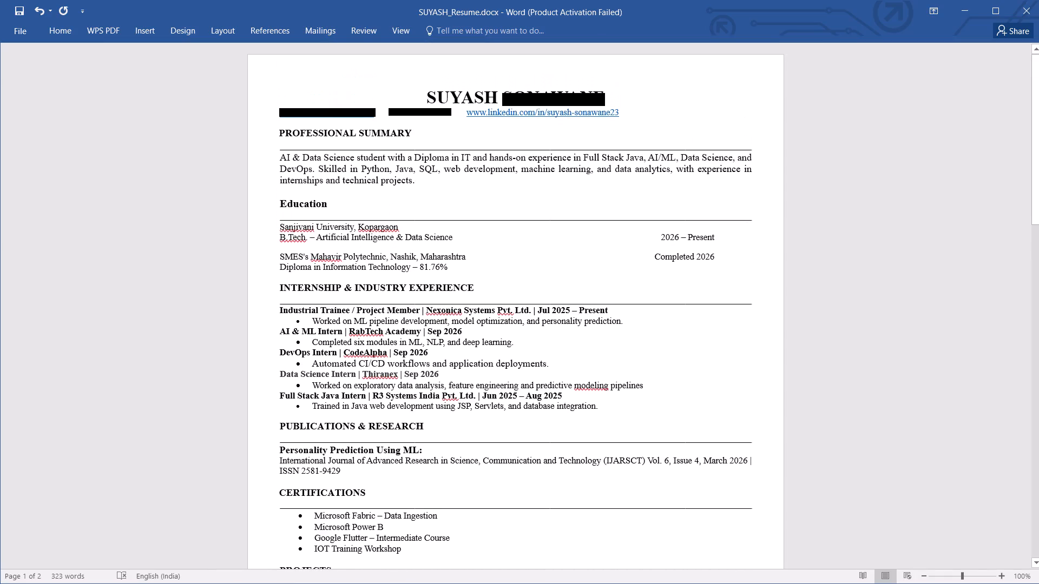
{"action": "left_click", "coordinate": [459, 112]}
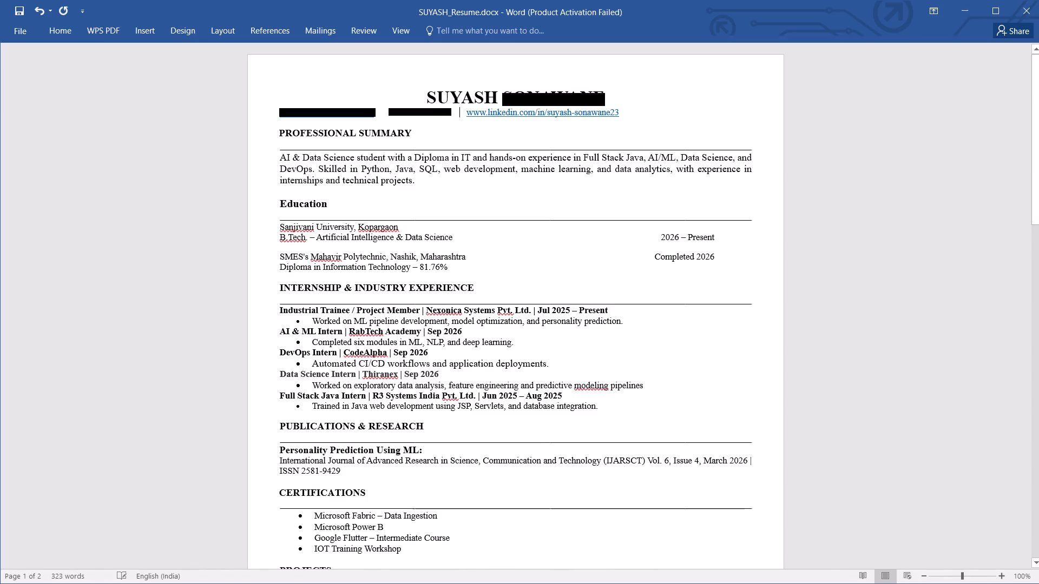
{"action": "left_click", "coordinate": [387, 116]}
{"action": "key", "text": "space"}
{"action": "key", "text": "space"}
{"action": "key", "text": "space"}
{"action": "key", "text": "space"}
{"action": "key", "text": "space"}
{"action": "key", "text": "space"}
{"action": "key", "text": "space"}
{"action": "key", "text": "space"}
{"action": "key", "text": "space"}
{"action": "key", "text": "space"}
{"action": "key", "text": "space"}
{"action": "key", "text": "space"}
{"action": "key", "text": "space"}
{"action": "key", "text": "space"}
{"action": "key", "text": "space"}
{"action": "key", "text": "space"}
{"action": "key", "text": "space"}
{"action": "key", "text": "space"}
{"action": "key", "text": "space"}
{"action": "key", "text": "space"}
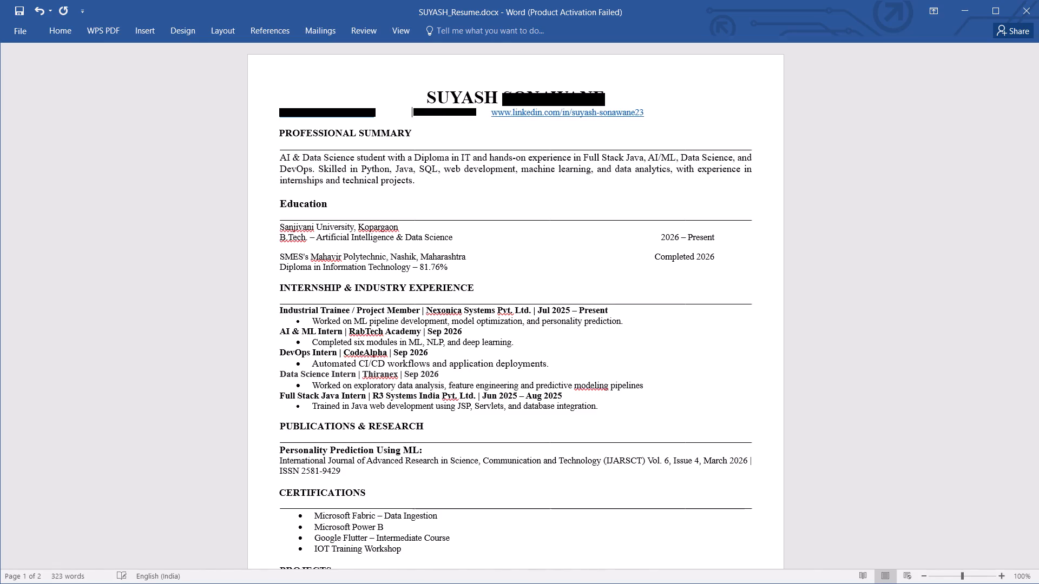
Add about 20 spaces before the LinkedIn link in the contact line, moving it close to the right margin.
{"action": "left_click", "coordinate": [523, 117]}
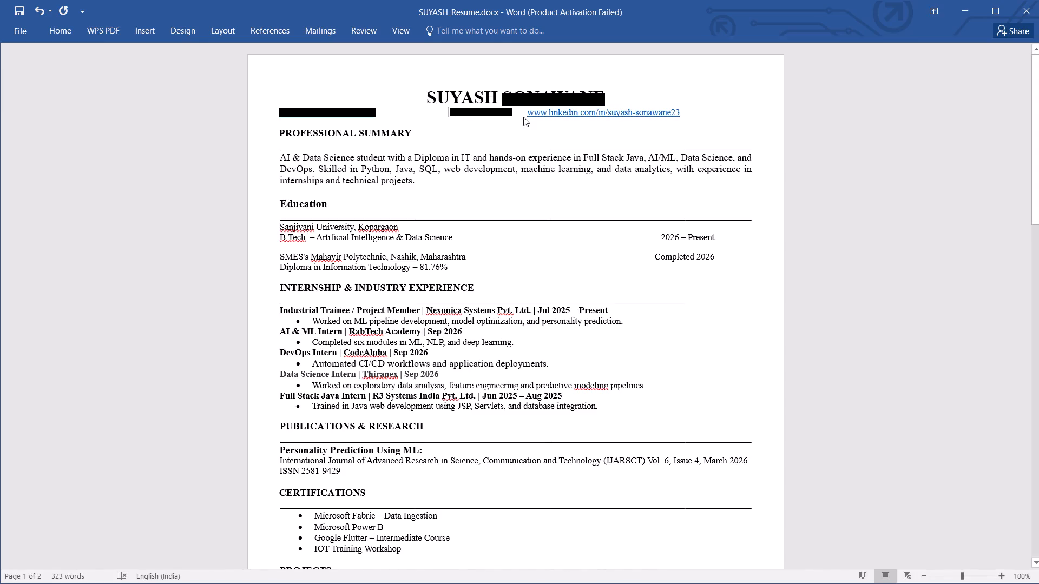
{"action": "key", "text": "space"}
{"action": "key", "text": "space"}
{"action": "key", "text": "space"}
{"action": "key", "text": "space"}
{"action": "key", "text": "space"}
{"action": "key", "text": "space"}
{"action": "key", "text": "space"}
{"action": "key", "text": "space"}
{"action": "key", "text": "space"}
{"action": "key", "text": "space"}
{"action": "key", "text": "space"}
{"action": "key", "text": "space"}
{"action": "key", "text": "space"}
{"action": "key", "text": "space"}
{"action": "key", "text": "space"}
{"action": "key", "text": "space"}
{"action": "key", "text": "space"}
{"action": "key", "text": "space"}
{"action": "key", "text": "space"}
{"action": "key", "text": "space"}
{"action": "key", "text": "space"}
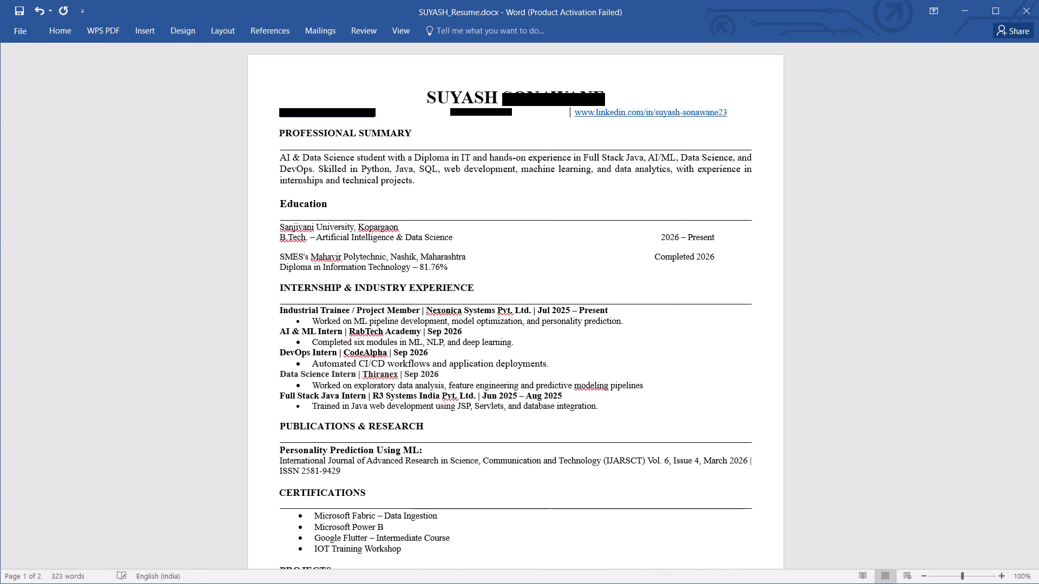
{"action": "key", "text": "space"}
{"action": "key", "text": "space"}
{"action": "key", "text": "space"}
{"action": "key", "text": "space"}
{"action": "key", "text": "space"}
{"action": "key", "text": "space"}
{"action": "key", "text": "space"}
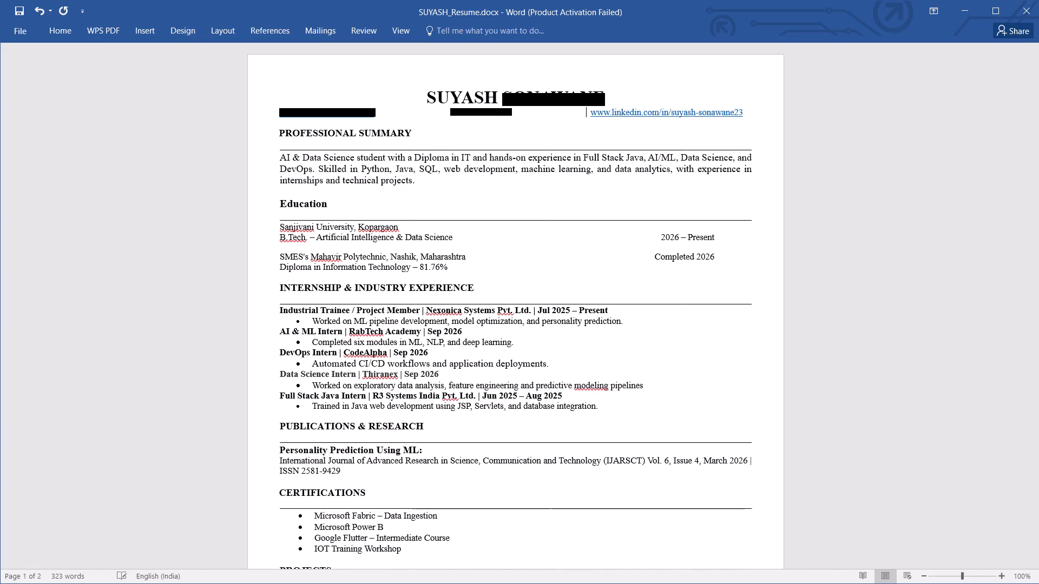
{"action": "key", "text": "space"}
{"action": "key", "text": "space"}
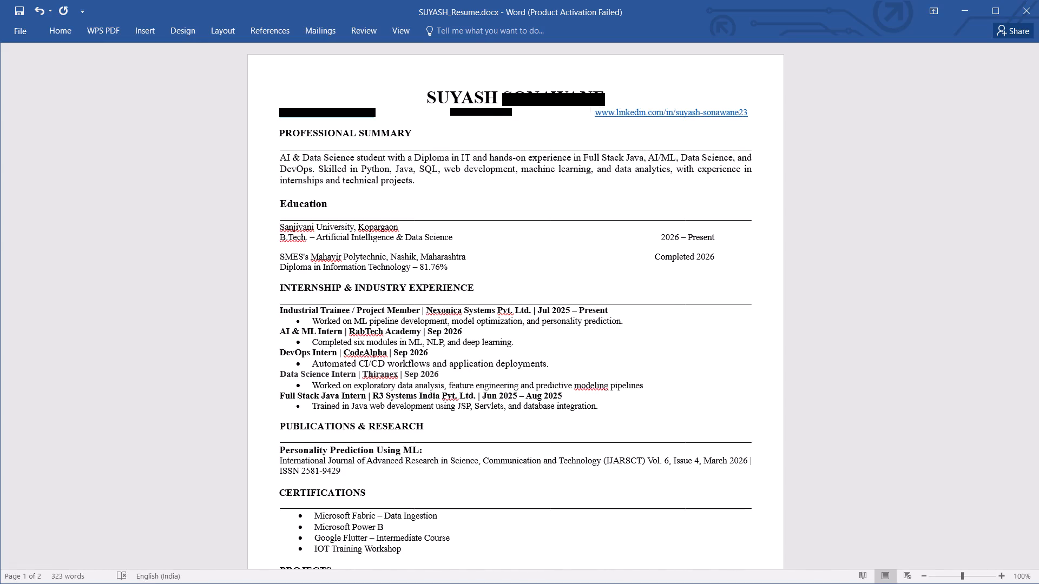
{"action": "key", "text": "BackSpace"}
{"action": "key", "text": "BackSpace"}
{"action": "key", "text": "BackSpace"}
{"action": "key", "text": "BackSpace"}
{"action": "key", "text": "BackSpace"}
{"action": "key", "text": "BackSpace"}
{"action": "key", "text": "BackSpace"}
{"action": "key", "text": "BackSpace"}
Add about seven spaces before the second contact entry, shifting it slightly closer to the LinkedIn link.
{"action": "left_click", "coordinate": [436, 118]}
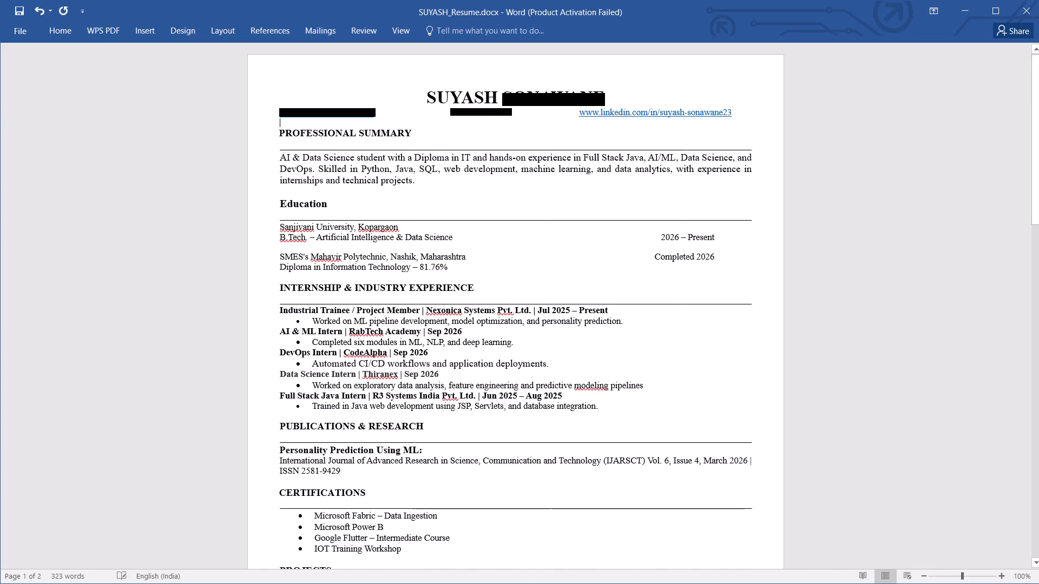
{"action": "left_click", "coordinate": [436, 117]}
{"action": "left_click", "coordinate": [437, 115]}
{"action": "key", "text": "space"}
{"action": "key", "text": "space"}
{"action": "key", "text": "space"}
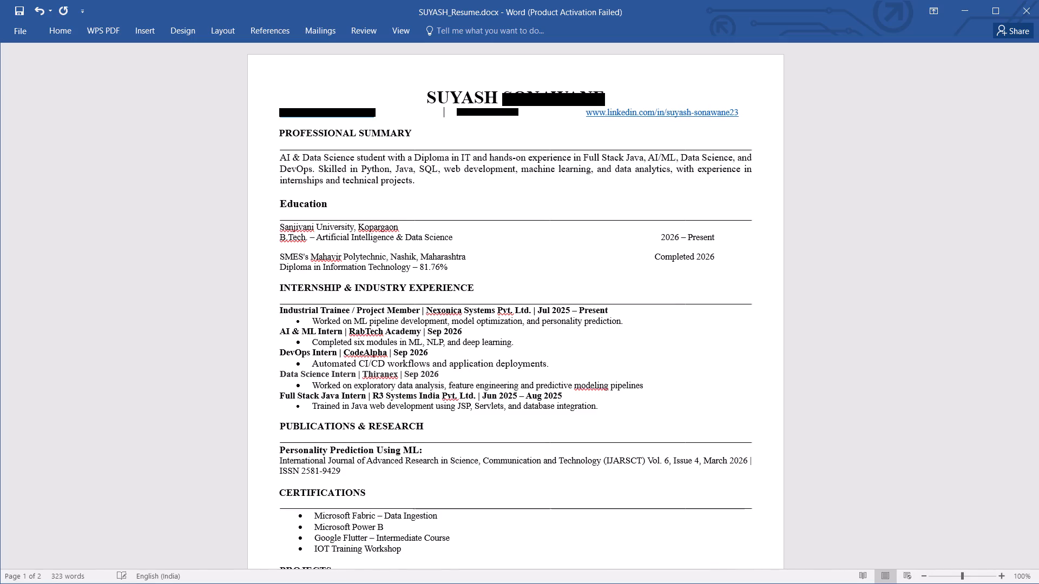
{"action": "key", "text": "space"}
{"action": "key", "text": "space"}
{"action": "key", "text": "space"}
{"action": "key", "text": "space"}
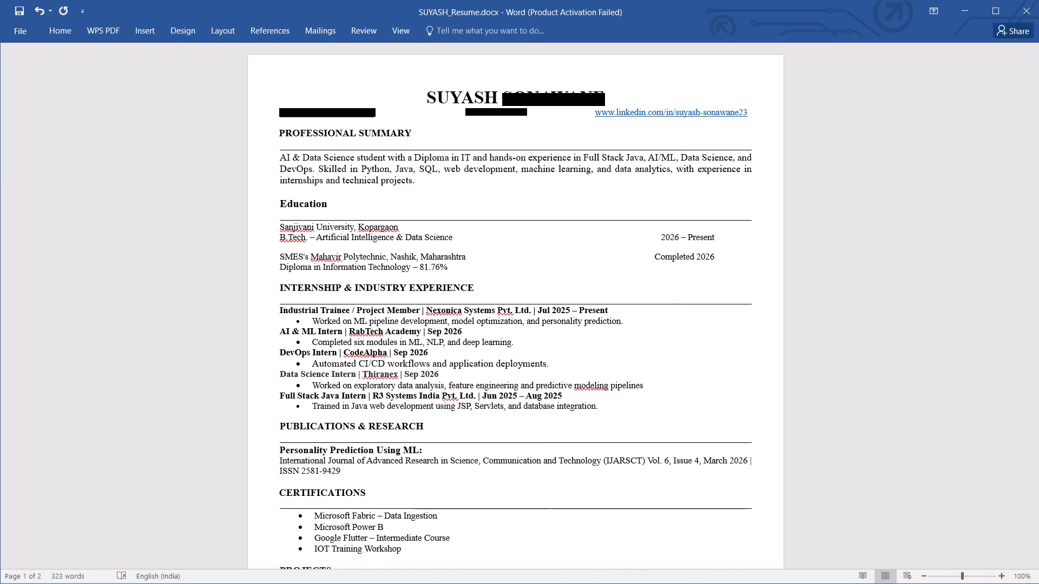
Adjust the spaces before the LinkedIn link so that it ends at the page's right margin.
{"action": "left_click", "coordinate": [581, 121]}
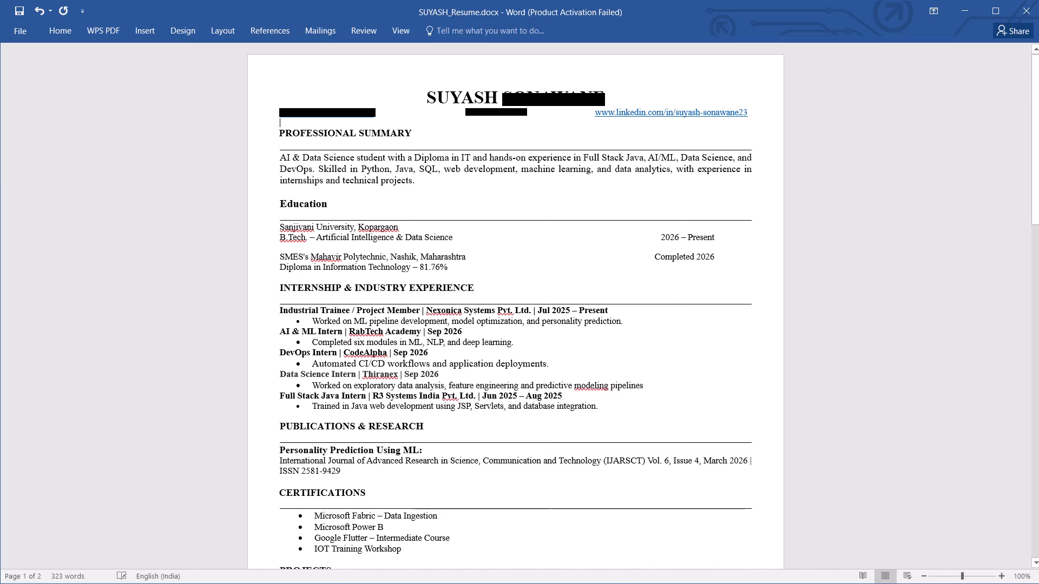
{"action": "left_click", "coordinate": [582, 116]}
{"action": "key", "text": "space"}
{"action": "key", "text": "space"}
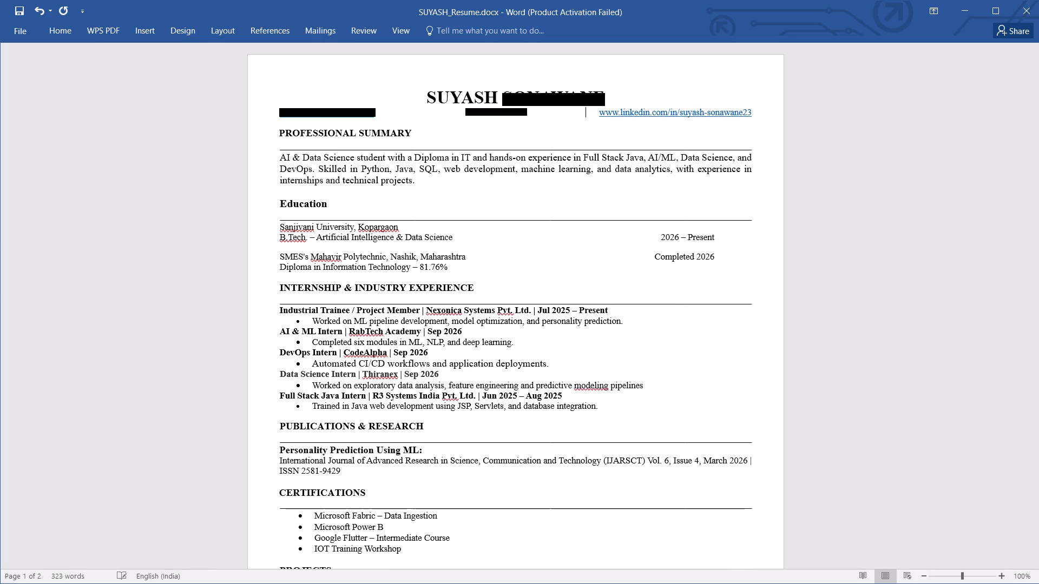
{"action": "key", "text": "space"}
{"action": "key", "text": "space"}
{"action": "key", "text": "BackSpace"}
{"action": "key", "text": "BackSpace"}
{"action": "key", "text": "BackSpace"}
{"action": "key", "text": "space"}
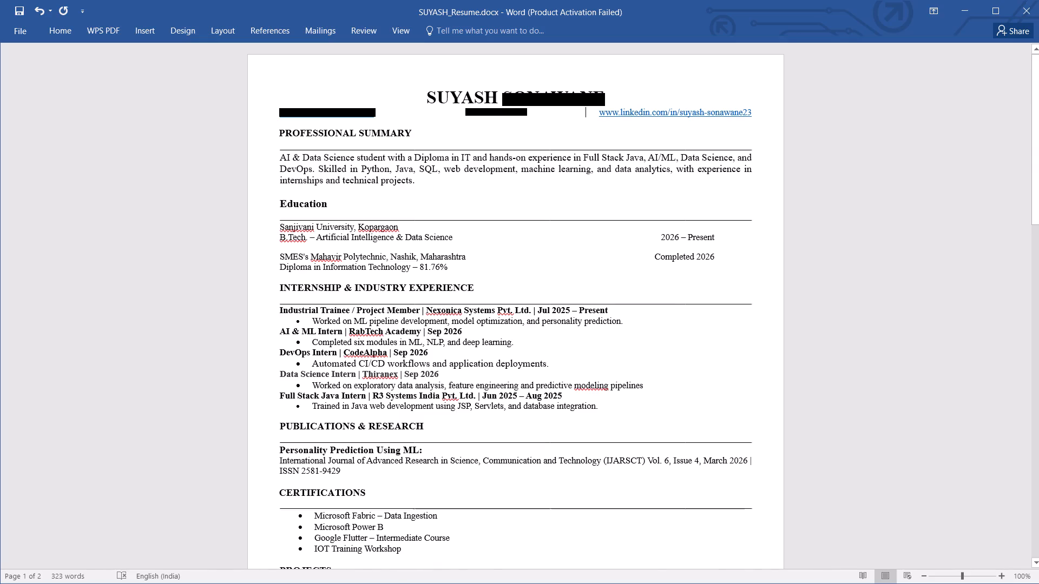
Delete the surplus spaces between the second contact entry and the LinkedIn link, leaving only a short gap.
{"action": "key", "text": "BackSpace"}
{"action": "key", "text": "BackSpace"}
{"action": "key", "text": "BackSpace"}
{"action": "key", "text": "BackSpace"}
{"action": "key", "text": "BackSpace"}
{"action": "key", "text": "BackSpace"}
{"action": "key", "text": "BackSpace"}
{"action": "key", "text": "BackSpace"}
{"action": "key", "text": "BackSpace"}
{"action": "key", "text": "BackSpace"}
{"action": "key", "text": "BackSpace"}
{"action": "key", "text": "BackSpace"}
{"action": "key", "text": "BackSpace"}
{"action": "key", "text": "BackSpace"}
{"action": "key", "text": "BackSpace"}
{"action": "key", "text": "BackSpace"}
{"action": "key", "text": "BackSpace"}
{"action": "key", "text": "BackSpace"}
{"action": "key", "text": "BackSpace"}
{"action": "key", "text": "BackSpace"}
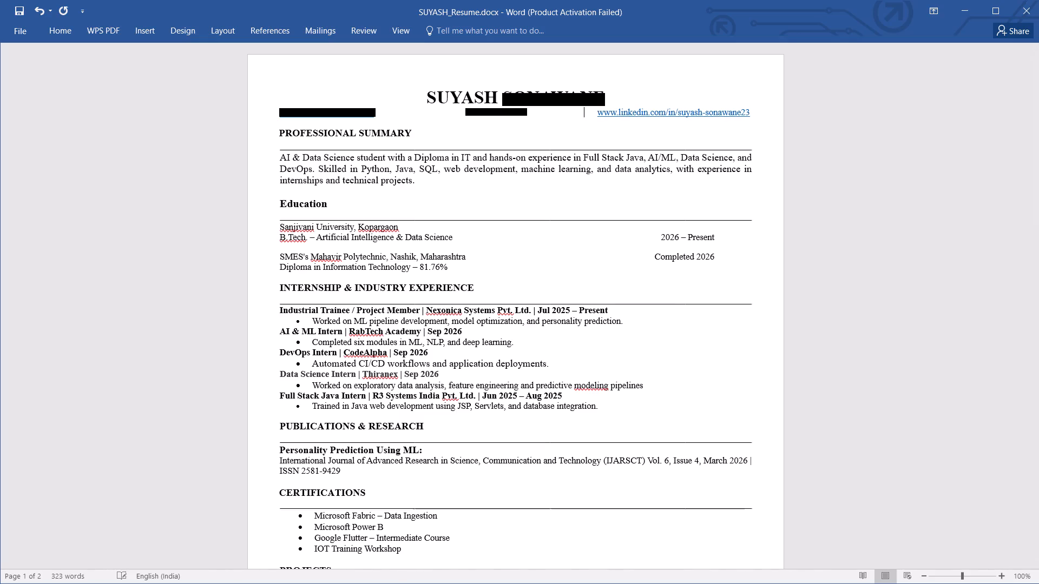
{"action": "key", "text": "BackSpace"}
{"action": "key", "text": "BackSpace"}
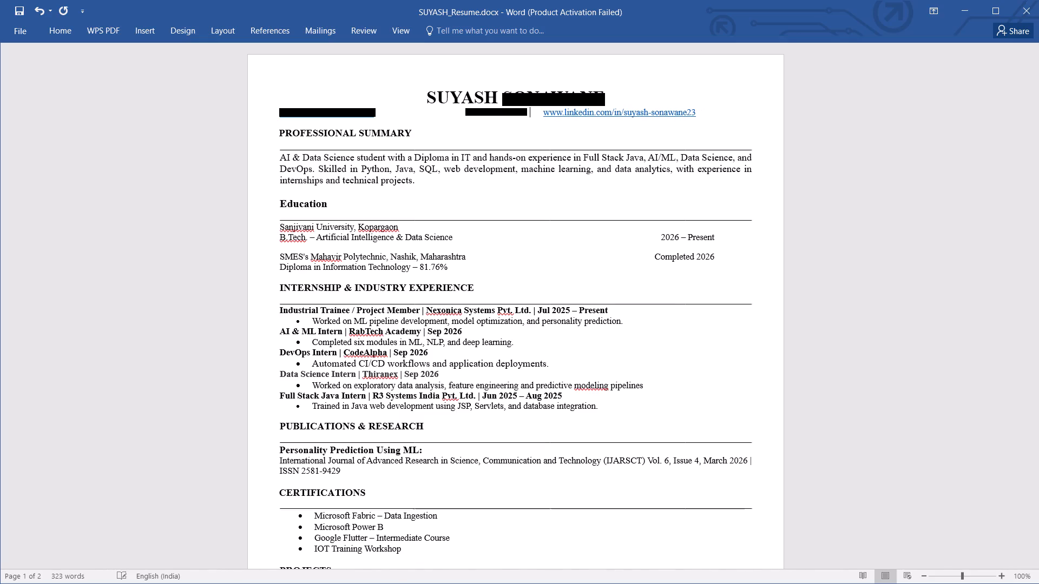
Delete the surplus spaces between the first and second contact entries, leaving a short gap that matches the one before the LinkedIn link.
{"action": "left_click", "coordinate": [406, 114]}
{"action": "key", "text": "BackSpace"}
{"action": "key", "text": "BackSpace"}
{"action": "key", "text": "BackSpace"}
{"action": "key", "text": "BackSpace"}
{"action": "key", "text": "BackSpace"}
{"action": "key", "text": "BackSpace"}
{"action": "key", "text": "BackSpace"}
{"action": "key", "text": "BackSpace"}
{"action": "key", "text": "BackSpace"}
{"action": "key", "text": "BackSpace"}
{"action": "key", "text": "BackSpace"}
{"action": "key", "text": "BackSpace"}
{"action": "key", "text": "BackSpace"}
{"action": "key", "text": "BackSpace"}
{"action": "key", "text": "BackSpace"}
{"action": "key", "text": "BackSpace"}
{"action": "key", "text": "BackSpace"}
{"action": "key", "text": "BackSpace"}
{"action": "key", "text": "BackSpace"}
{"action": "key", "text": "BackSpace"}
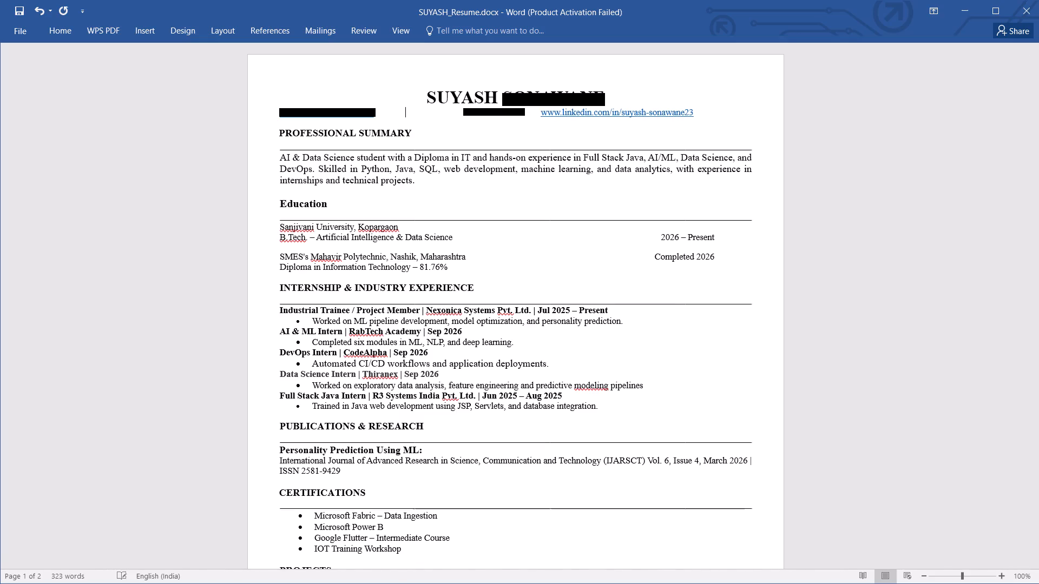
{"action": "left_click", "coordinate": [413, 108]}
{"action": "key", "text": "BackSpace"}
{"action": "key", "text": "BackSpace"}
{"action": "key", "text": "BackSpace"}
{"action": "key", "text": "BackSpace"}
{"action": "key", "text": "BackSpace"}
{"action": "key", "text": "BackSpace"}
{"action": "key", "text": "BackSpace"}
{"action": "key", "text": "BackSpace"}
{"action": "key", "text": "BackSpace"}
{"action": "key", "text": "BackSpace"}
{"action": "key", "text": "BackSpace"}
{"action": "key", "text": "BackSpace"}
{"action": "key", "text": "BackSpace"}
{"action": "key", "text": "BackSpace"}
{"action": "key", "text": "BackSpace"}
{"action": "key", "text": "BackSpace"}
{"action": "key", "text": "BackSpace"}
{"action": "key", "text": "BackSpace"}
{"action": "key", "text": "BackSpace"}
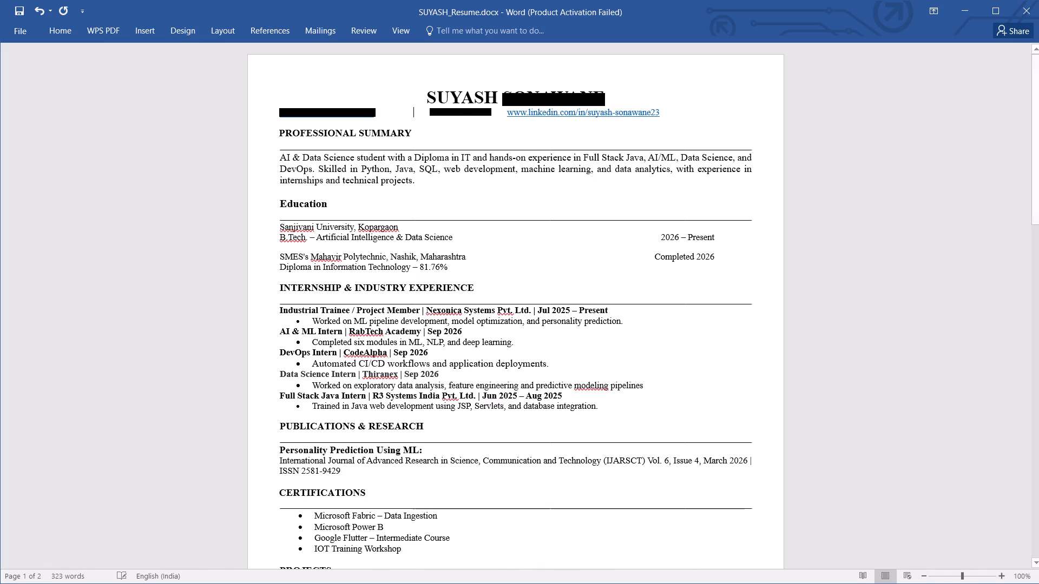
{"action": "key", "text": "BackSpace"}
{"action": "key", "text": "BackSpace"}
{"action": "key", "text": "BackSpace"}
{"action": "key", "text": "BackSpace"}
{"action": "key", "text": "BackSpace"}
{"action": "key", "text": "BackSpace"}
{"action": "key", "text": "BackSpace"}
{"action": "key", "text": "BackSpace"}
{"action": "key", "text": "BackSpace"}
{"action": "key", "text": "BackSpace"}
{"action": "key", "text": "BackSpace"}
{"action": "key", "text": "BackSpace"}
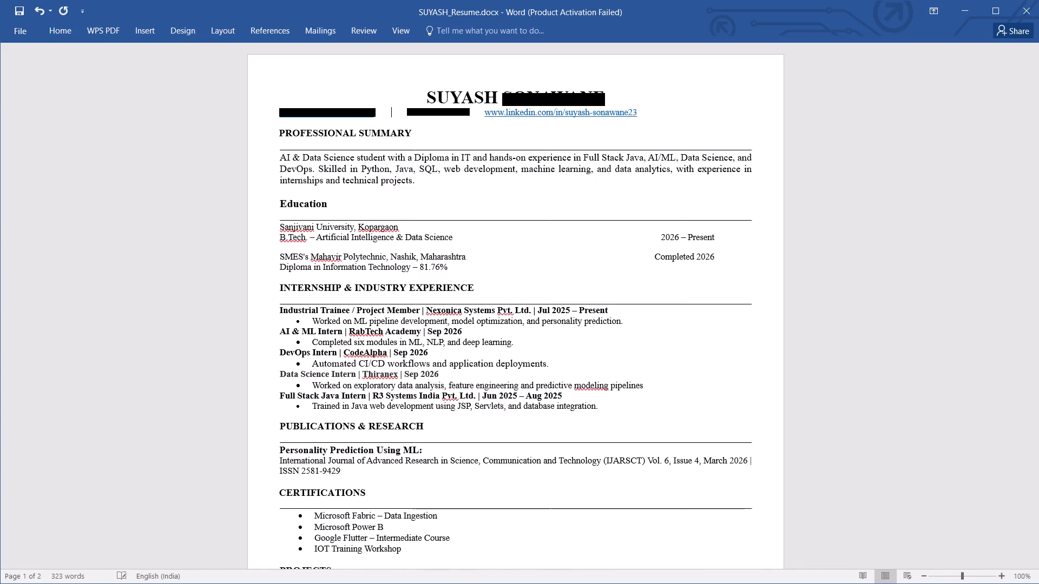
{"action": "key", "text": "BackSpace"}
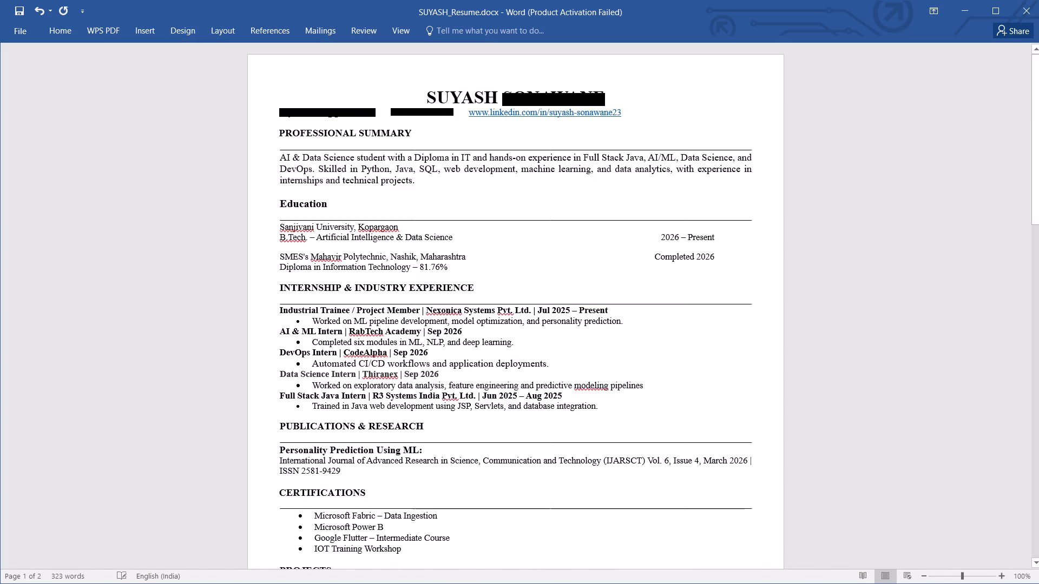
{"action": "key", "text": "ctrl+z"}
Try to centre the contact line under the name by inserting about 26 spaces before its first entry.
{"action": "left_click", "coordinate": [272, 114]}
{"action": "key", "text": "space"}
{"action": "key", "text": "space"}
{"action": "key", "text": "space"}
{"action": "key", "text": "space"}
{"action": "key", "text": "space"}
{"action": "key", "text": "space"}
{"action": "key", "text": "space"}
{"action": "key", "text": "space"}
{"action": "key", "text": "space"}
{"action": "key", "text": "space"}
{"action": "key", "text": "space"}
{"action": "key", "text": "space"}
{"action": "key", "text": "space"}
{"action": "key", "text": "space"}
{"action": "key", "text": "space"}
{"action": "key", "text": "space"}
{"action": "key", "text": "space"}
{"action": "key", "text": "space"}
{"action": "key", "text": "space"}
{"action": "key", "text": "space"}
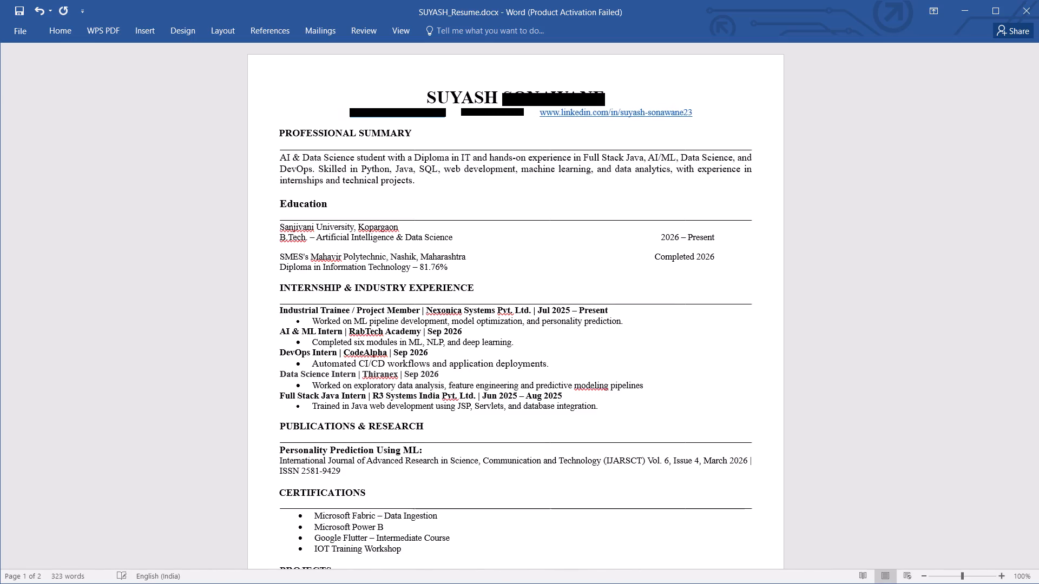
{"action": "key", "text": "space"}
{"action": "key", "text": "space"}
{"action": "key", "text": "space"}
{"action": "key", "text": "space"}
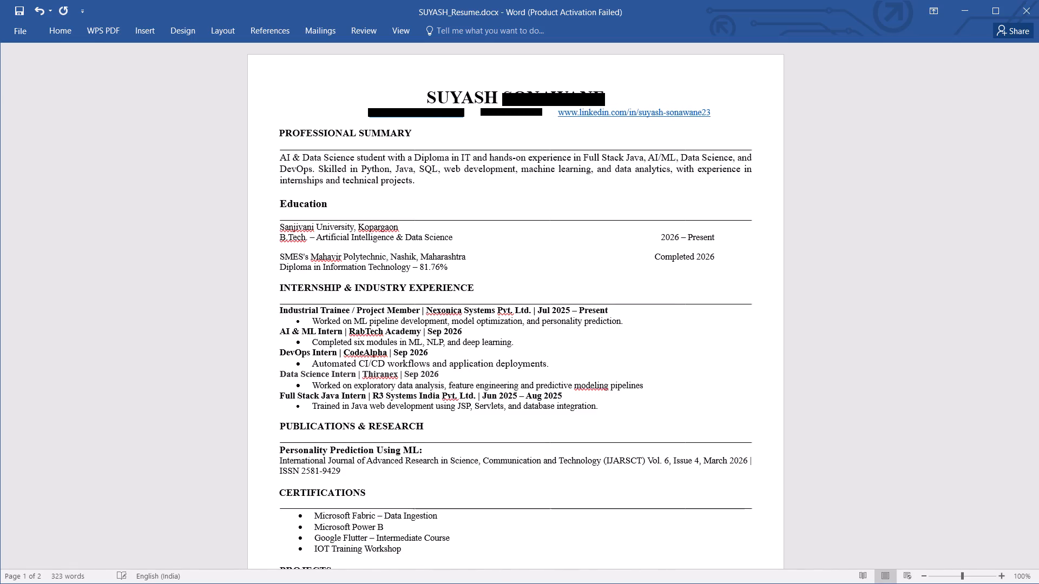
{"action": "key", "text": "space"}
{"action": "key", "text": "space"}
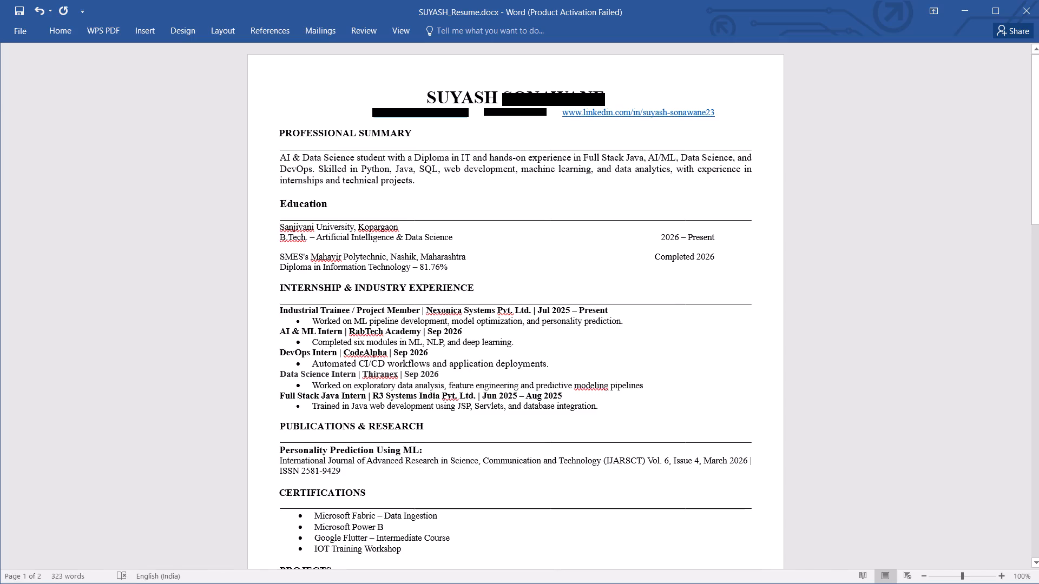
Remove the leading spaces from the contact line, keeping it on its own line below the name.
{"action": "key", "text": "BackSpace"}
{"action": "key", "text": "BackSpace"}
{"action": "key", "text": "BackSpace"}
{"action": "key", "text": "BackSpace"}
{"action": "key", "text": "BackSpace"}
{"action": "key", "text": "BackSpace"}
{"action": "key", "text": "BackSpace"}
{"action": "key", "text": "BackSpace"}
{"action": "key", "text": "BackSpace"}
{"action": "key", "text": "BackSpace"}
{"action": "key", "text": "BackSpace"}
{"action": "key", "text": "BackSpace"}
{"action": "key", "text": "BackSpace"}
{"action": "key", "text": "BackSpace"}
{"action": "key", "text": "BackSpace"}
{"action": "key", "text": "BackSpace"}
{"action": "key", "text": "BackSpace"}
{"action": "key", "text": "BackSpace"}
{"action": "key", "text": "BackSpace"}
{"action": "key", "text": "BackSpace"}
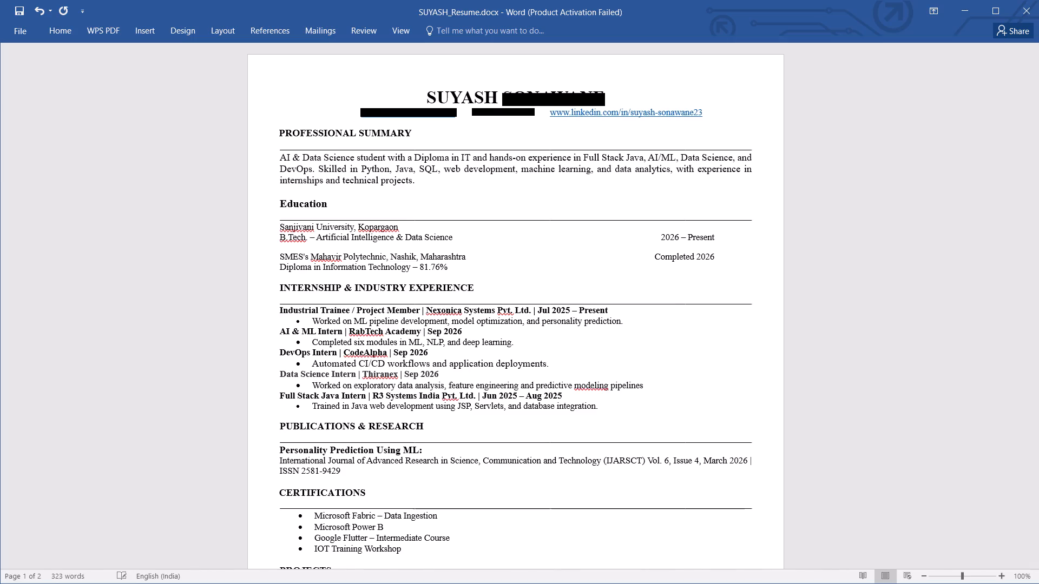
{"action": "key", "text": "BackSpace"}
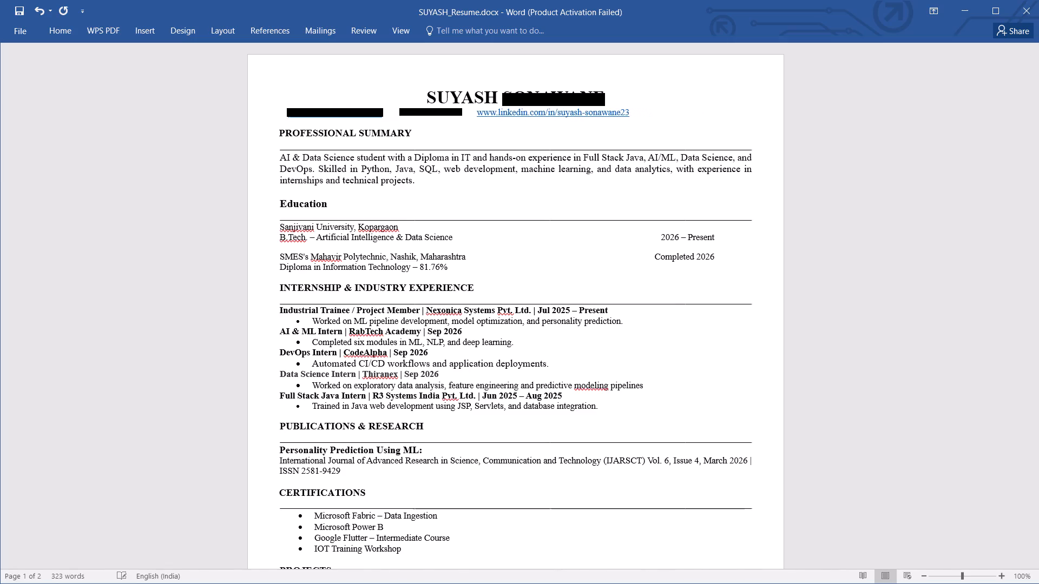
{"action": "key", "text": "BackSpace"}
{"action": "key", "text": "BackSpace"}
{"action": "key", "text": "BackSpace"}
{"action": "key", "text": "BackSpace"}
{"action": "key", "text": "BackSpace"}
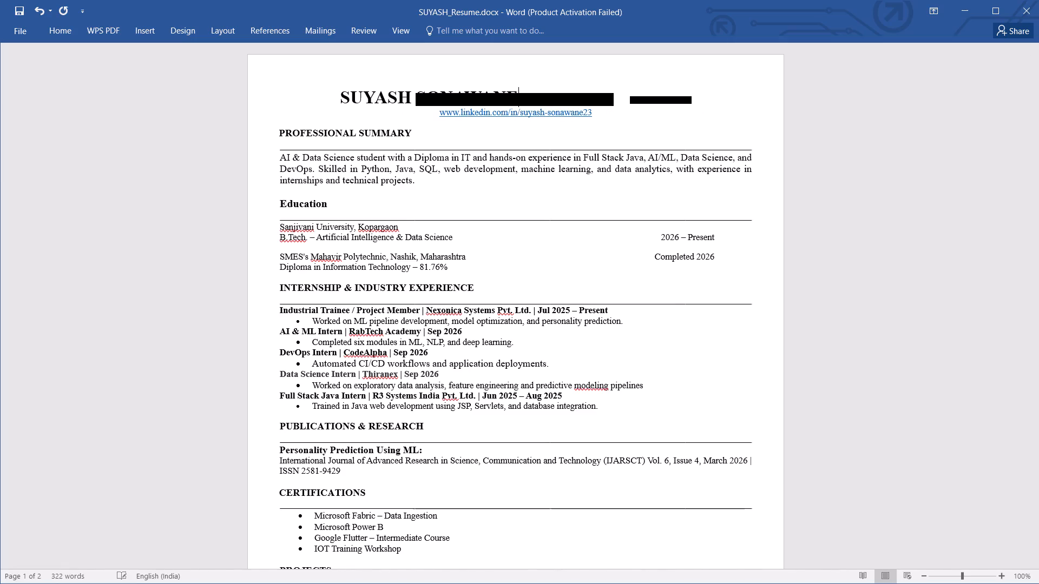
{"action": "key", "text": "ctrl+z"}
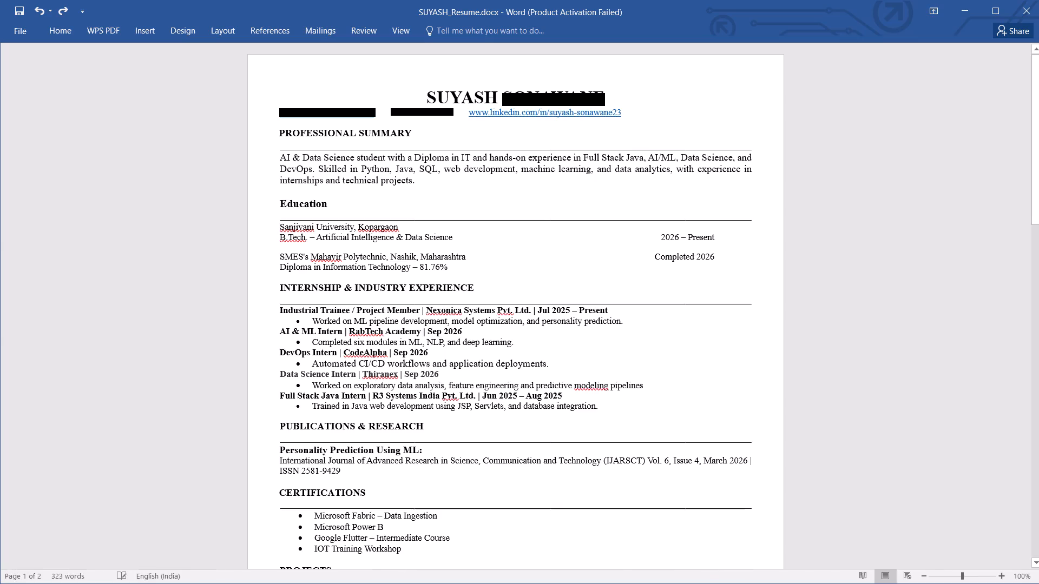
Centre the contact line under the name using paragraph alignment.
{"action": "left_click_drag", "start_coordinate": [666, 115], "coordinate": [288, 111]}
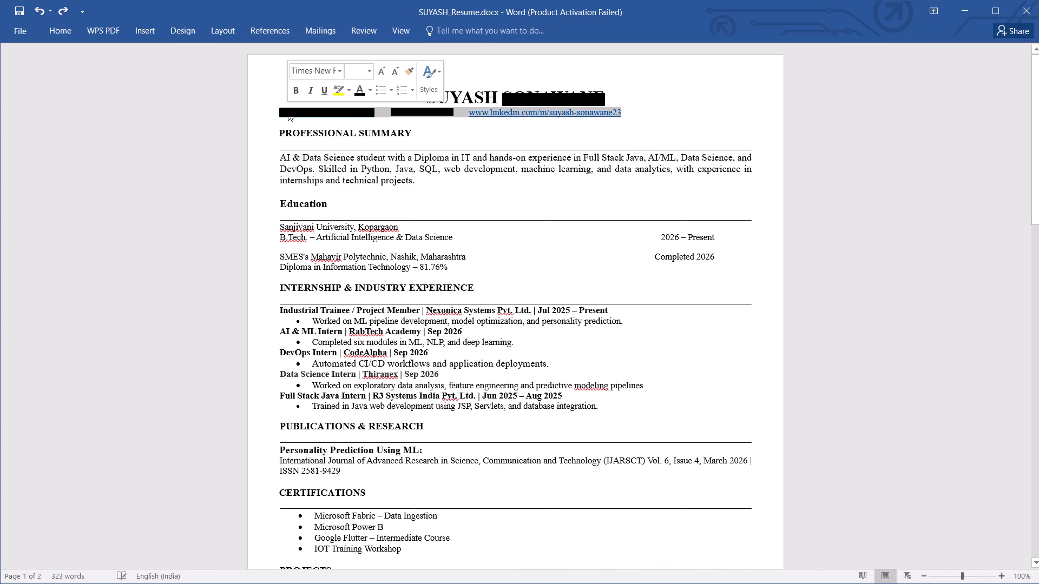
{"action": "left_click", "coordinate": [69, 27]}
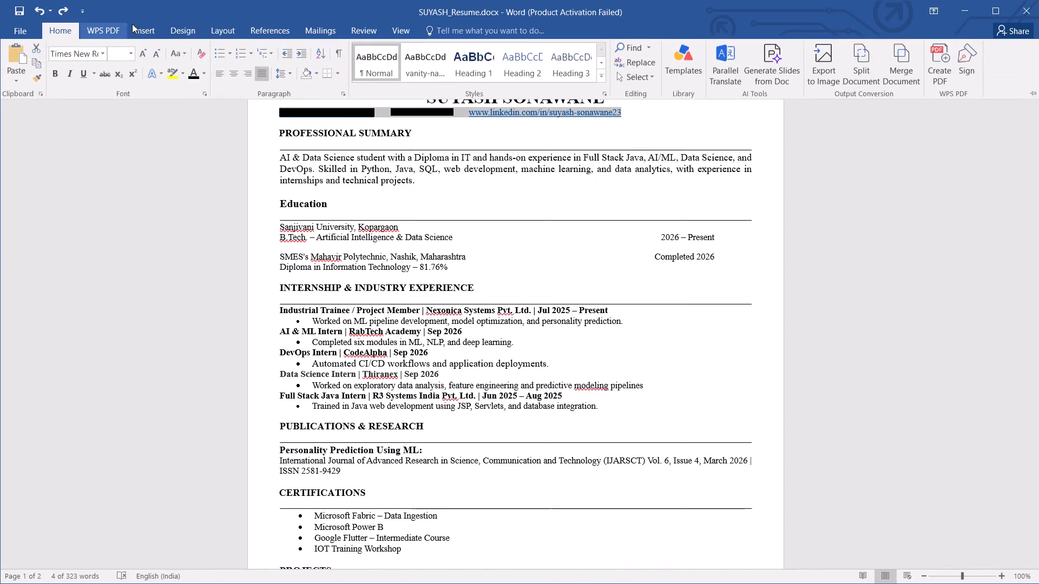
{"action": "left_click", "coordinate": [238, 74]}
{"action": "left_click", "coordinate": [466, 130]}
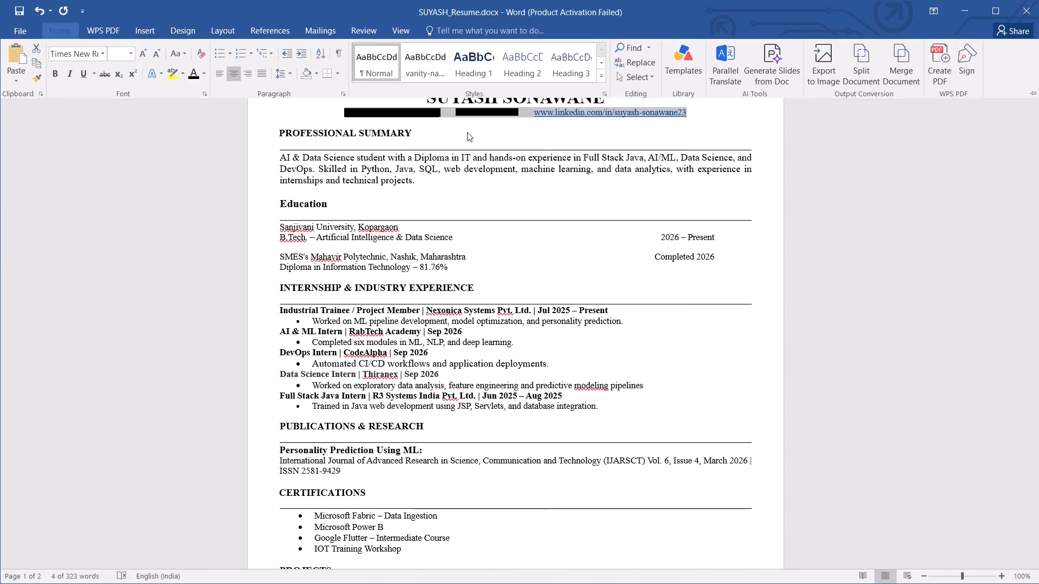
{"action": "left_click", "coordinate": [552, 133]}
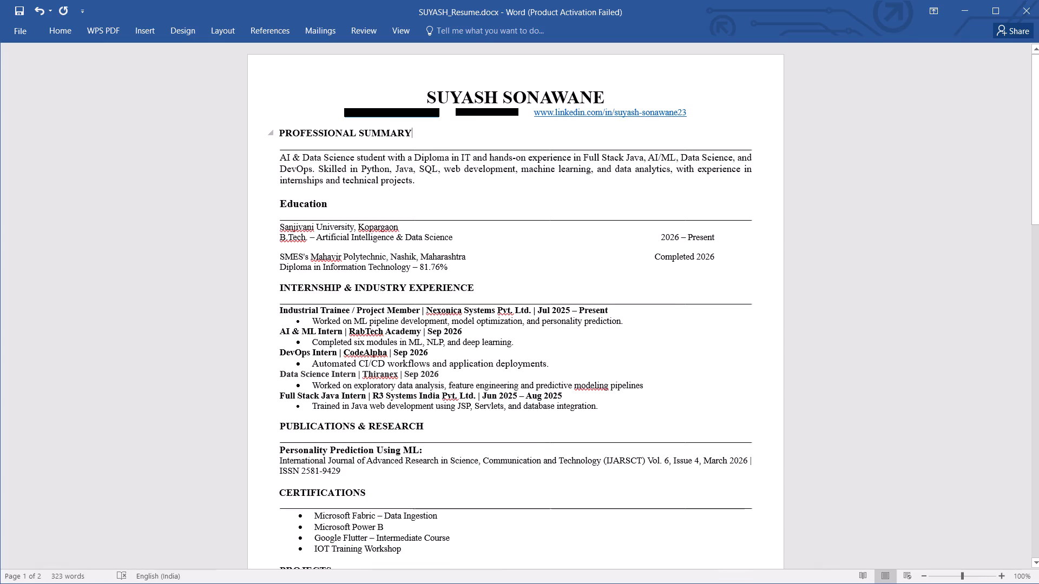
Replace the gap between the second contact entry and the LinkedIn link with five spaces.
{"action": "left_click", "coordinate": [534, 117]}
{"action": "left_click", "coordinate": [533, 112]}
{"action": "key", "text": "BackSpace"}
{"action": "key", "text": "BackSpace"}
{"action": "key", "text": "BackSpace"}
{"action": "key", "text": "BackSpace"}
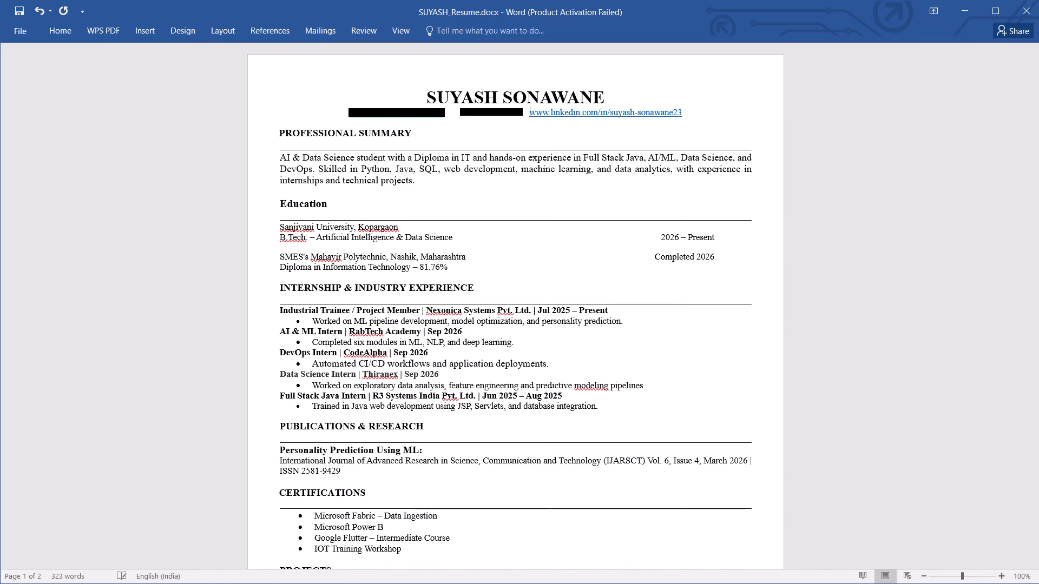
{"action": "key", "text": "BackSpace"}
{"action": "key", "text": "BackSpace"}
{"action": "key", "text": "BackSpace"}
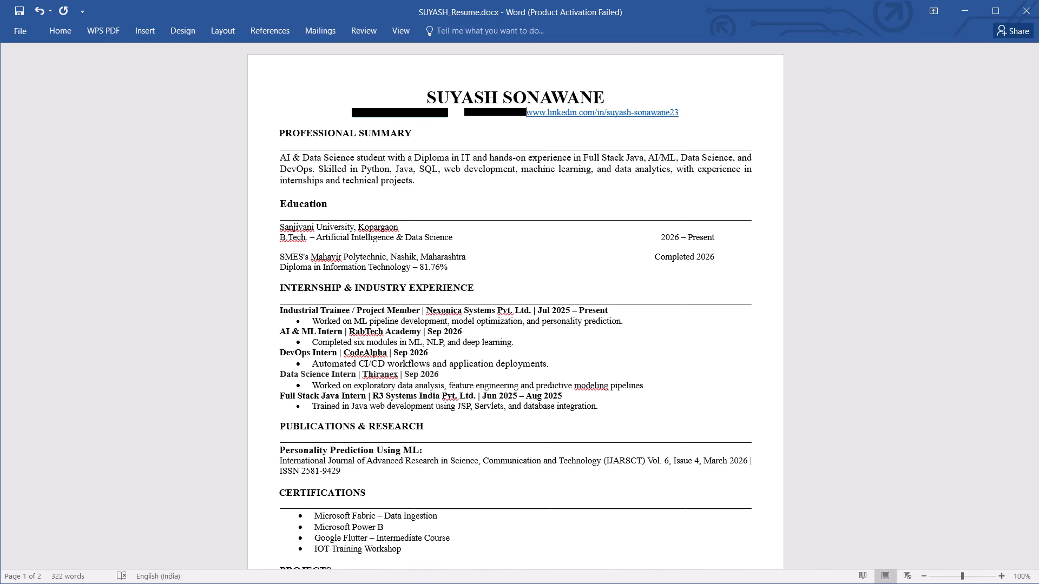
{"action": "key", "text": "space"}
{"action": "key", "text": "space"}
{"action": "key", "text": "space"}
{"action": "key", "text": "space"}
{"action": "key", "text": "space"}
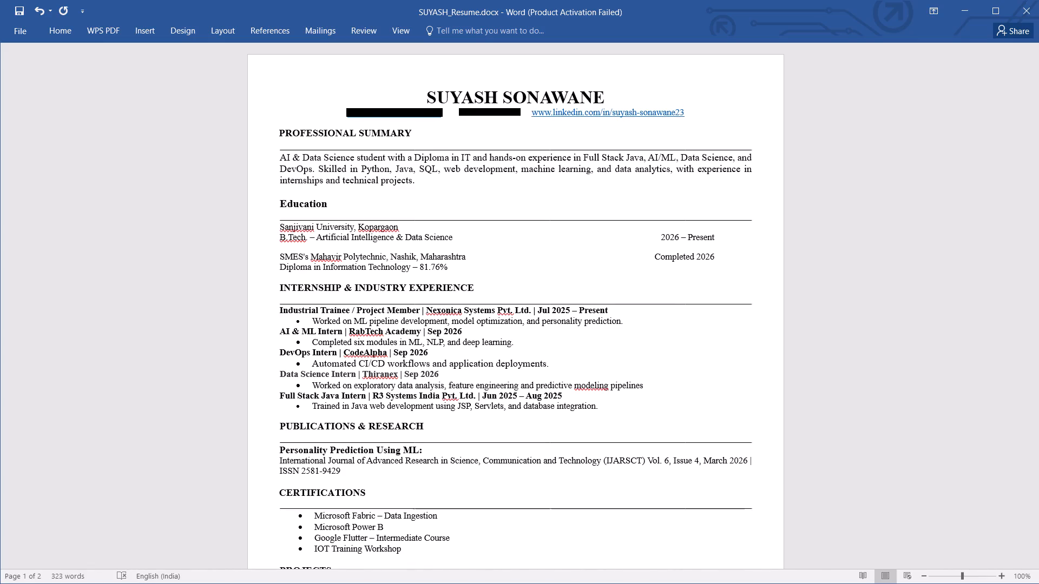
Replace the gap between the first and second contact entries with five spaces.
{"action": "left_click", "coordinate": [460, 116]}
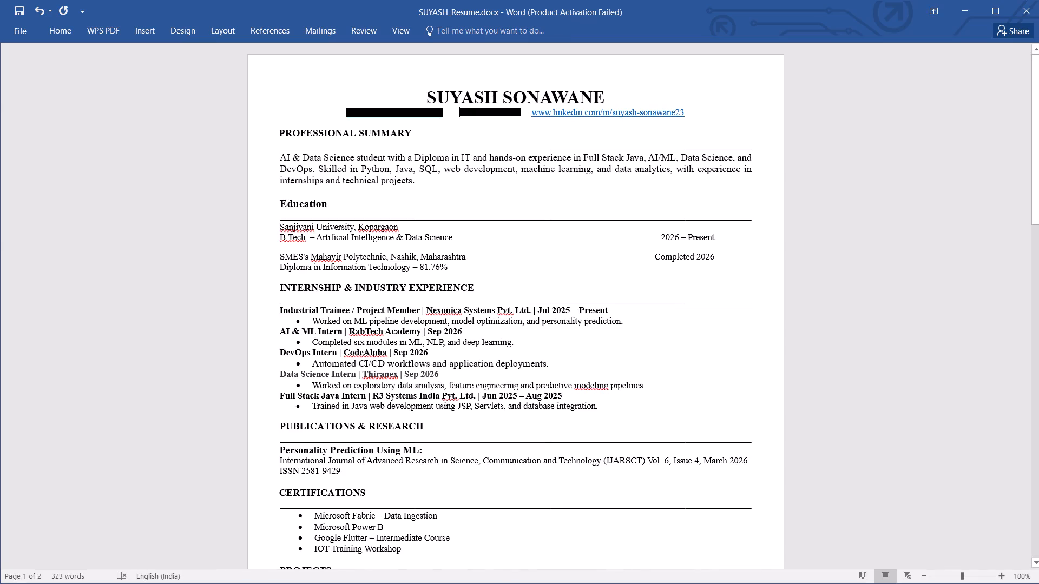
{"action": "key", "text": "BackSpace"}
{"action": "key", "text": "BackSpace"}
{"action": "key", "text": "BackSpace"}
{"action": "key", "text": "BackSpace"}
{"action": "key", "text": "BackSpace"}
{"action": "key", "text": "BackSpace"}
{"action": "key", "text": "BackSpace"}
{"action": "key", "text": "BackSpace"}
{"action": "key", "text": "BackSpace"}
{"action": "key", "text": "BackSpace"}
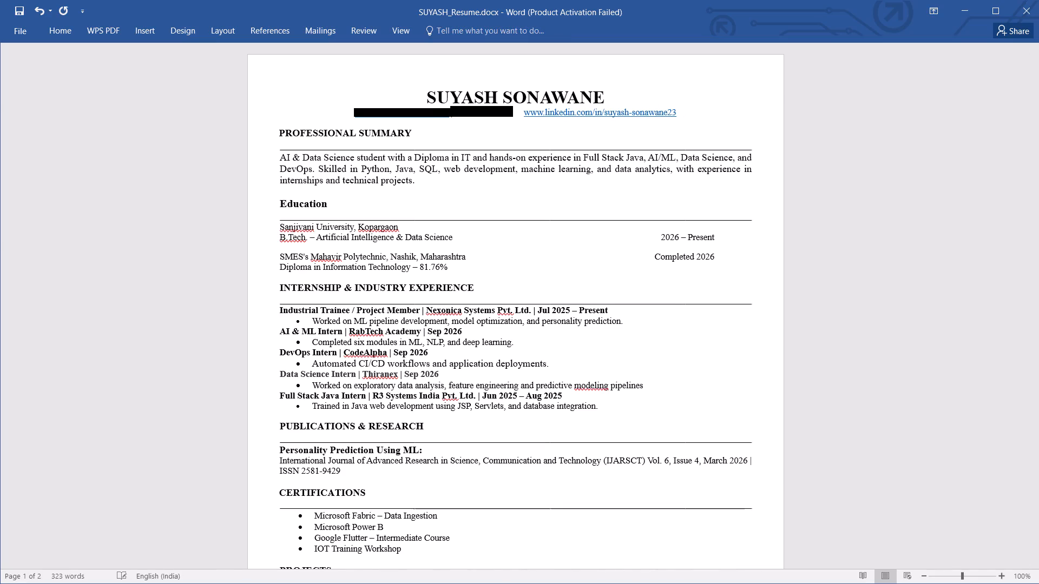
{"action": "key", "text": "BackSpace"}
{"action": "key", "text": "space"}
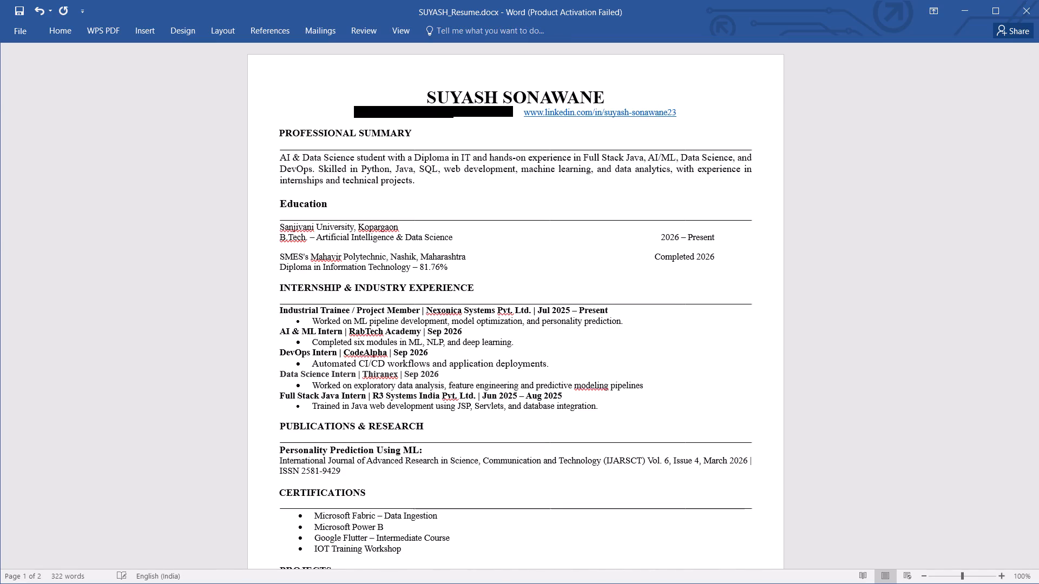
{"action": "key", "text": "space"}
{"action": "key", "text": "space"}
{"action": "key", "text": "space"}
{"action": "key", "text": "space"}
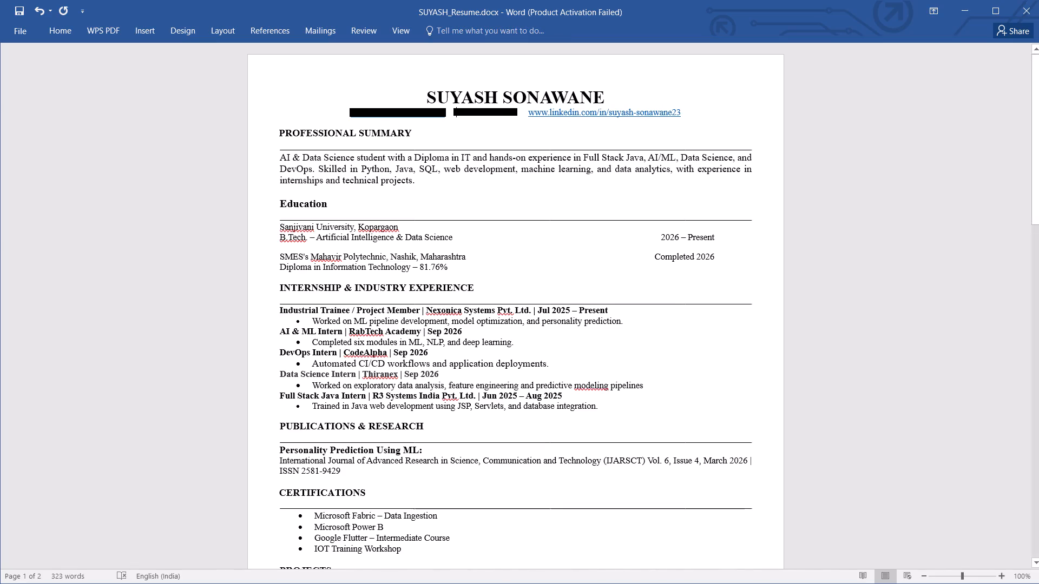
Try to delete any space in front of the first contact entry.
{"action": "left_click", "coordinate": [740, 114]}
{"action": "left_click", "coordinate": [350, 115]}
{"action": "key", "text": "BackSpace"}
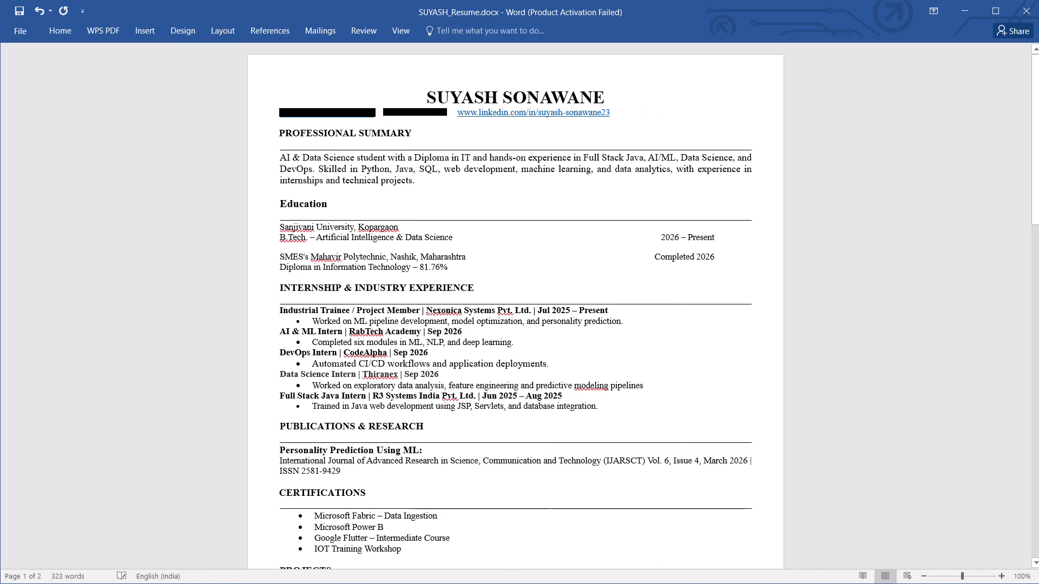
Select the whole contact line and centre it under the name again.
{"action": "left_click_drag", "start_coordinate": [615, 114], "coordinate": [245, 119]}
{"action": "left_click_drag", "start_coordinate": [245, 119], "coordinate": [185, 110]}
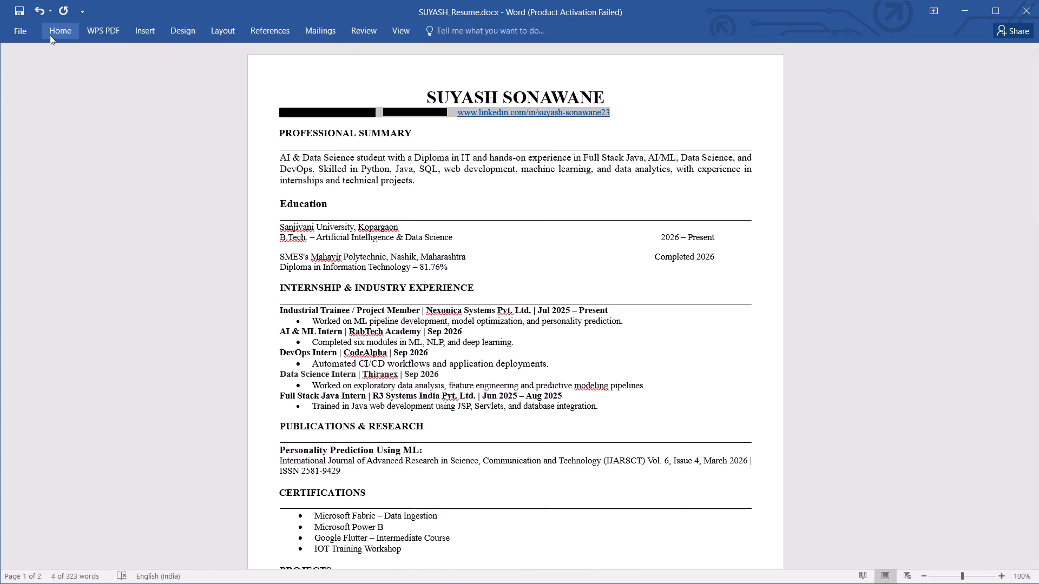
{"action": "left_click", "coordinate": [50, 35]}
{"action": "left_click", "coordinate": [234, 70]}
{"action": "left_click", "coordinate": [569, 174]}
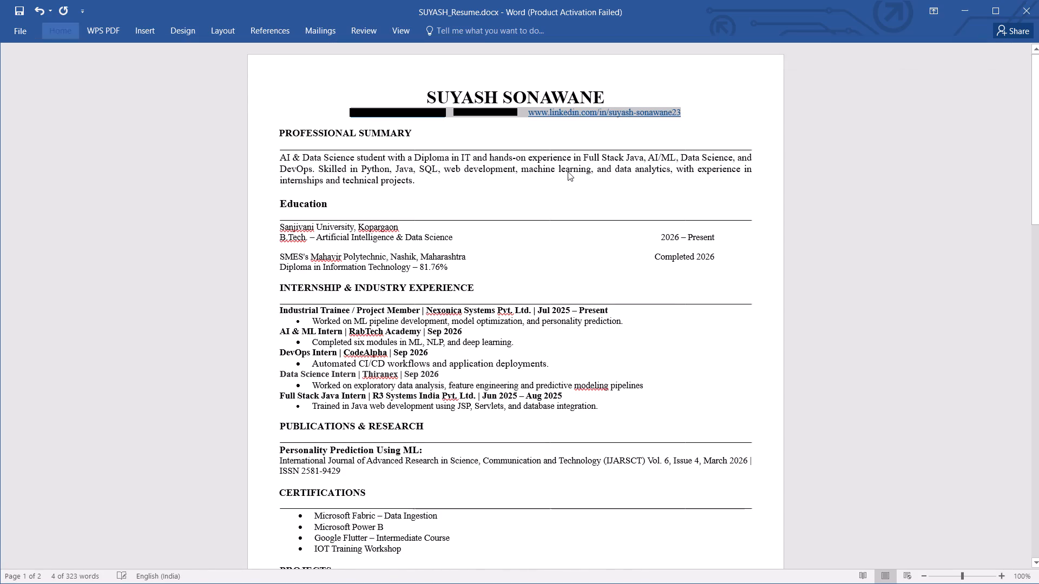
{"action": "left_click", "coordinate": [544, 130]}
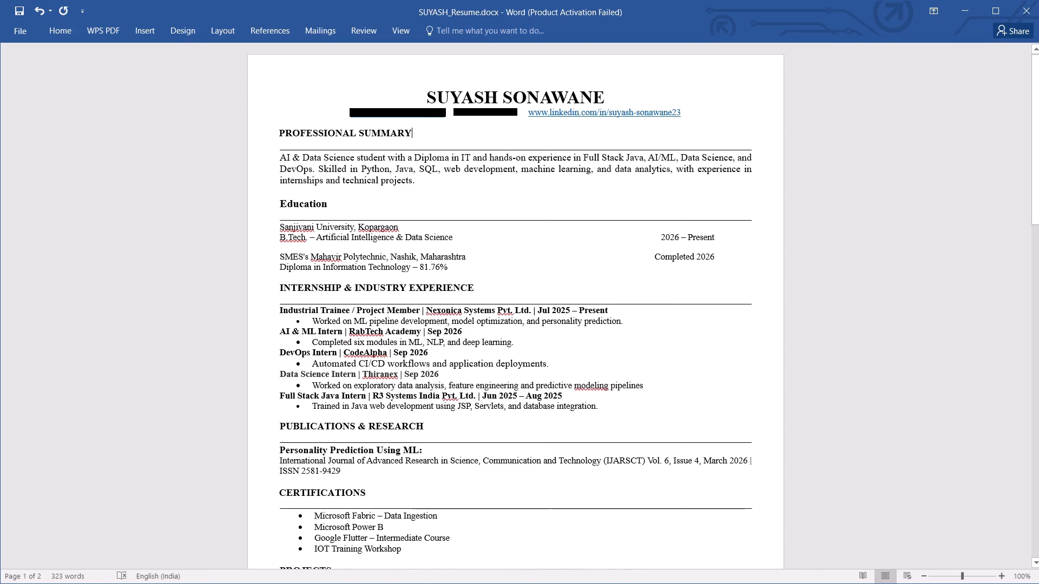
Look over the finished resume down to Technical Skills and save the document.
{"action": "scroll", "coordinate": [695, 210], "scroll_direction": "down", "scroll_amount": 18}
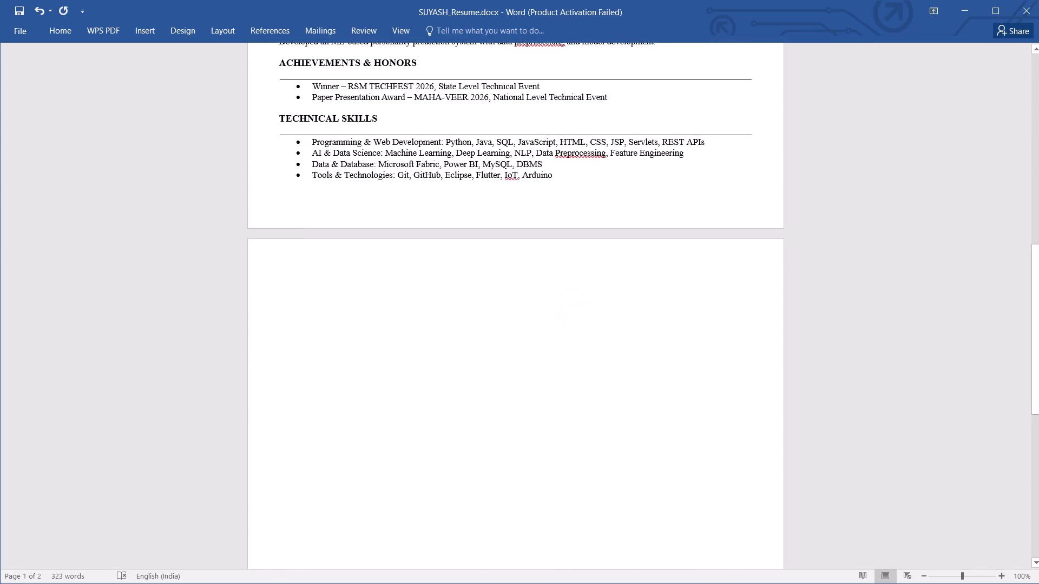
{"action": "scroll", "coordinate": [681, 195], "scroll_direction": "up", "scroll_amount": 18}
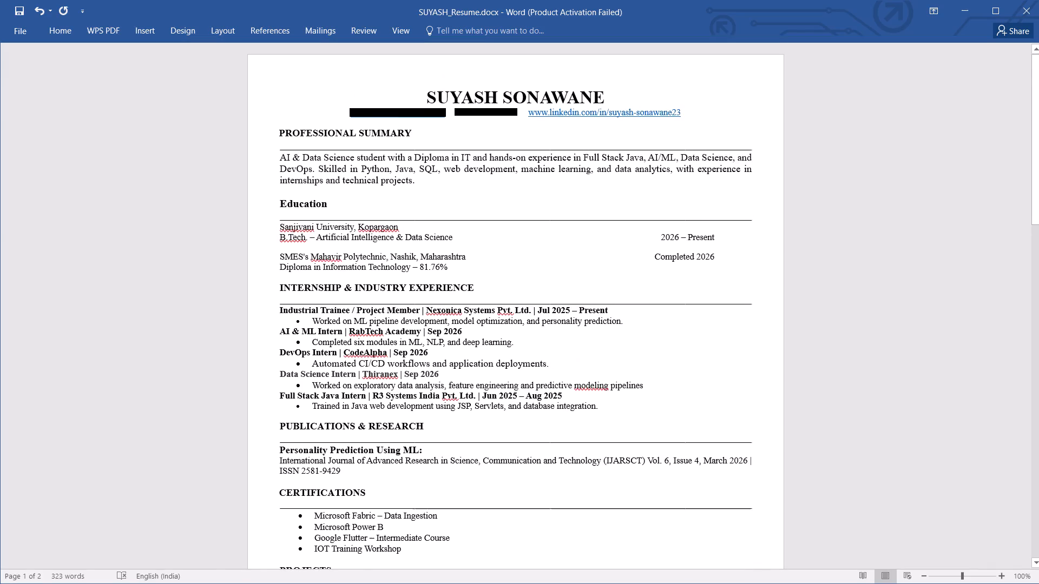
{"action": "key", "text": "ctrl+s"}
{"action": "key", "text": "ctrl+s"}
{"action": "key", "text": "ctrl+s"}
{"action": "key", "text": "ctrl+s"}
{"action": "key", "text": "ctrl+s"}
{"action": "key", "text": "ctrl+s"}
{"action": "key", "text": "ctrl+s"}
{"action": "key", "text": "ctrl+s"}
{"action": "key", "text": "ctrl+s"}
{"action": "key", "text": "ctrl+s"}
{"action": "key", "text": "ctrl+s"}
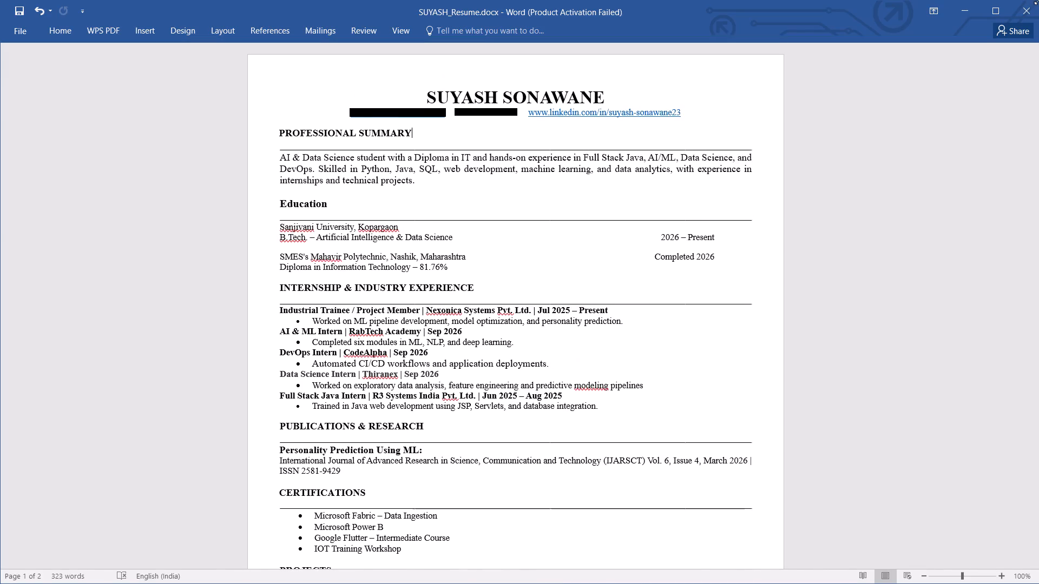
Close the saved resume document.
{"action": "left_click", "coordinate": [1031, 16]}
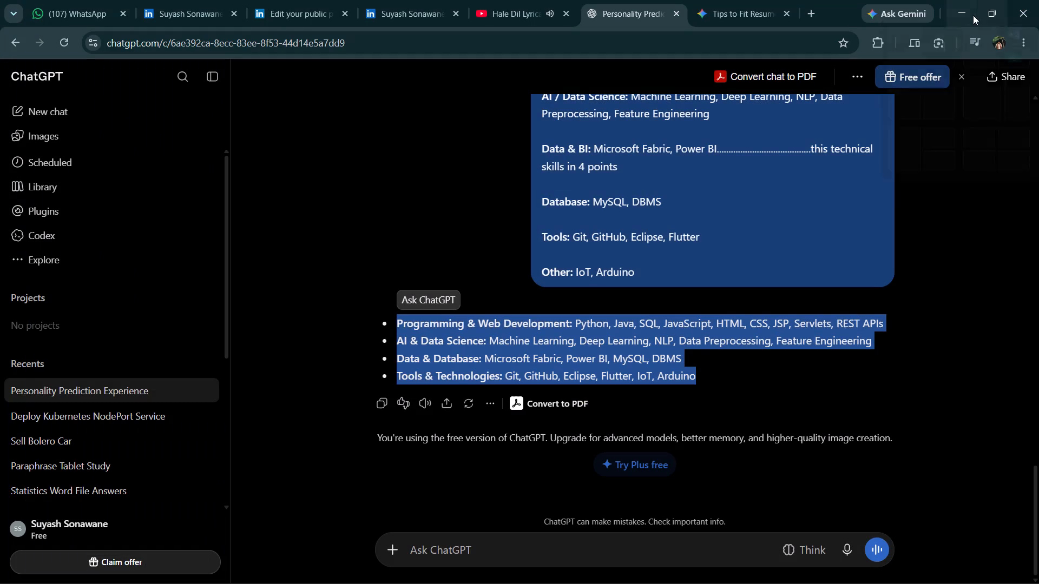
Minimise the ChatGPT browser window, the remaining Word window and the Downloads folder window.
{"action": "left_click", "coordinate": [973, 15]}
{"action": "left_click", "coordinate": [964, 19]}
{"action": "left_click", "coordinate": [964, 19]}
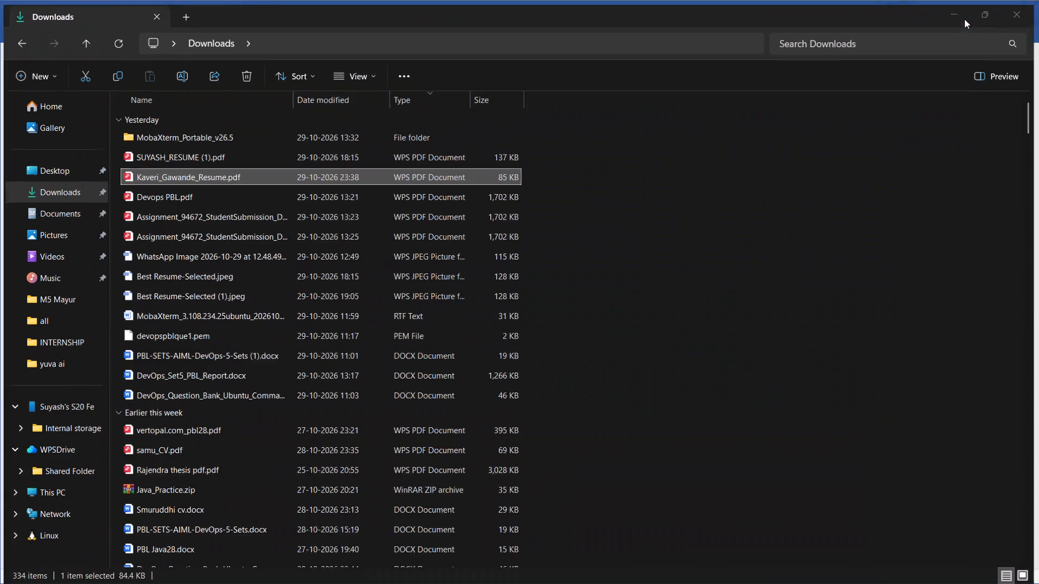
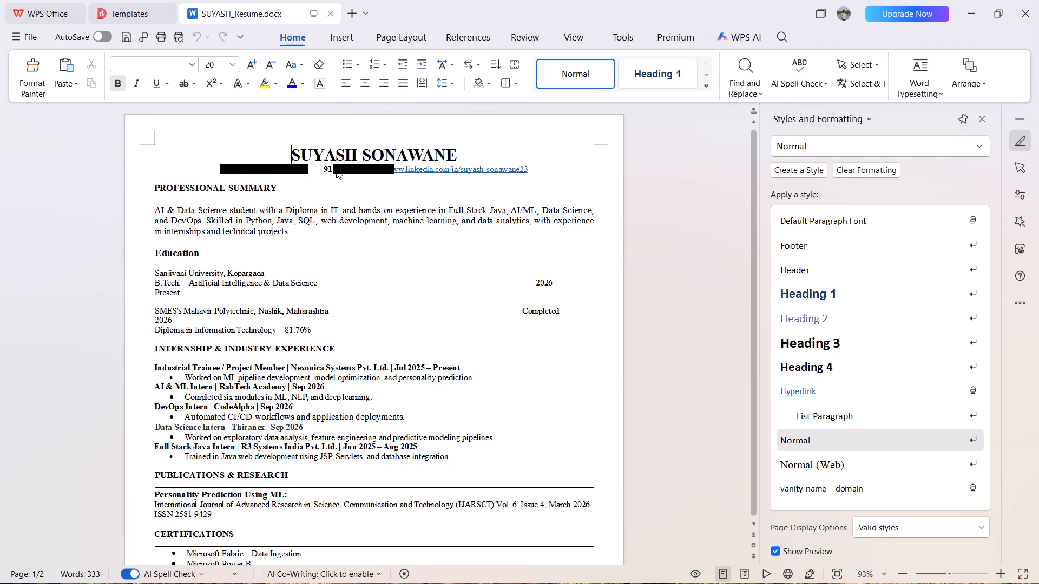
Remove the blank second page at the end of the resume.
{"action": "scroll", "coordinate": [422, 281], "scroll_direction": "down", "scroll_amount": 20}
{"action": "left_click", "coordinate": [423, 267]}
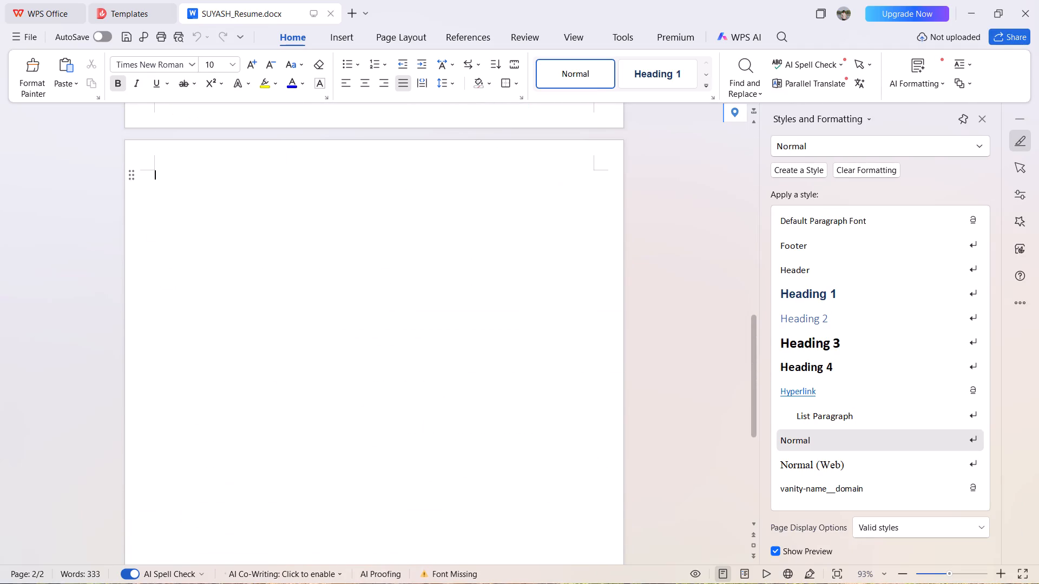
{"action": "key", "text": "Delete"}
Save the one-page resume document and close its window.
{"action": "scroll", "coordinate": [423, 267], "scroll_direction": "down", "scroll_amount": 5}
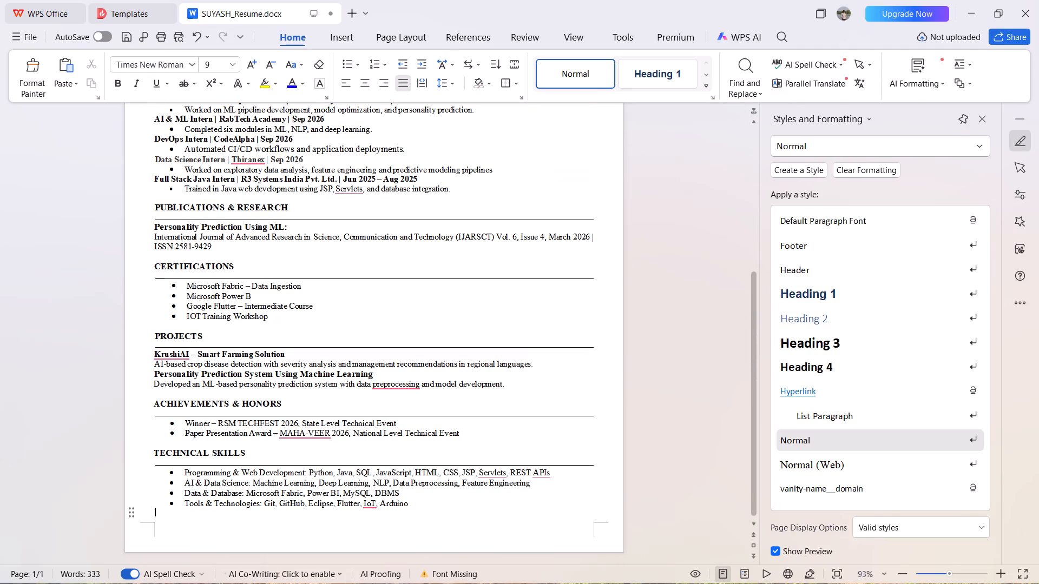
{"action": "scroll", "coordinate": [423, 267], "scroll_direction": "down", "scroll_amount": 2}
{"action": "key", "text": "ctrl+s"}
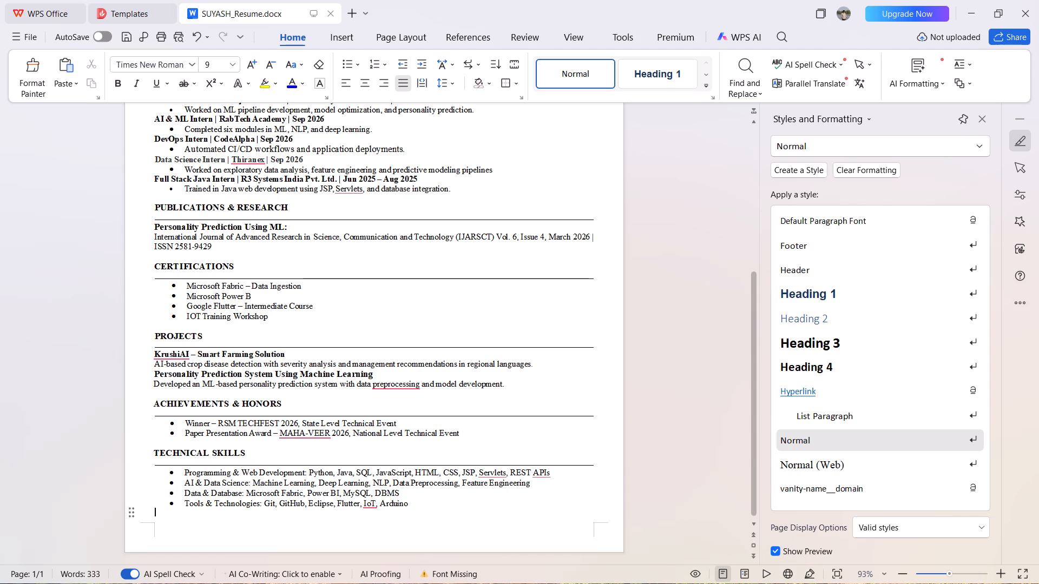
{"action": "key", "text": "ctrl+s"}
{"action": "key", "text": "ctrl+s"}
{"action": "key", "text": "ctrl+s"}
{"action": "key", "text": "ctrl+s"}
{"action": "left_click", "coordinate": [1038, 0]}
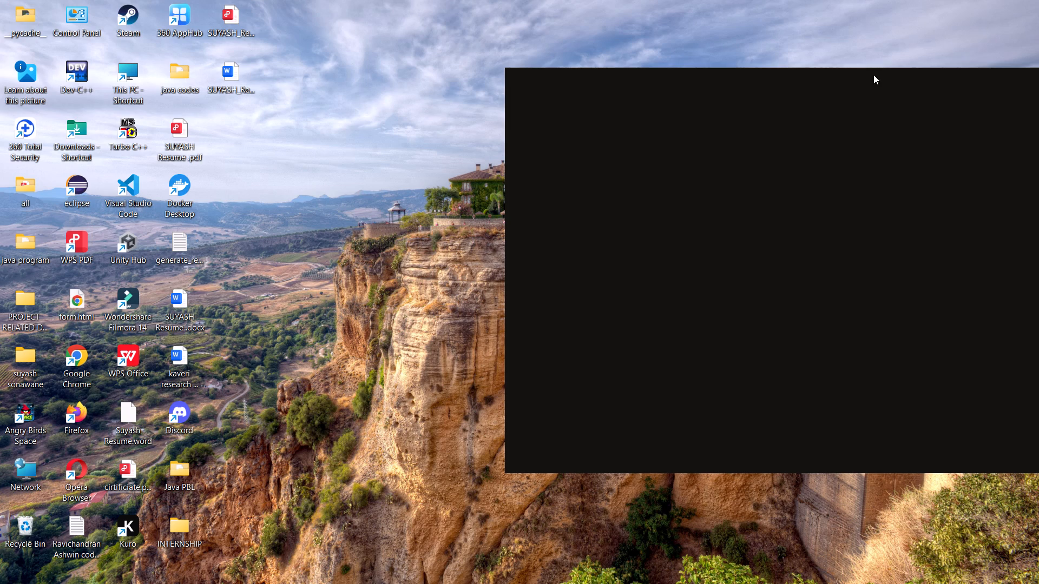
Delete the SUYASH_Resume.pdf file from the desktop.
{"action": "left_click", "coordinate": [407, 200]}
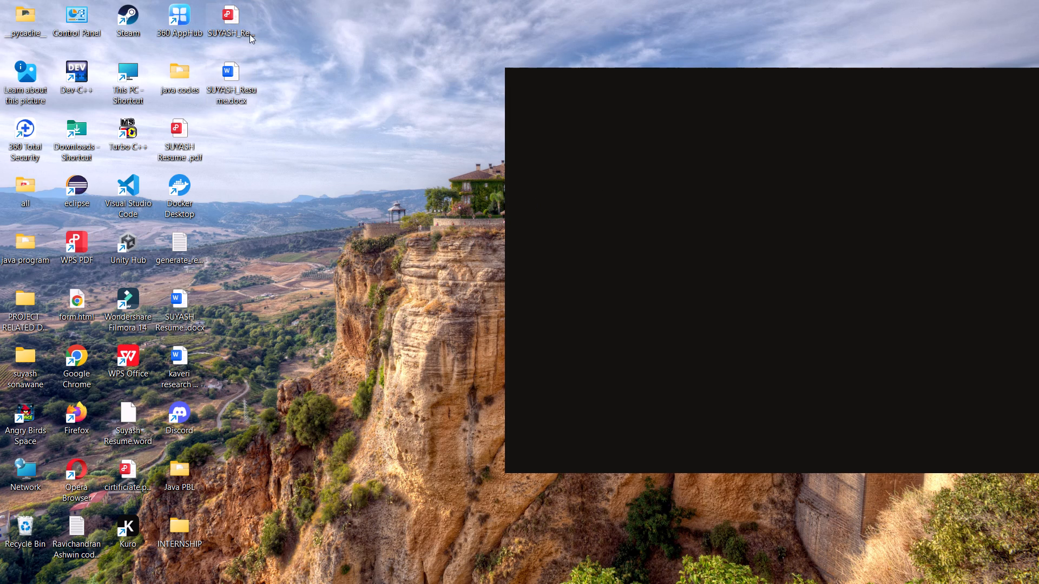
{"action": "left_click", "coordinate": [236, 23]}
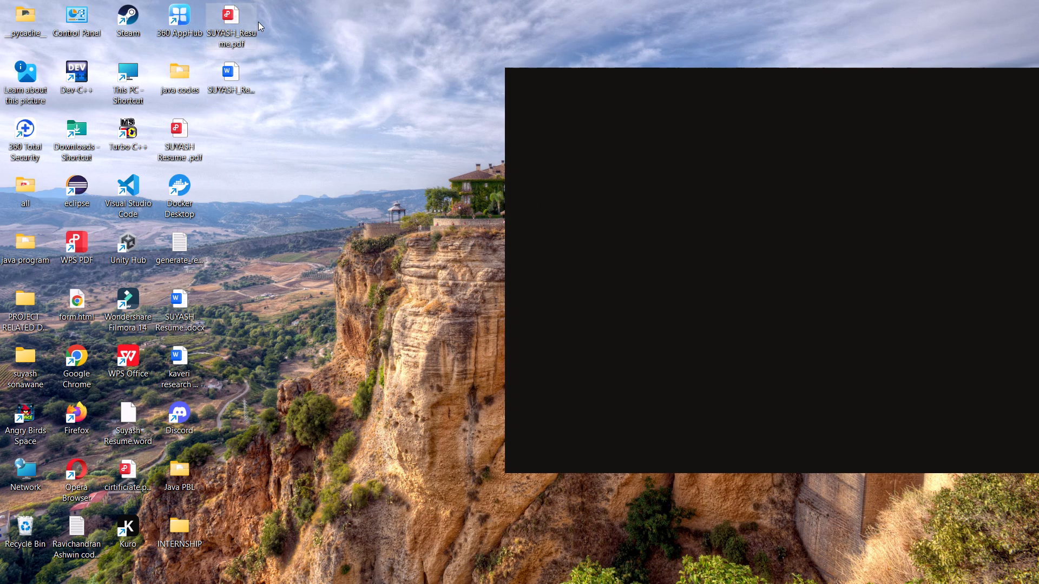
{"action": "key", "text": "Delete"}
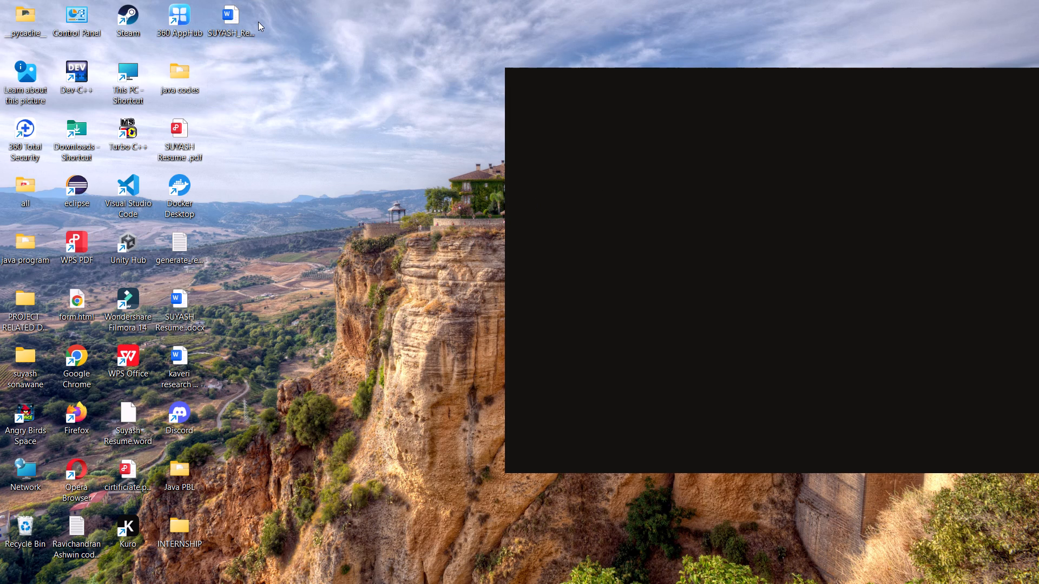
{"action": "left_click", "coordinate": [324, 38]}
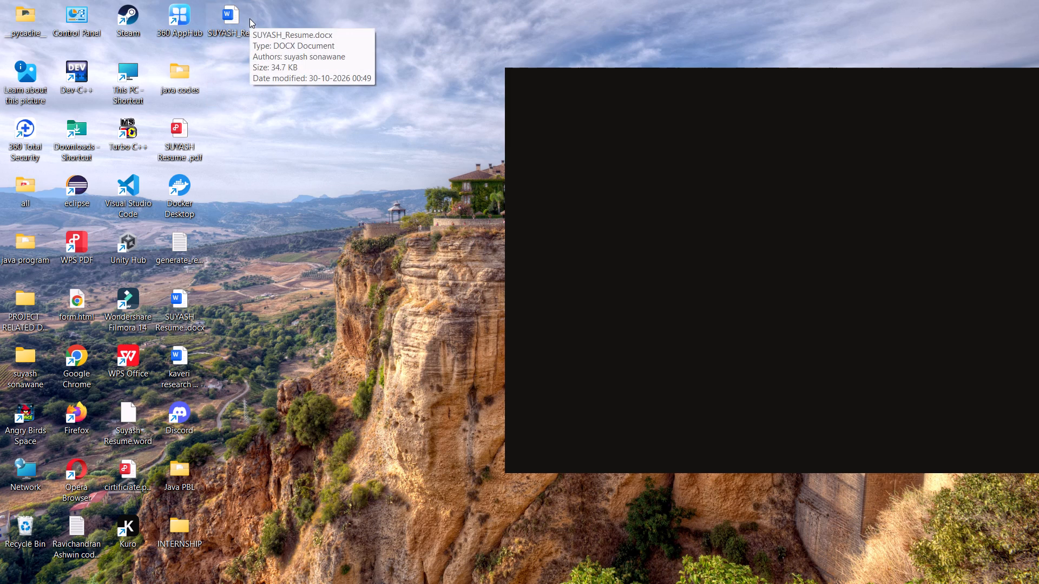
{"action": "key", "text": "alt+Tab"}
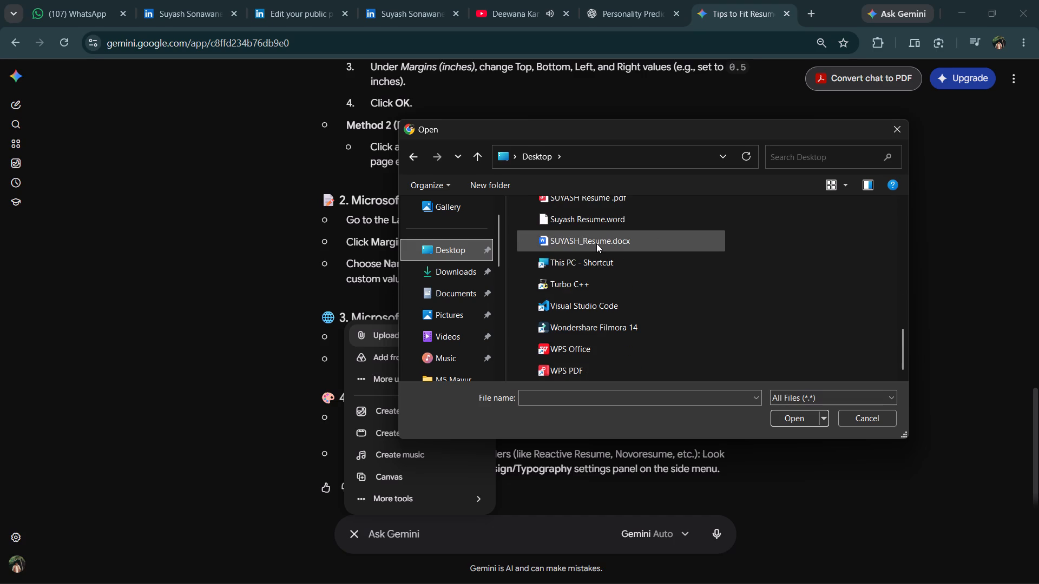
{"action": "scroll", "coordinate": [596, 243], "scroll_direction": "down", "scroll_amount": 2}
{"action": "scroll", "coordinate": [596, 243], "scroll_direction": "up", "scroll_amount": 2}
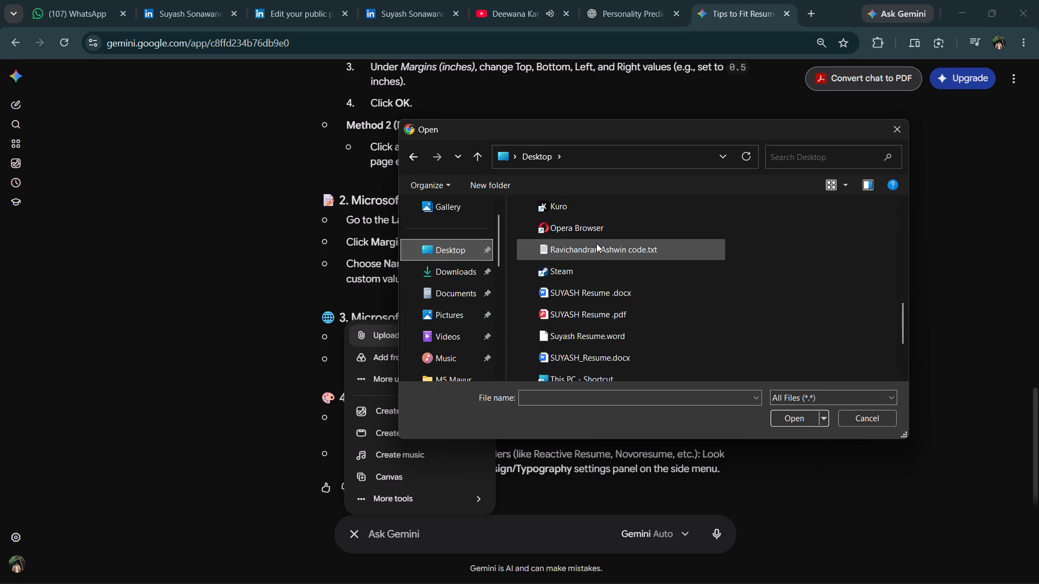
{"action": "scroll", "coordinate": [596, 243], "scroll_direction": "up", "scroll_amount": 5}
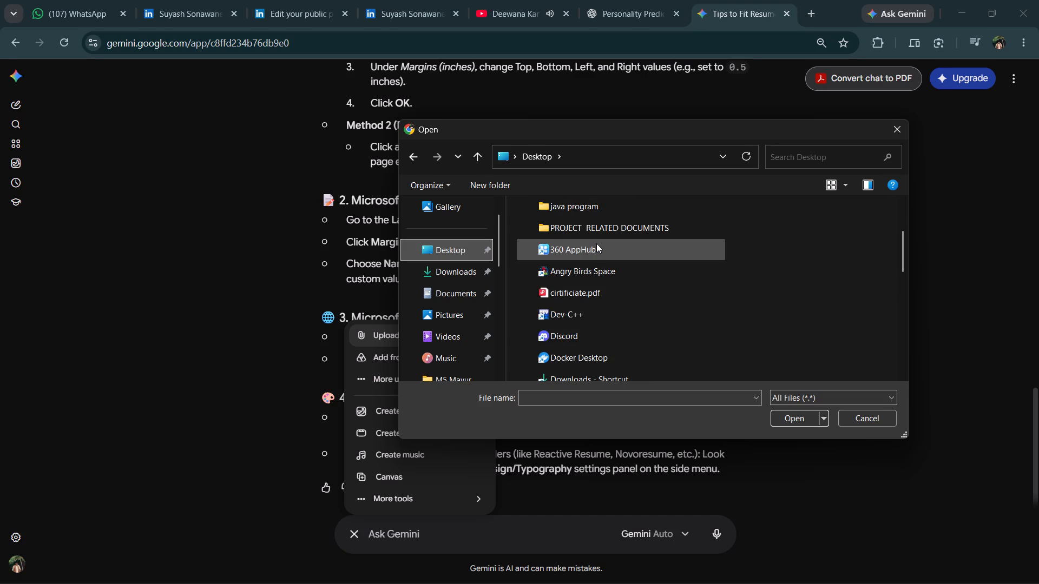
{"action": "scroll", "coordinate": [596, 243], "scroll_direction": "up", "scroll_amount": 5}
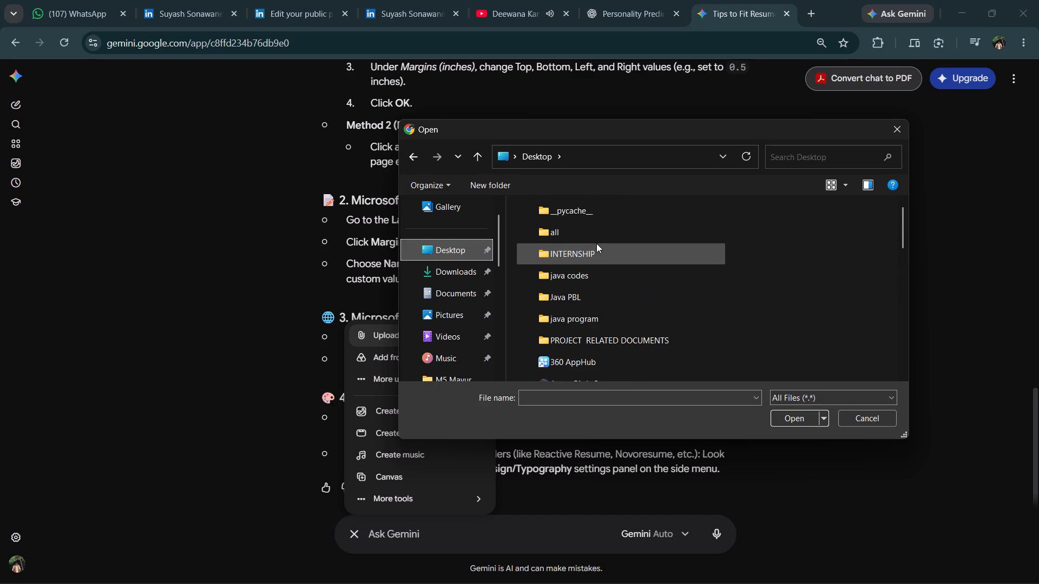
{"action": "scroll", "coordinate": [596, 243], "scroll_direction": "down", "scroll_amount": 3}
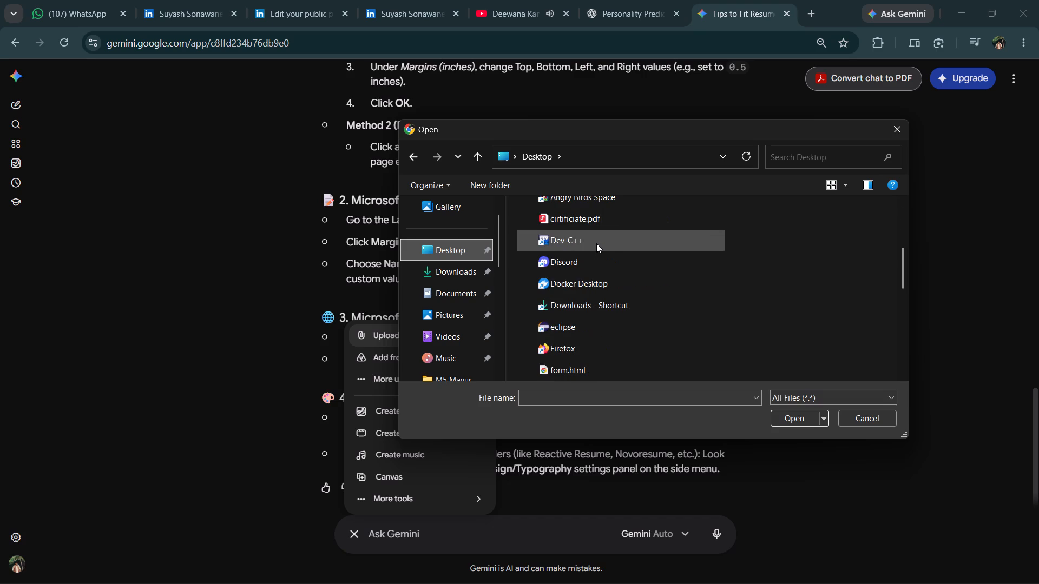